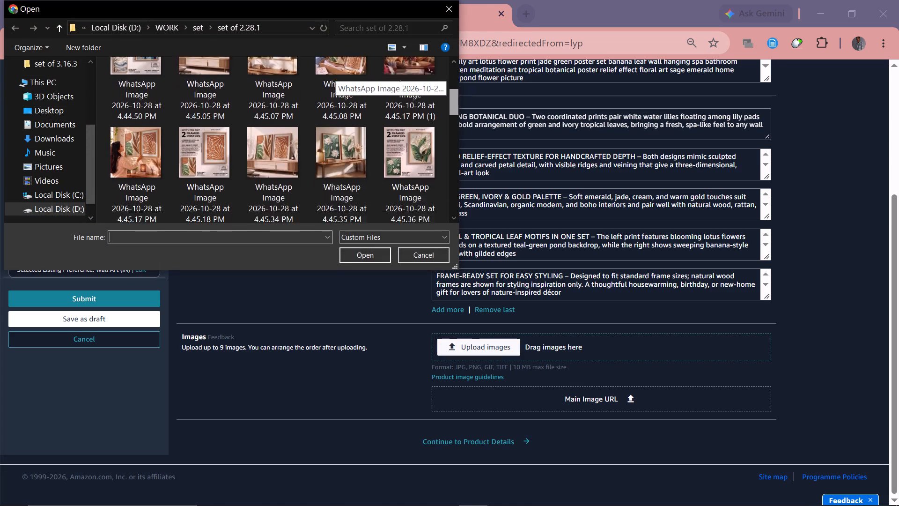
pyautogui.moveTo(460, 104); pyautogui.dragTo(463, 115)
pyautogui.moveTo(339, 67); pyautogui.dragTo(469, 330)
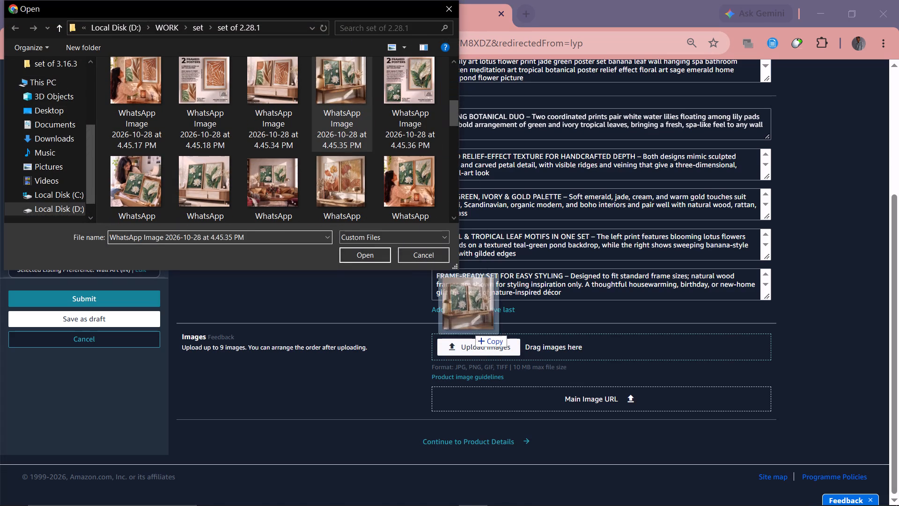
pyautogui.moveTo(469, 330); pyautogui.dragTo(470, 337)
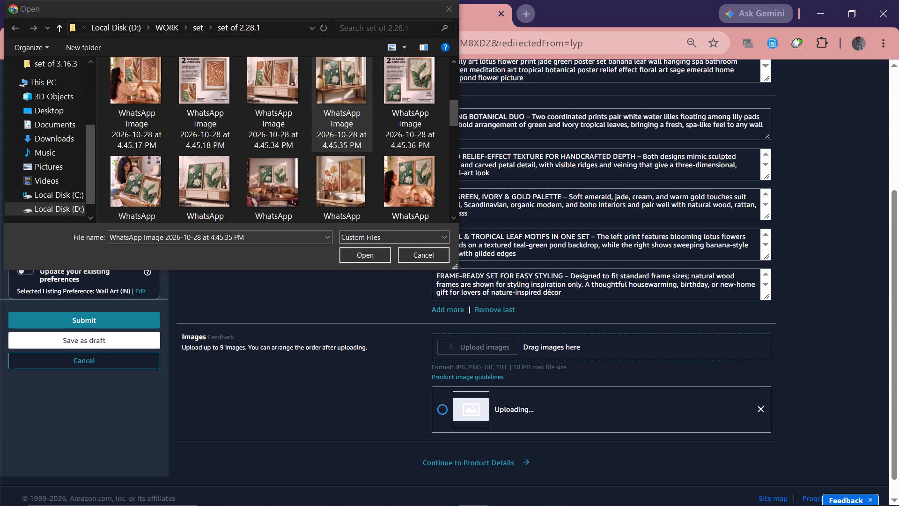
# Add the green lotus lifestyle photos WhatsApp Image 2026-10-28 at 4.45.37 PM and 4.45.58 PM to the listing's images.
pyautogui.moveTo(138, 175); pyautogui.dragTo(463, 338)
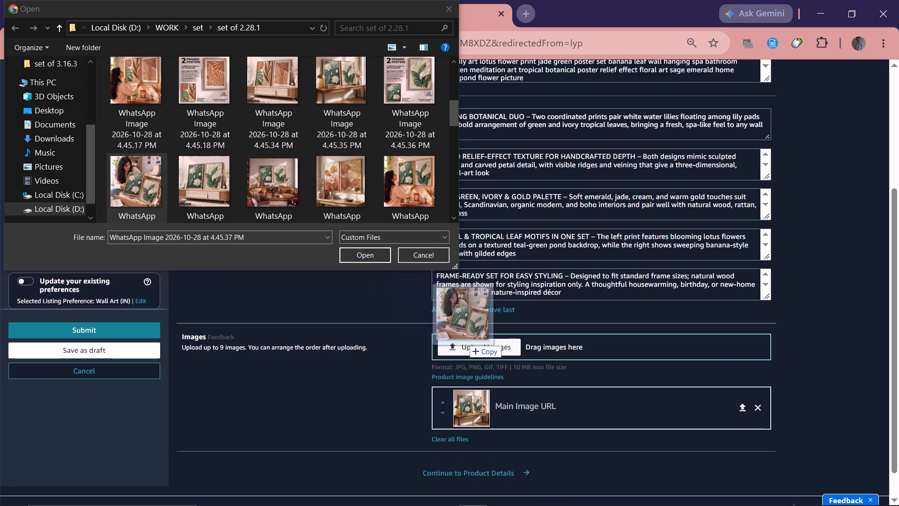
pyautogui.moveTo(463, 338); pyautogui.dragTo(463, 340)
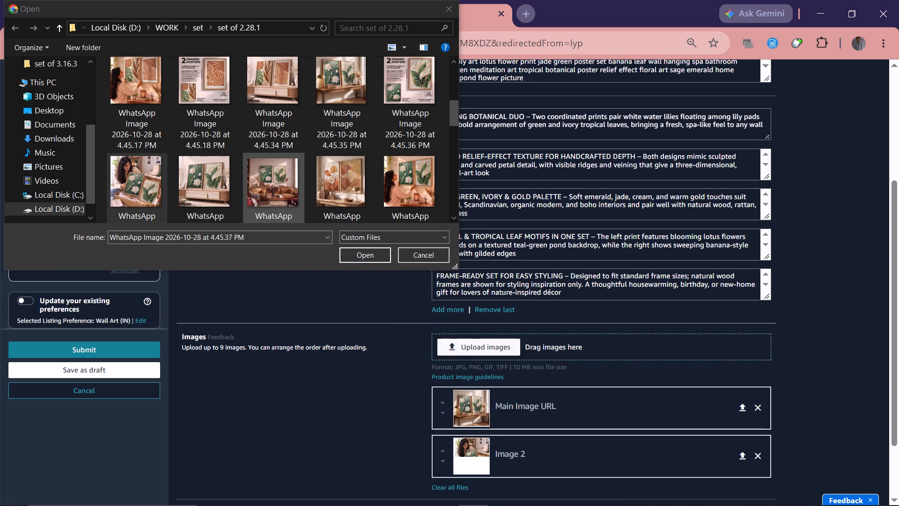
pyautogui.moveTo(407, 190); pyautogui.dragTo(474, 353)
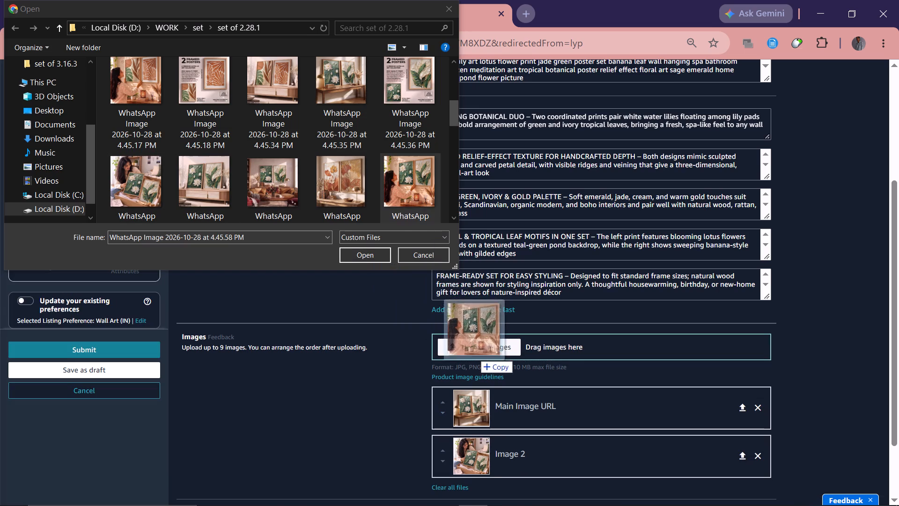
# Add the green lotus photos WhatsApp Image 2026-10-28 at 4.45.51 PM and 4.45.58 PM (1), plus the A4 frame image 4.47.54 PM, to the listing's images.
pyautogui.moveTo(474, 353); pyautogui.dragTo(476, 343)
pyautogui.moveTo(213, 190); pyautogui.dragTo(476, 343)
pyautogui.moveTo(284, 195); pyautogui.dragTo(475, 345)
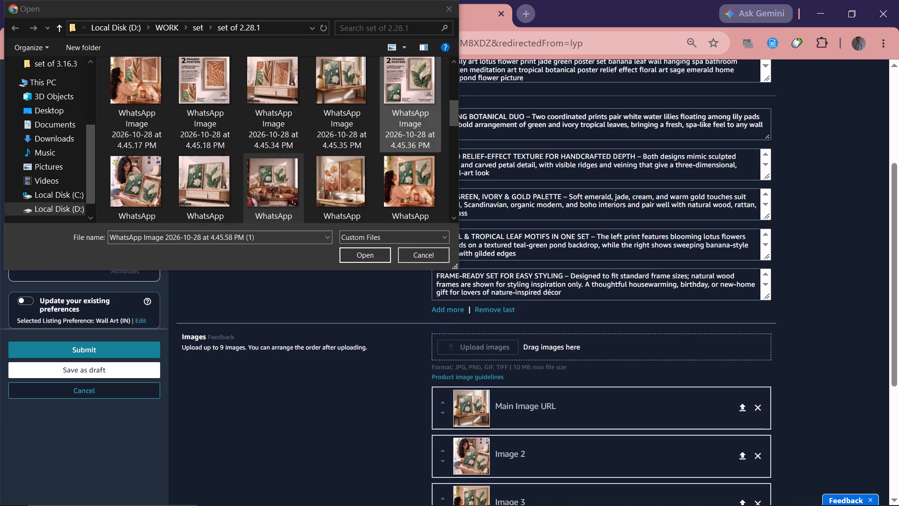
pyautogui.scroll(-5, 361, 124)
pyautogui.moveTo(350, 147); pyautogui.dragTo(464, 338)
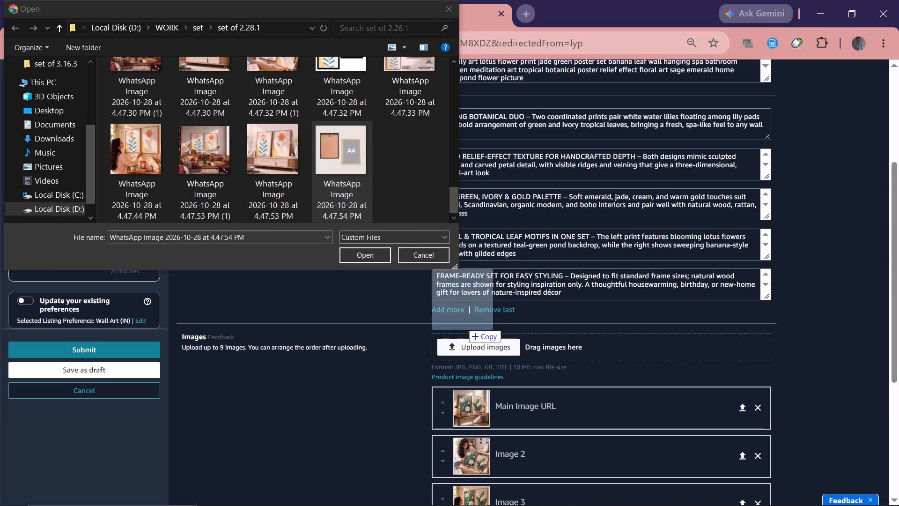
pyautogui.moveTo(464, 338); pyautogui.dragTo(466, 339)
# Add the green lotus '2 Framed Posters' infographic, WhatsApp Image 2026-10-28 at 4.45.36 PM, to the listing's images.
pyautogui.scroll(4, 354, 200)
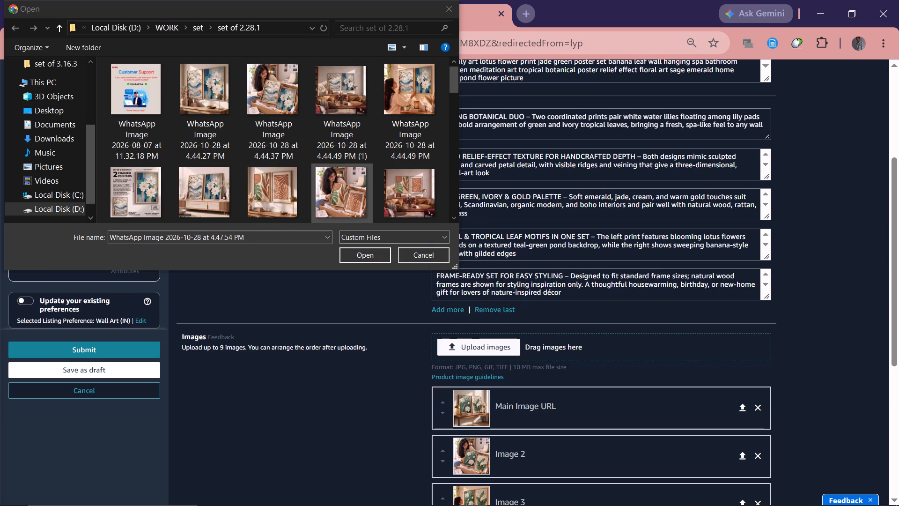
pyautogui.scroll(-1, 354, 200)
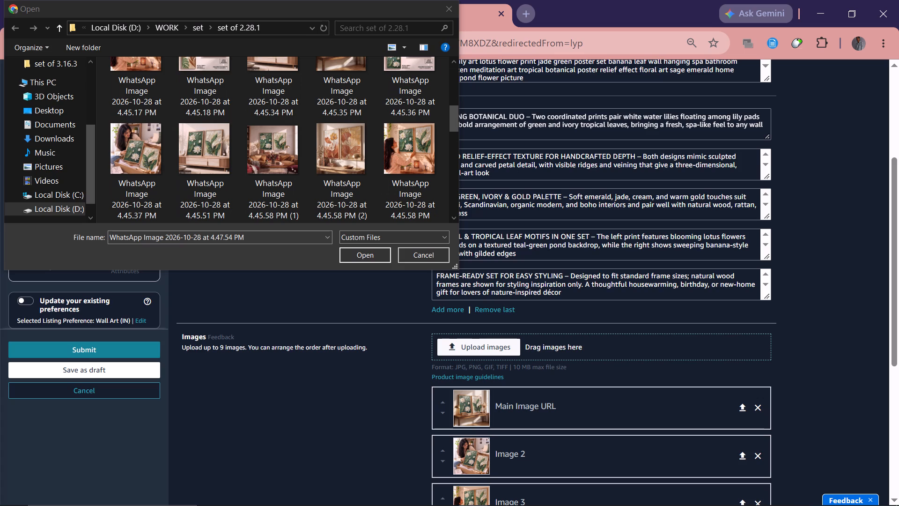
pyautogui.scroll(1, 402, 170)
pyautogui.moveTo(407, 56); pyautogui.dragTo(395, 145)
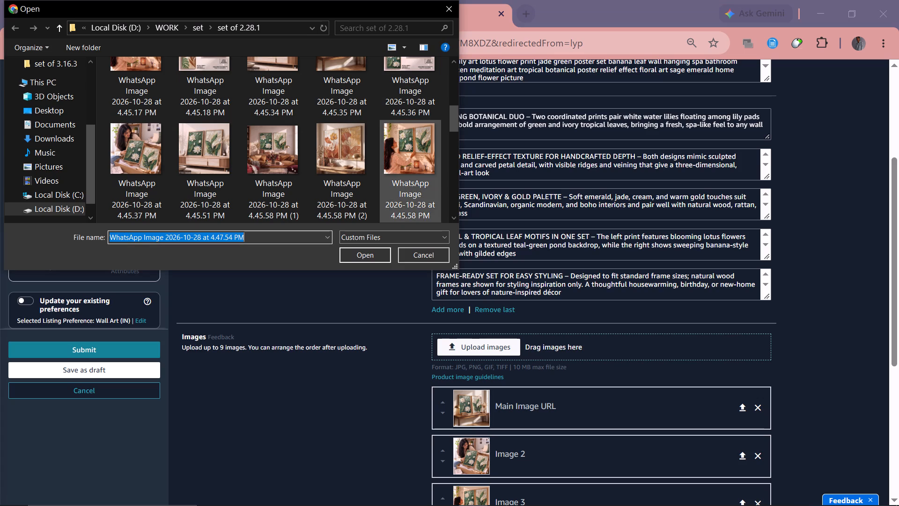
pyautogui.scroll(1, 395, 145)
pyautogui.moveTo(409, 96); pyautogui.dragTo(452, 333)
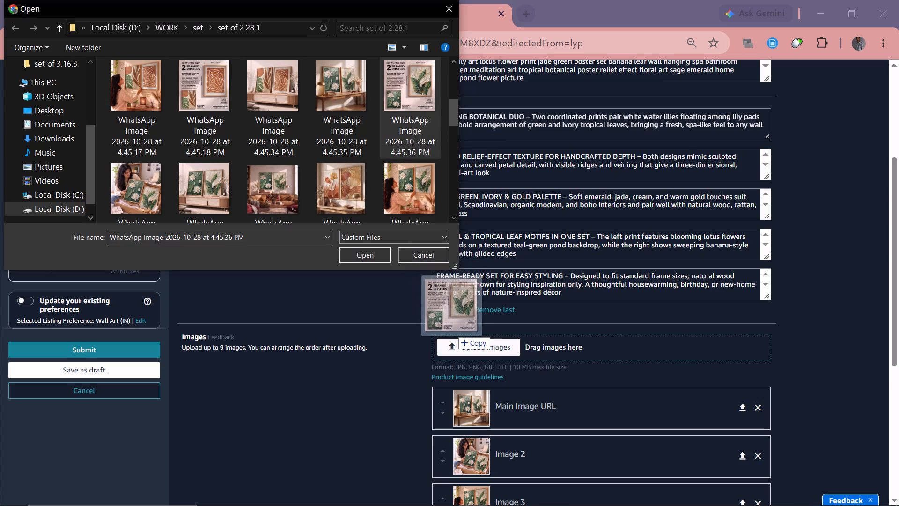
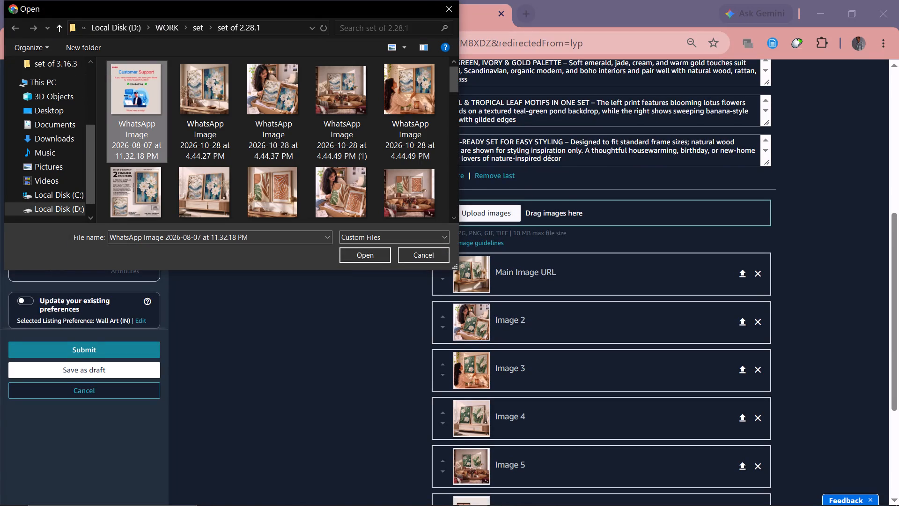
# Upload the customer support graphic WhatsApp Image 2026-08-07 at 11.32.18 PM from the set of 2.28.1 folder to the listing's images.
pyautogui.click(377, 260)
pyautogui.scroll(-3, 383, 320)
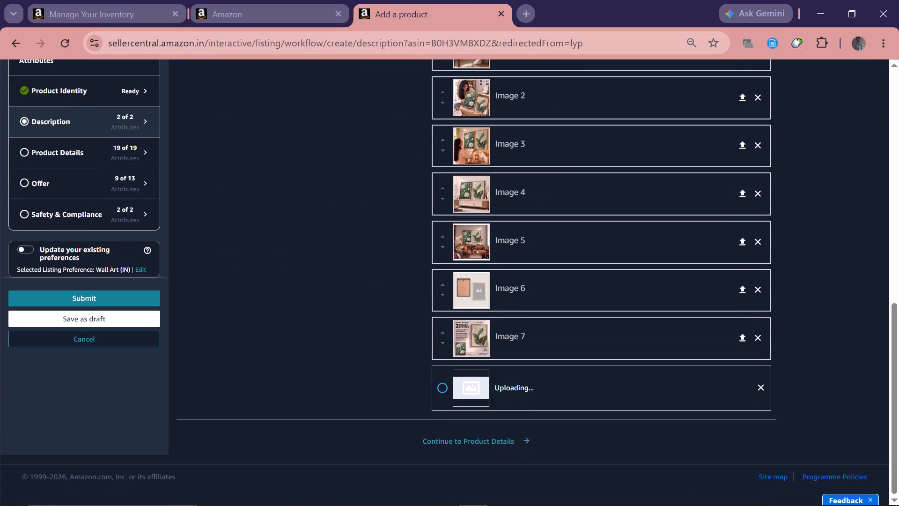
# Continue from the listing's images to the Product Details section.
pyautogui.click(462, 439)
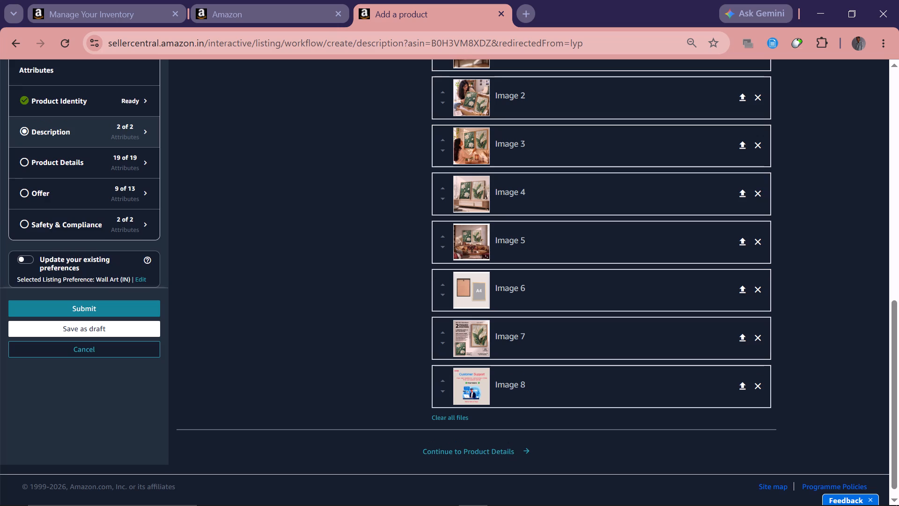
pyautogui.click(468, 455)
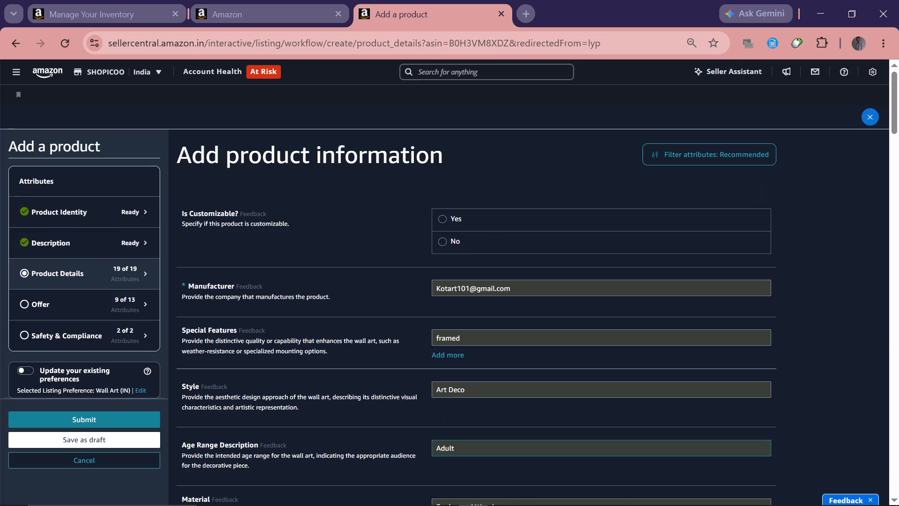
# Replace the Manufacturer email with the saved Hapnix business address suggestion and copy the full text.
pyautogui.click(511, 283)
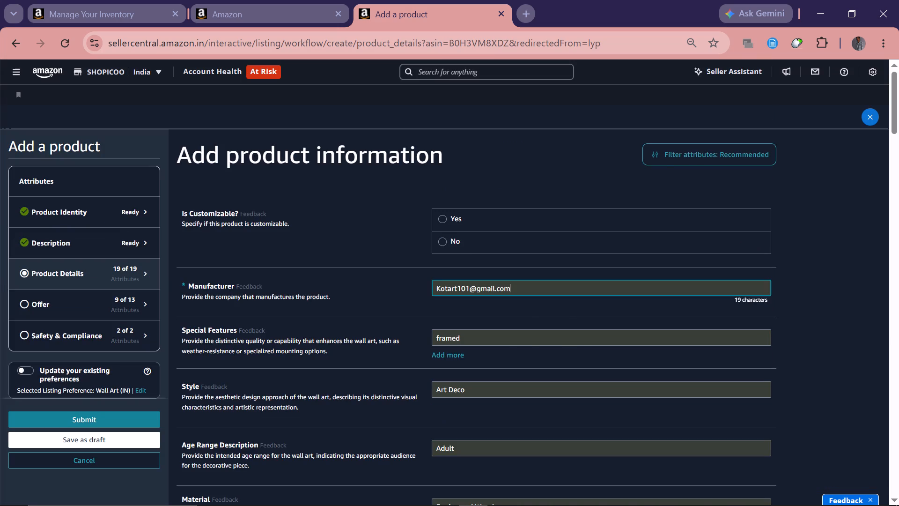
pyautogui.hotkey('ctrl', 'a')
pyautogui.hotkey('ctrl', 'shift', 'BackSpace')
pyautogui.press('BackSpace')
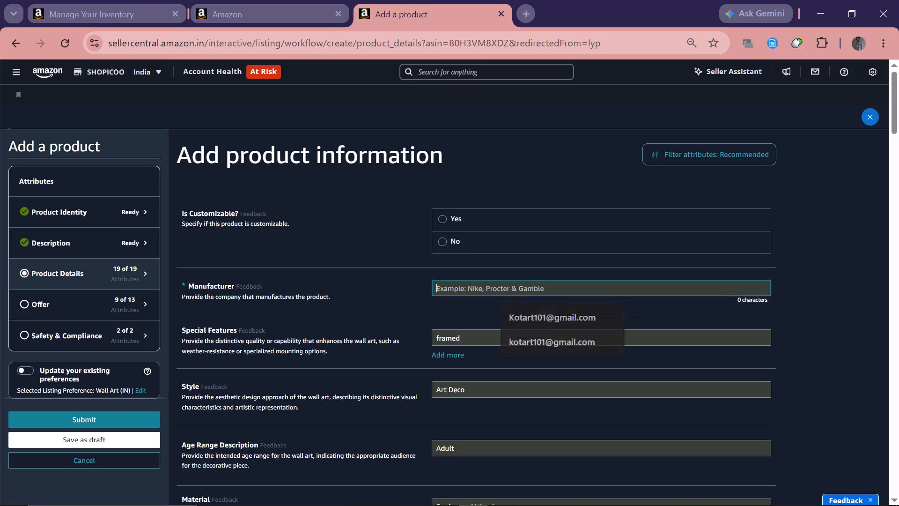
pyautogui.click(511, 283)
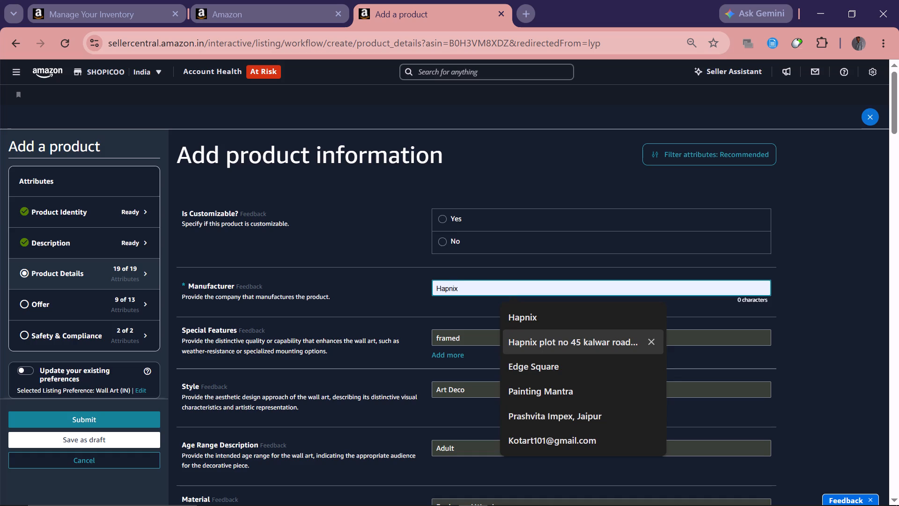
pyautogui.click(557, 346)
pyautogui.hotkey('ctrl', 'a')
pyautogui.hotkey('ctrl', 'c')
pyautogui.hotkey('ctrl', 'c')
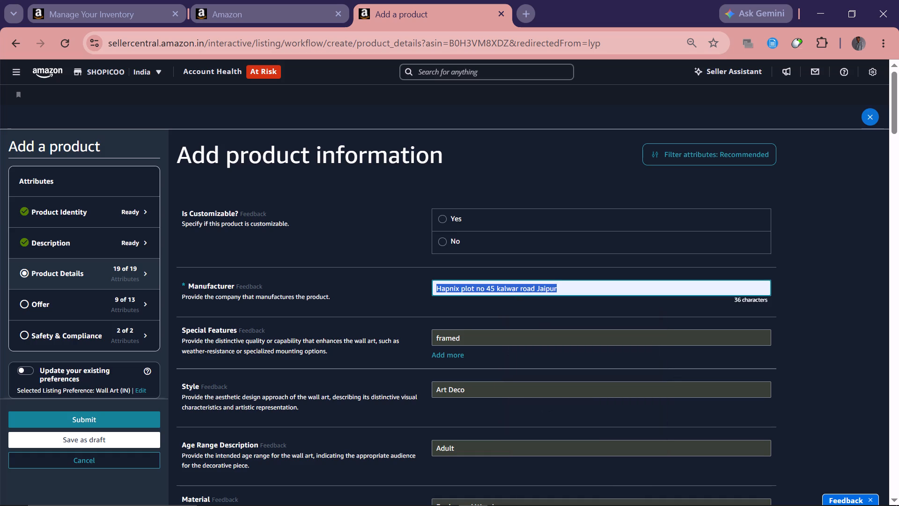
pyautogui.hotkey('ctrl', 'c')
pyautogui.hotkey('ctrl', 'c')
pyautogui.hotkey('ctrl', 'c')
# Trim the Manufacturer value down to just Hapnix.
pyautogui.click(567, 293)
pyautogui.hotkey('ctrl', 'BackSpace')
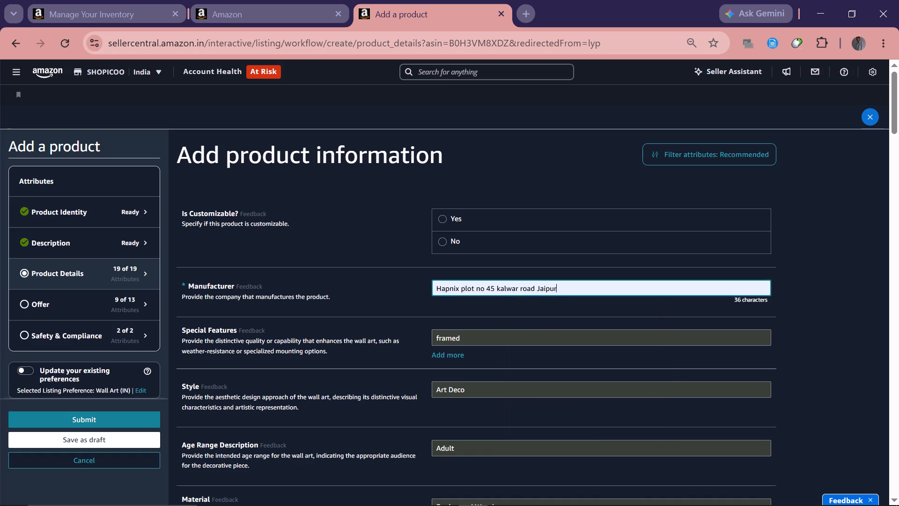
pyautogui.hotkey('ctrl', 'BackSpace')
pyautogui.hotkey('ctrl', 'BackSpace')
pyautogui.hotkey('ctrl', 'BackSpace')
pyautogui.hotkey('ctrl', 'BackSpace')
pyautogui.hotkey('ctrl', 'BackSpace')
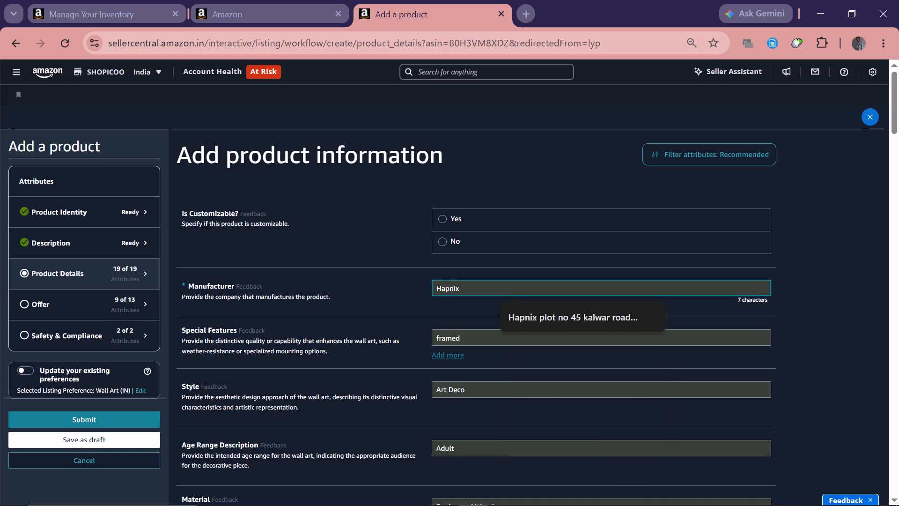
# Clear the Style attribute and set it to the saved value Boho Art.
pyautogui.scroll(-1, 449, 365)
pyautogui.scroll(-1, 477, 392)
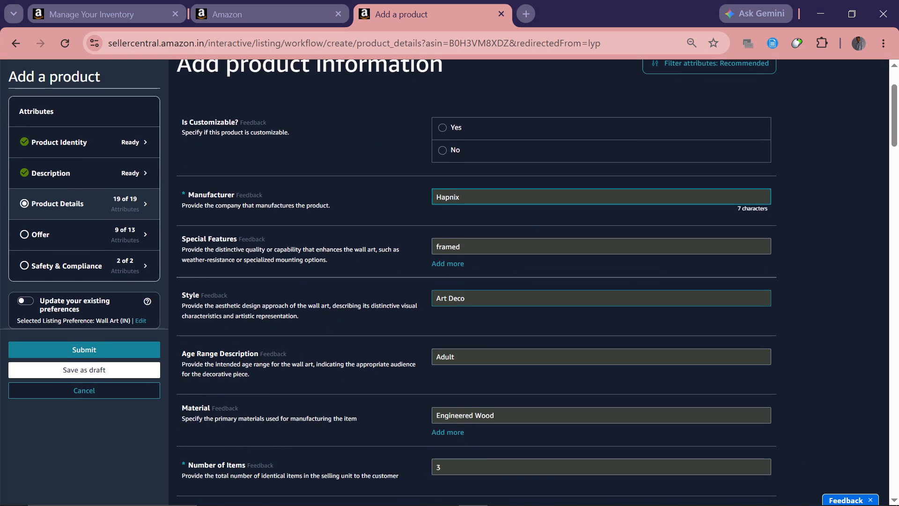
pyautogui.click(485, 293)
pyautogui.click(485, 293)
pyautogui.press('Left')
pyautogui.press('BackSpace')
pyautogui.press('BackSpace')
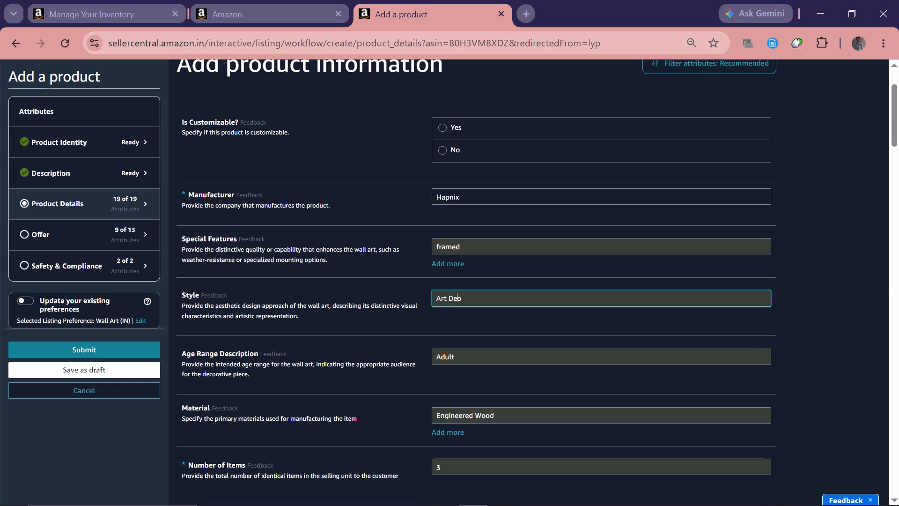
pyautogui.press('BackSpace')
pyautogui.press('BackSpace')
pyautogui.hotkey('ctrl', 'BackSpace')
pyautogui.hotkey('ctrl', 'BackSpace')
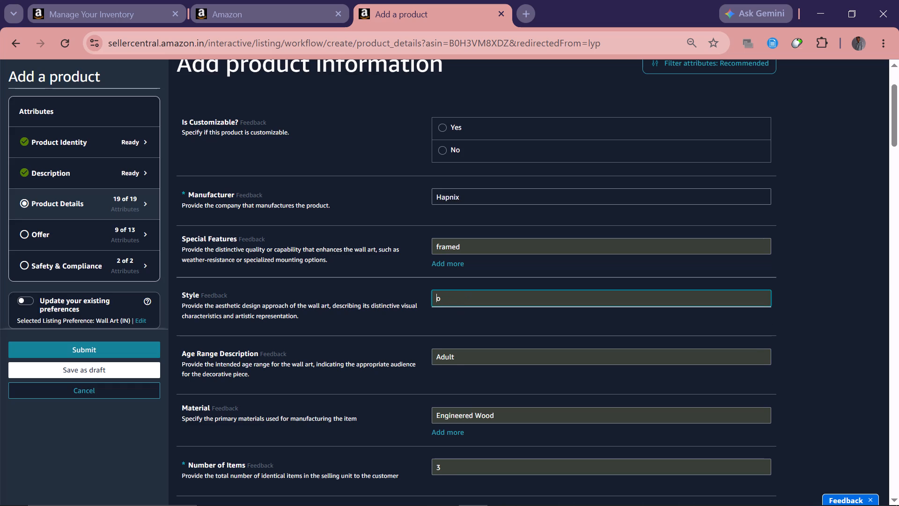
pyautogui.press('Right')
pyautogui.press('BackSpace')
pyautogui.press('BackSpace')
pyautogui.click(485, 293)
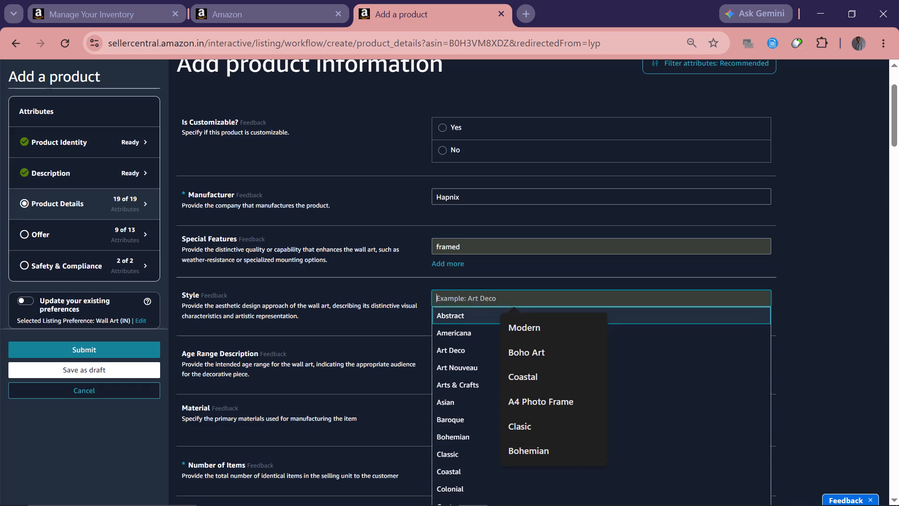
pyautogui.click(544, 352)
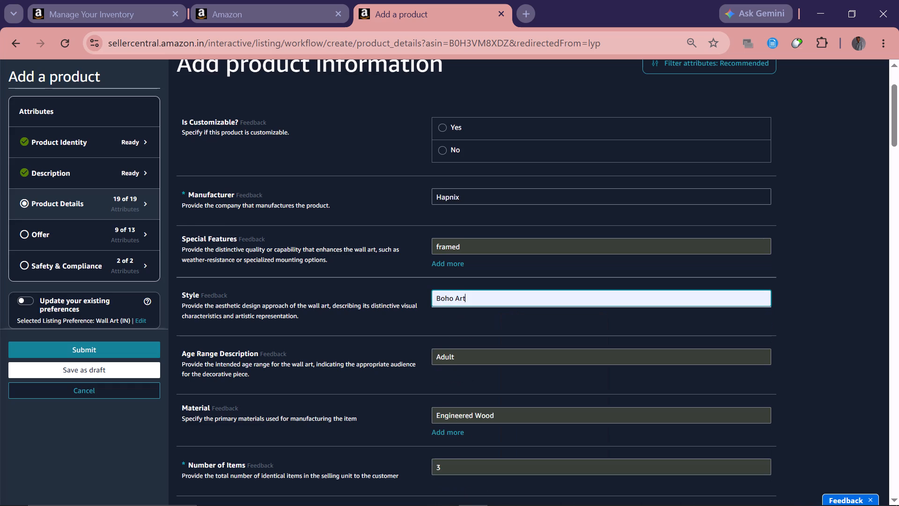
# Replace the Size value with 9x12 inch.
pyautogui.scroll(-1, 391, 385)
pyautogui.scroll(-2, 510, 376)
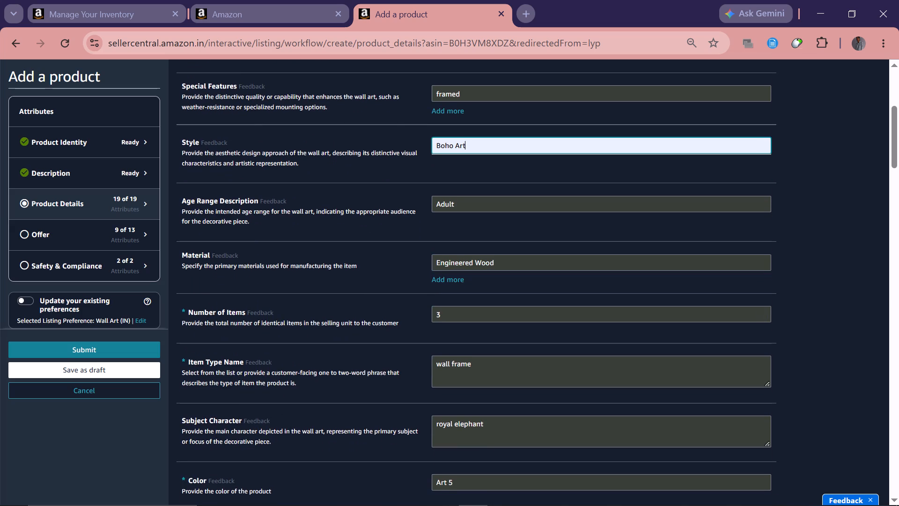
pyautogui.scroll(-2, 549, 305)
pyautogui.scroll(-1, 506, 316)
pyautogui.scroll(-2, 512, 273)
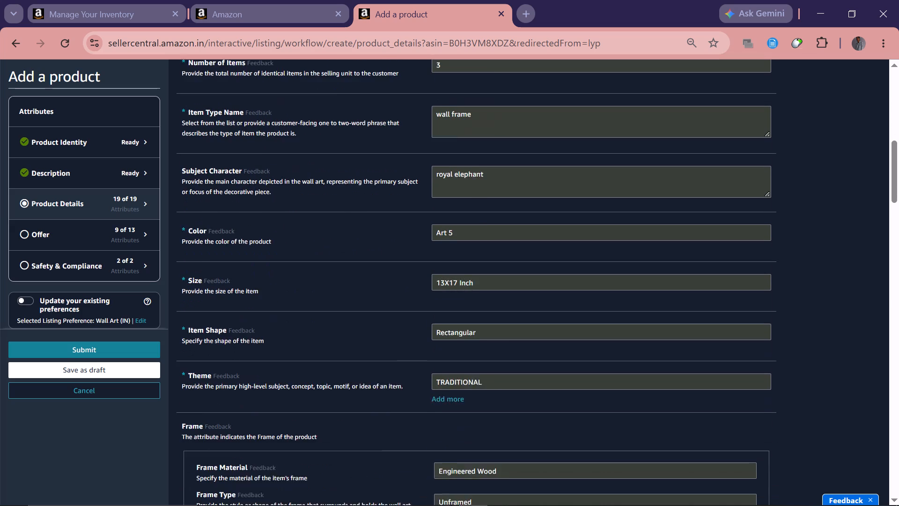
pyautogui.click(493, 277)
pyautogui.hotkey('ctrl', 'BackSpace')
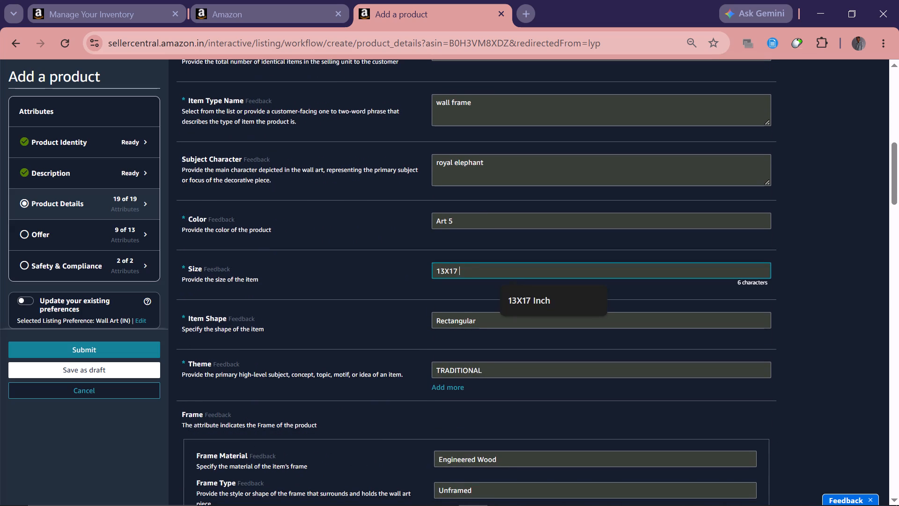
pyautogui.hotkey('ctrl', 'BackSpace')
pyautogui.hotkey('ctrl', 'BackSpace')
pyautogui.click(493, 277)
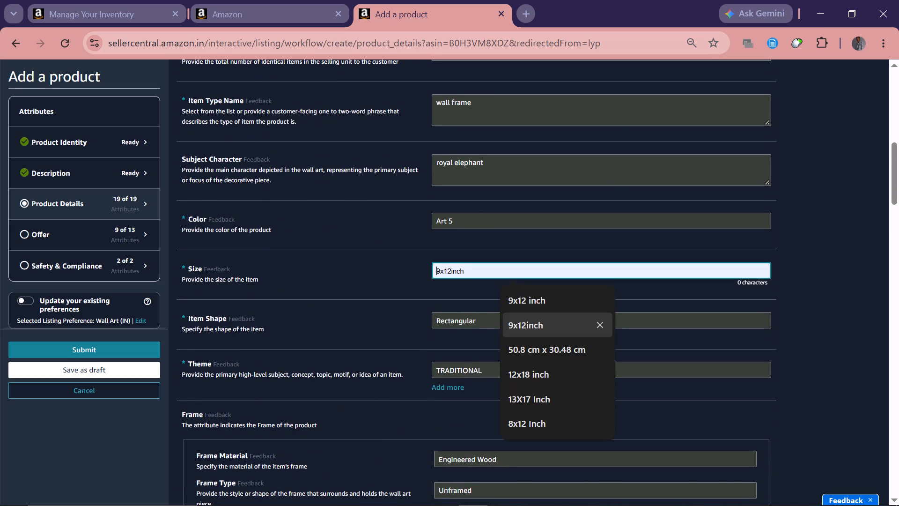
pyautogui.click(549, 302)
# Replace the Manufacturer Contact Information with the copied Hapnix business address.
pyautogui.scroll(-3, 455, 307)
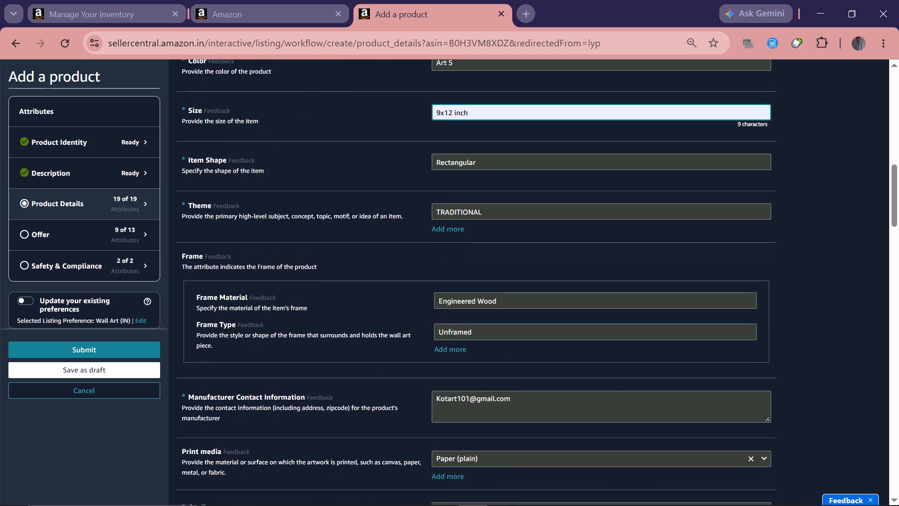
pyautogui.scroll(-2, 462, 320)
pyautogui.click(452, 263)
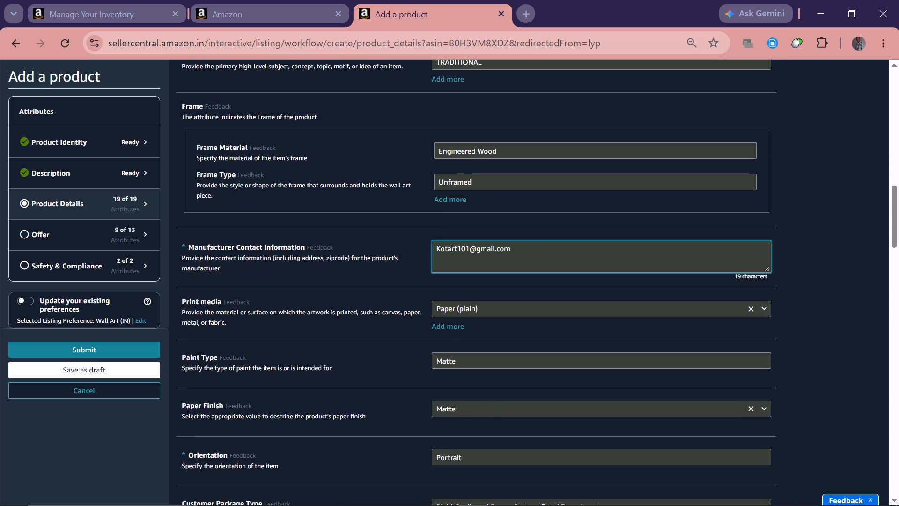
pyautogui.hotkey('ctrl', 'a')
pyautogui.hotkey('ctrl', 'v')
# Replace the Packer Contact Information with the copied Hapnix business address.
pyautogui.scroll(-10, 406, 298)
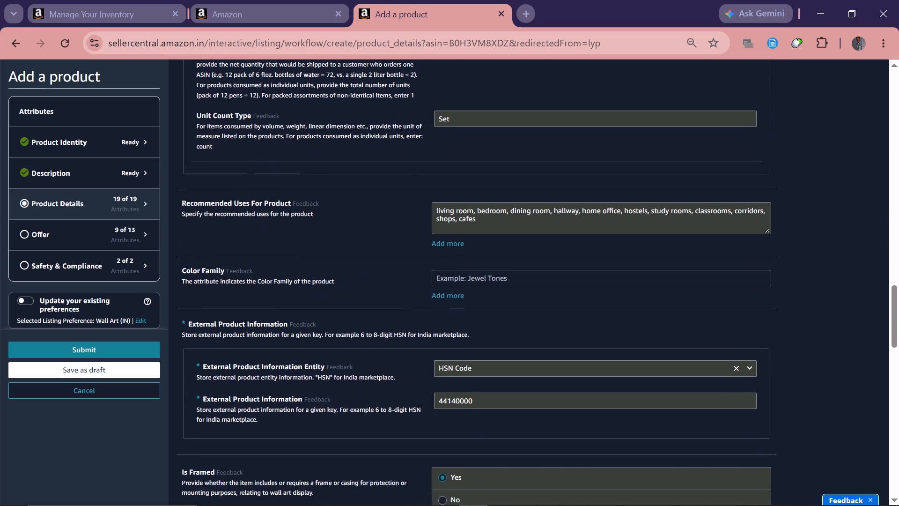
pyautogui.scroll(-6, 473, 394)
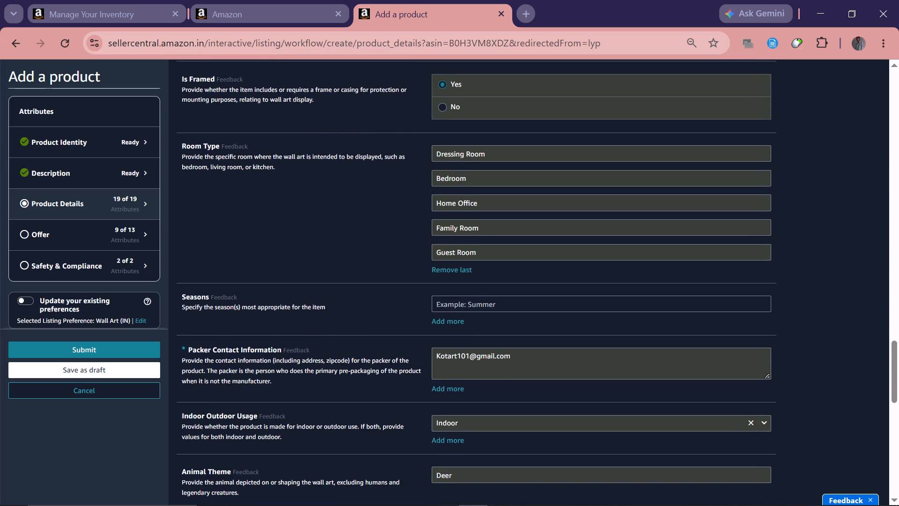
pyautogui.click(478, 357)
pyautogui.hotkey('ctrl', 'a')
pyautogui.hotkey('ctrl', 'v')
# Delete the text before "Set of 2" in the Set Name, back to "kotart BOHO Art Wa".
pyautogui.scroll(-5, 398, 407)
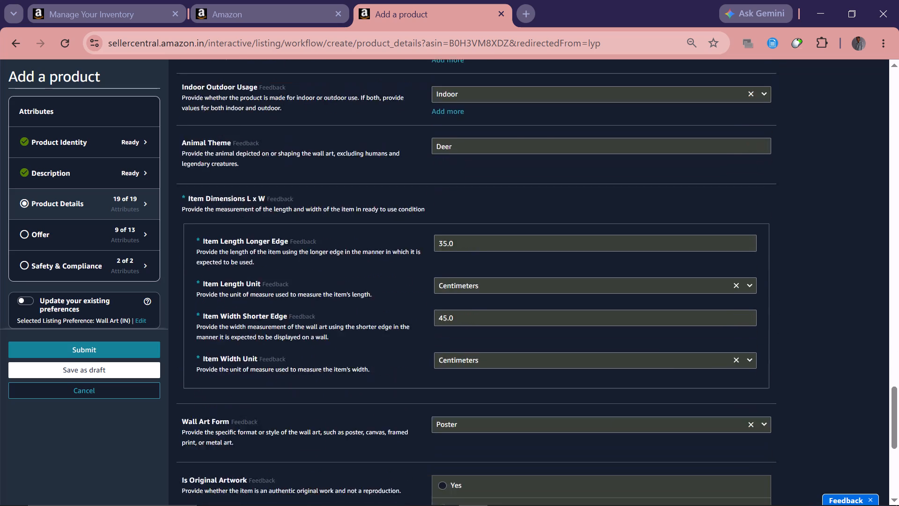
pyautogui.scroll(-2, 398, 407)
pyautogui.scroll(-3, 409, 341)
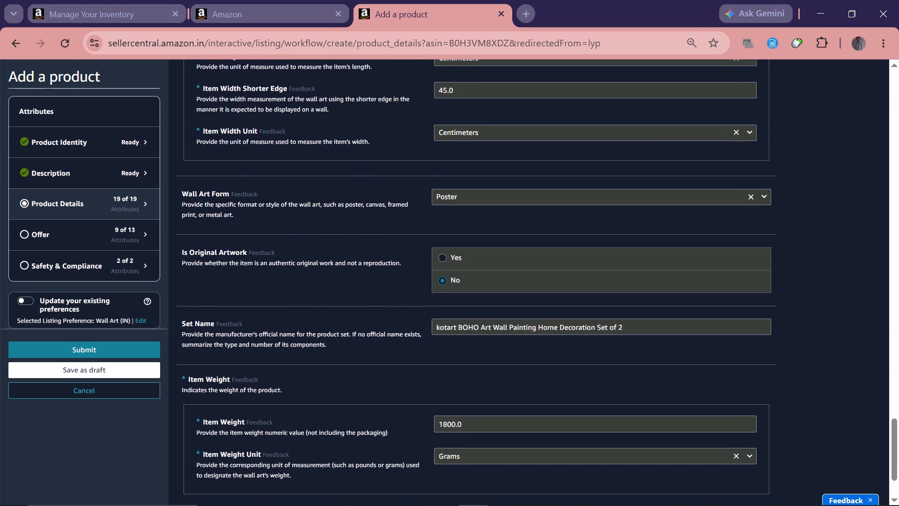
pyautogui.scroll(-1, 429, 339)
pyautogui.scroll(-2, 476, 358)
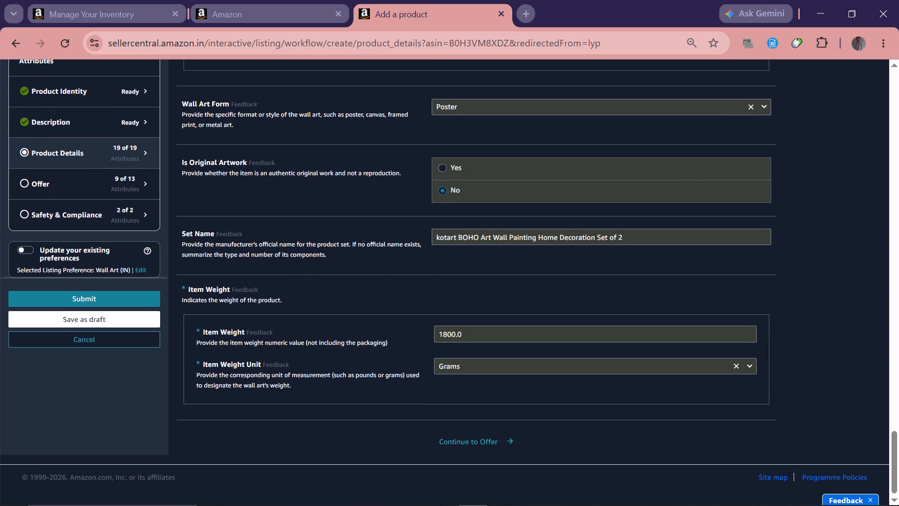
pyautogui.scroll(1, 570, 262)
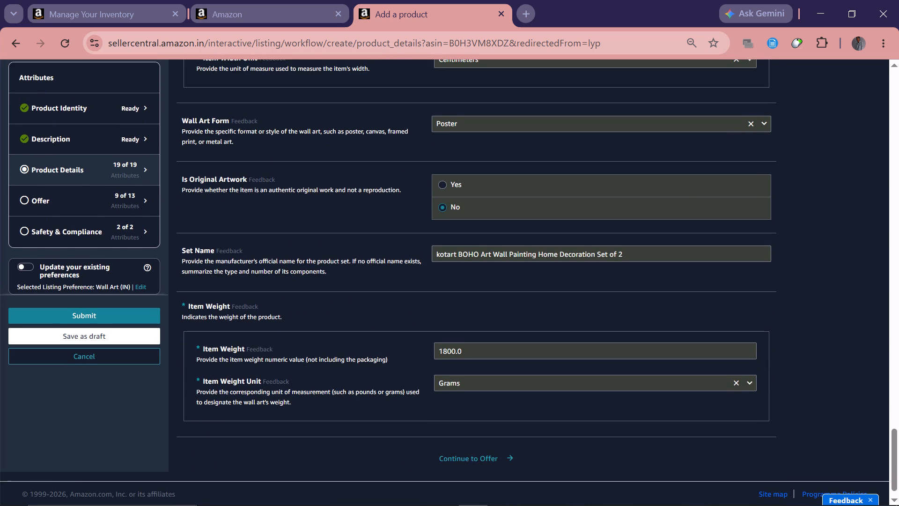
pyautogui.click(597, 252)
pyautogui.press('BackSpace')
pyautogui.press('BackSpace')
pyautogui.press('BackSpace')
pyautogui.press('BackSpace')
pyautogui.press('BackSpace')
pyautogui.press('BackSpace')
pyautogui.press('BackSpace')
pyautogui.press('BackSpace')
pyautogui.press('BackSpace')
pyautogui.press('BackSpace')
pyautogui.press('BackSpace')
pyautogui.press('BackSpace')
pyautogui.press('BackSpace')
pyautogui.press('BackSpace')
pyautogui.press('BackSpace')
pyautogui.press('BackSpace')
pyautogui.press('BackSpace')
pyautogui.press('BackSpace')
pyautogui.press('BackSpace')
pyautogui.press('BackSpace')
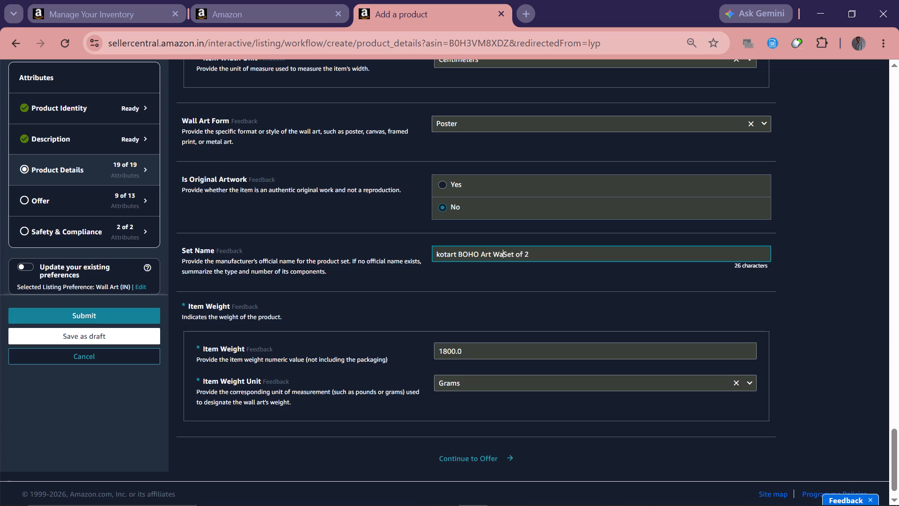
# Clear the Color attribute and set it to the saved value wodden.
pyautogui.scroll(5, 597, 252)
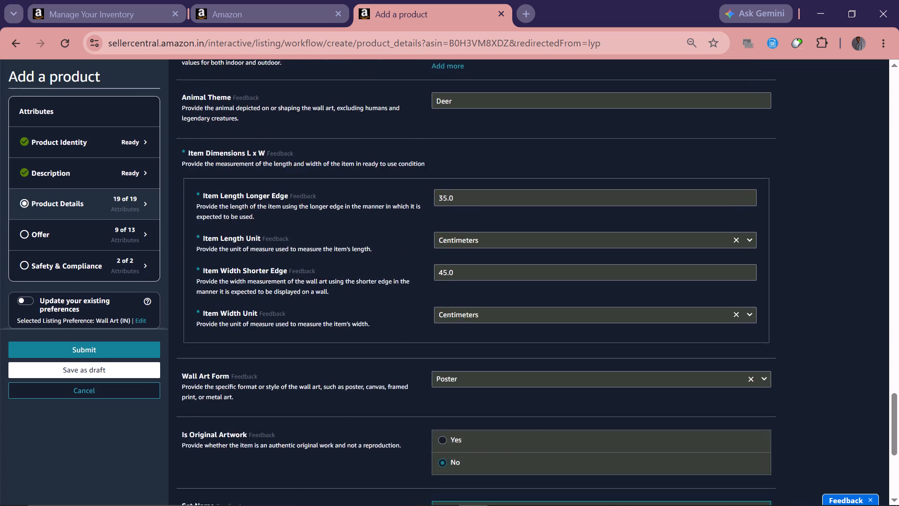
pyautogui.scroll(12, 597, 252)
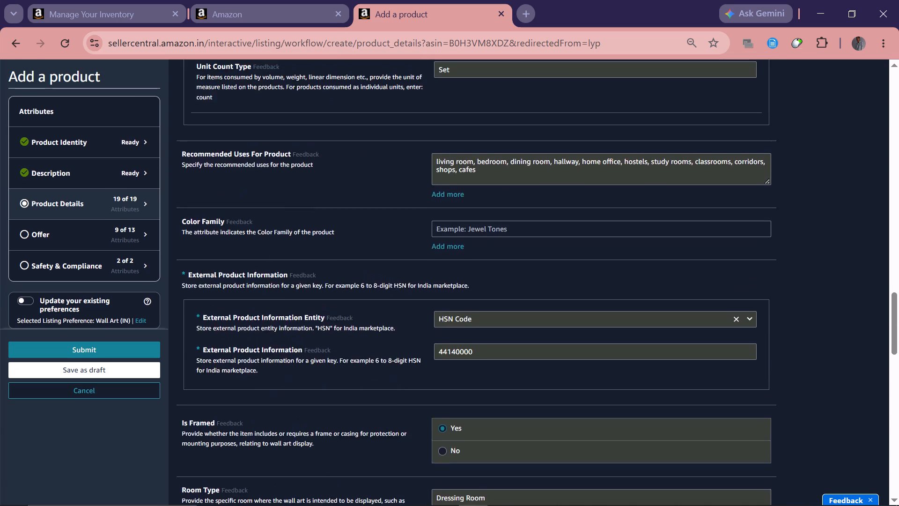
pyautogui.scroll(10, 597, 252)
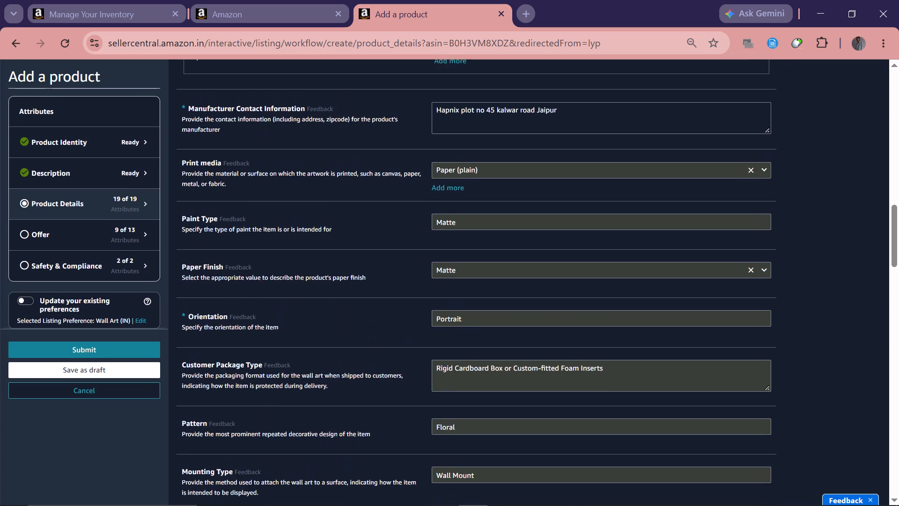
pyautogui.scroll(9, 597, 252)
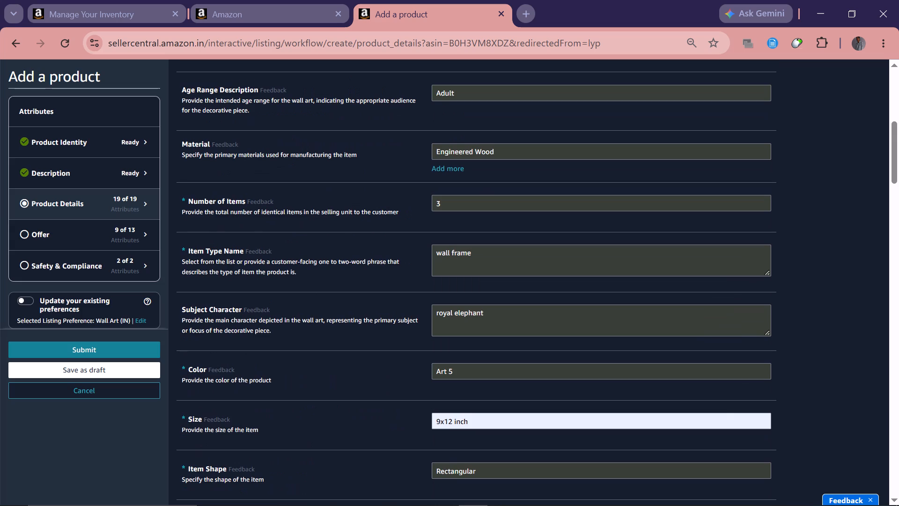
pyautogui.click(495, 367)
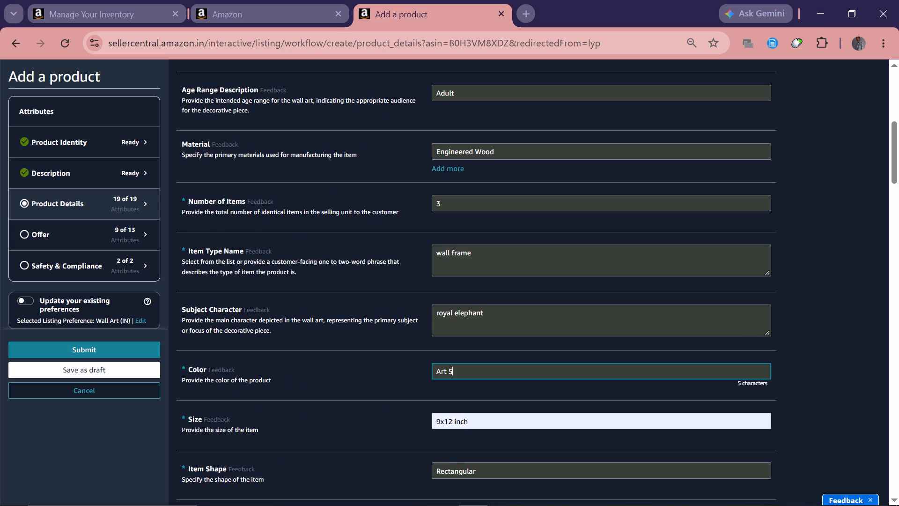
pyautogui.hotkey('ctrl', 'BackSpace')
pyautogui.press('BackSpace')
pyautogui.press('BackSpace')
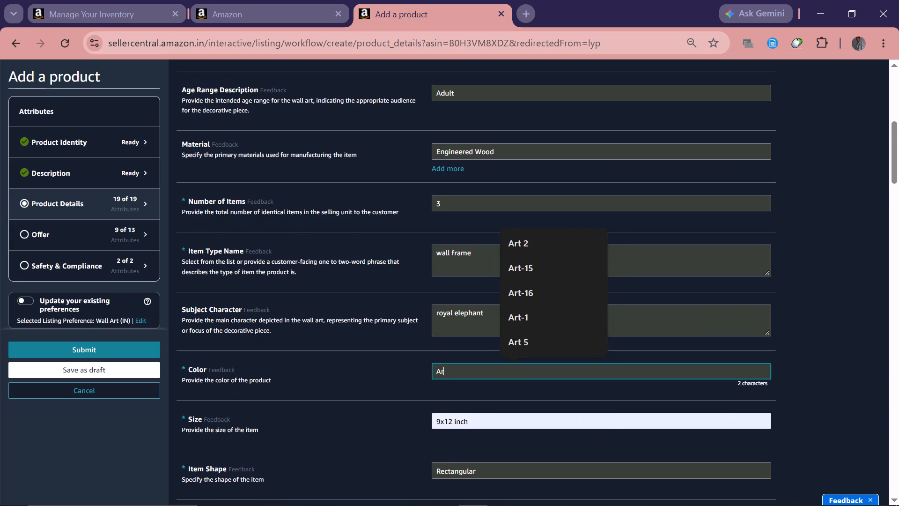
pyautogui.press('BackSpace')
pyautogui.press('BackSpace')
pyautogui.press('BackSpace')
pyautogui.click(478, 372)
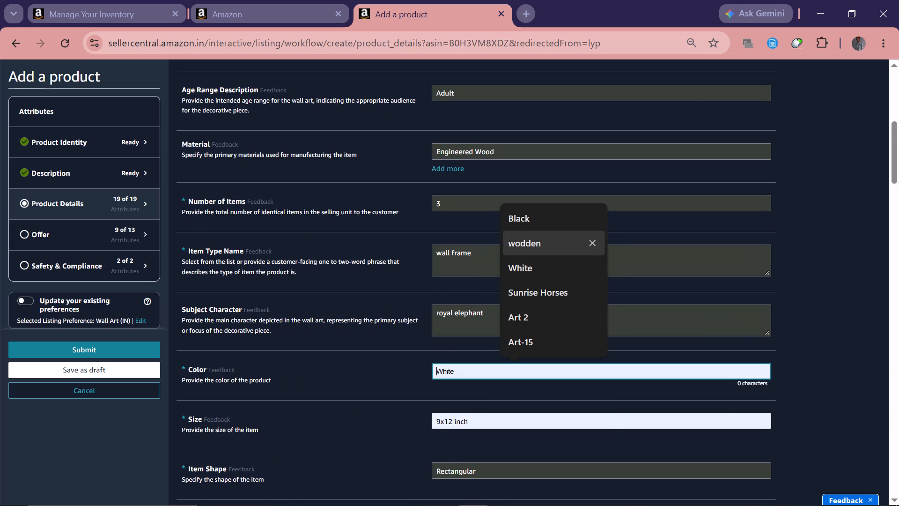
pyautogui.click(537, 242)
# Set the Number of Items attribute to 2.
pyautogui.scroll(1, 454, 286)
pyautogui.click(456, 237)
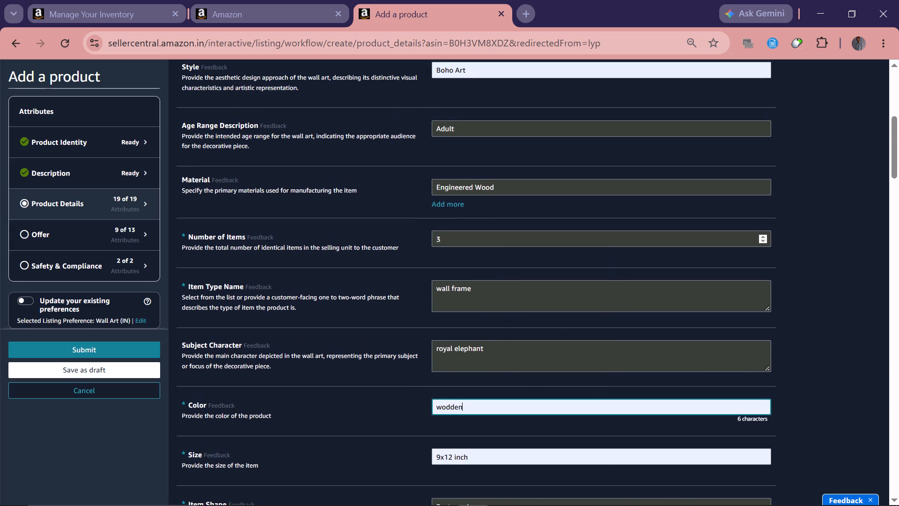
pyautogui.press('BackSpace')
pyautogui.press('3')
pyautogui.press('BackSpace')
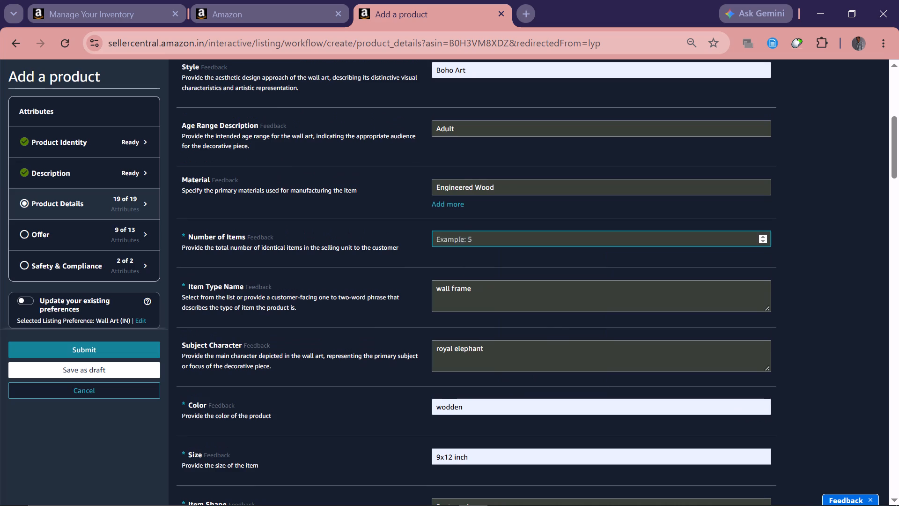
pyautogui.press('2')
# Continue to the Offer section, choose the merchant-fulfilled shipping option and set Quantity to 999.
pyautogui.scroll(-20, 393, 307)
pyautogui.scroll(-2, 393, 307)
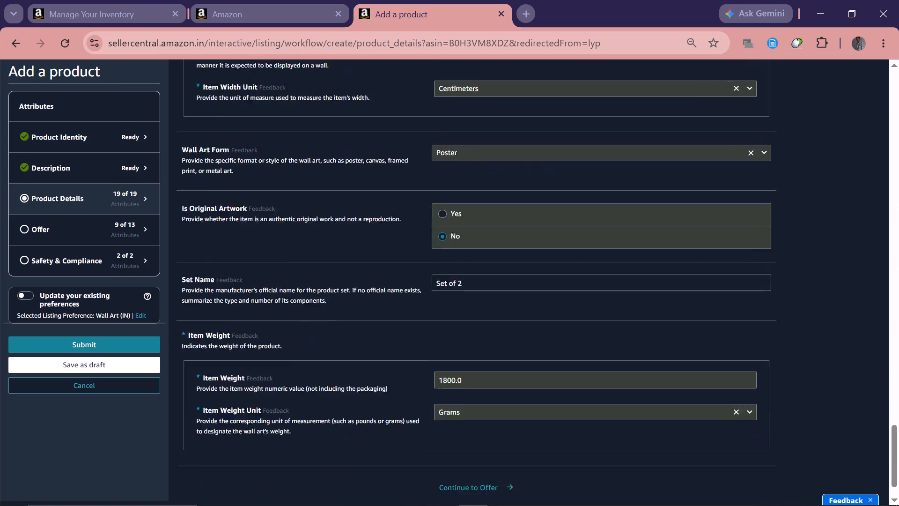
pyautogui.scroll(-9, 393, 307)
pyautogui.click(469, 440)
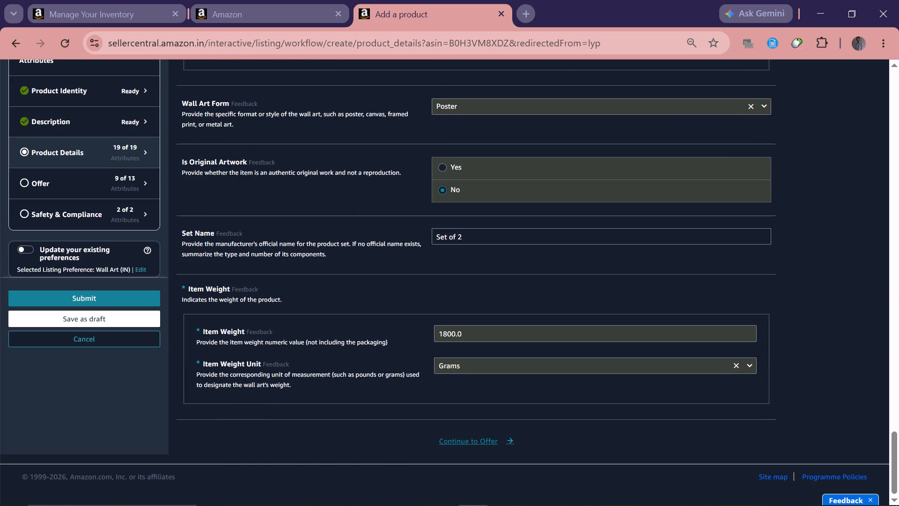
pyautogui.scroll(-1, 429, 353)
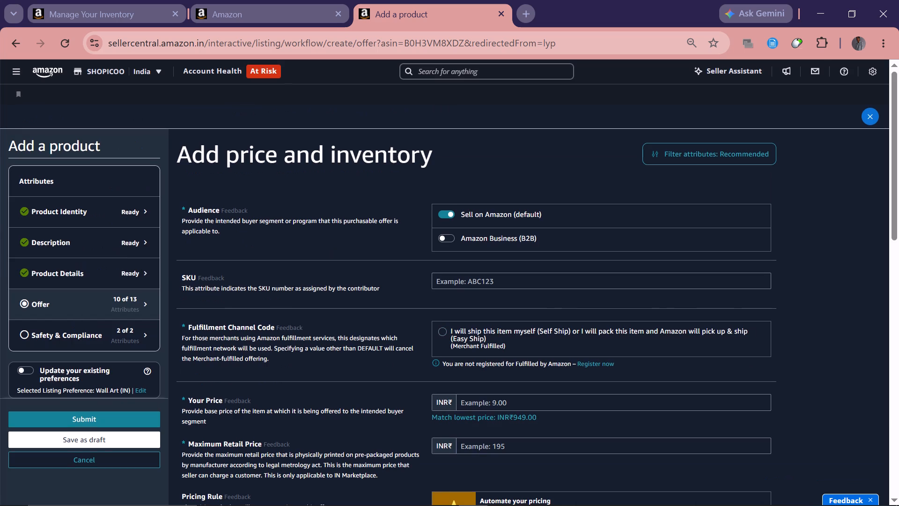
pyautogui.scroll(-1, 429, 353)
pyautogui.click(443, 250)
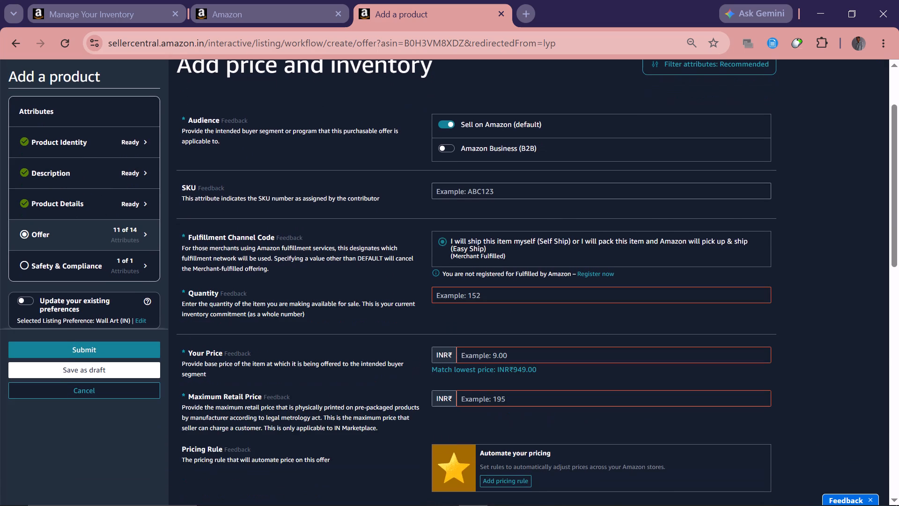
pyautogui.click(494, 287)
pyautogui.write('999')
# Set Your Price to INR 499.00 and Maximum Retail Price to the saved value 999.00.
pyautogui.click(531, 358)
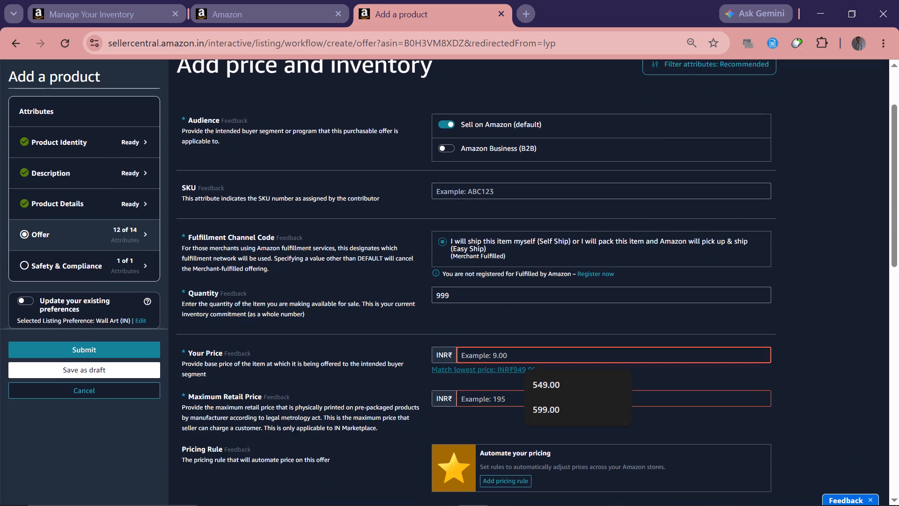
pyautogui.write('499')
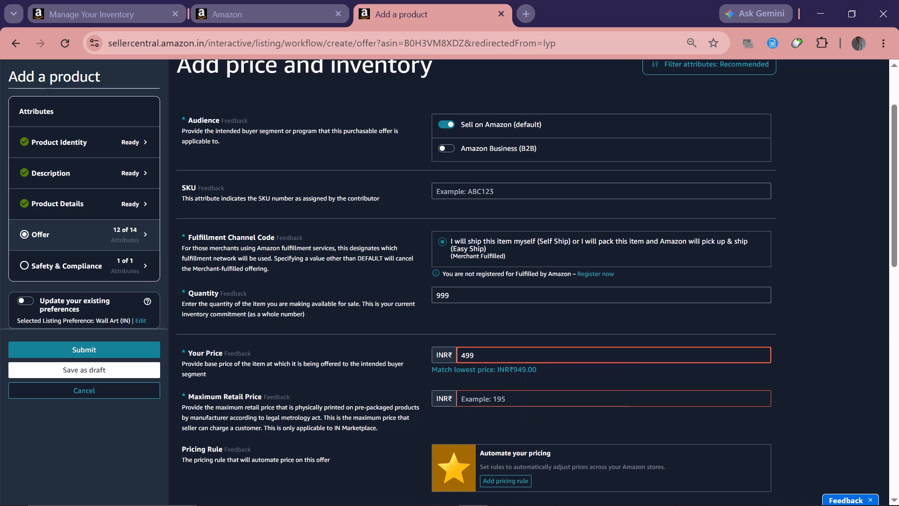
pyautogui.write('.00')
pyautogui.click(523, 404)
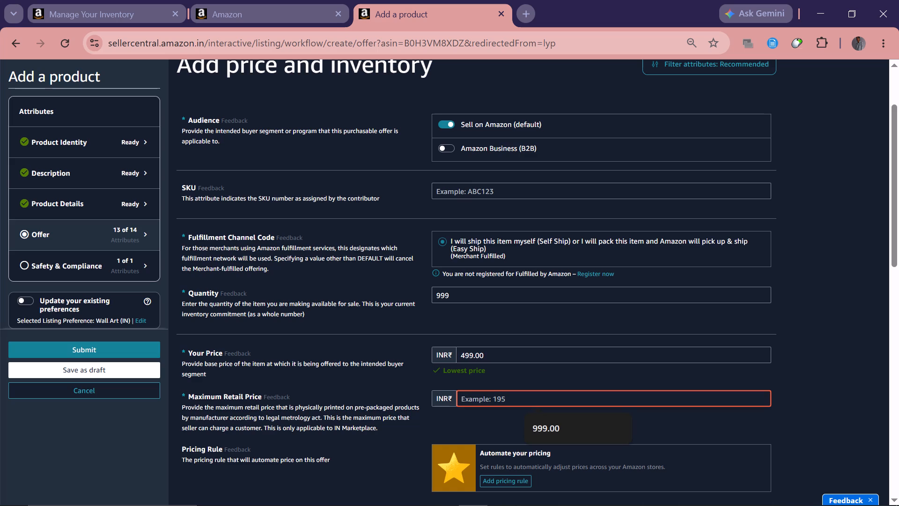
pyautogui.click(536, 425)
# Select New as the Item Condition.
pyautogui.scroll(-5, 449, 434)
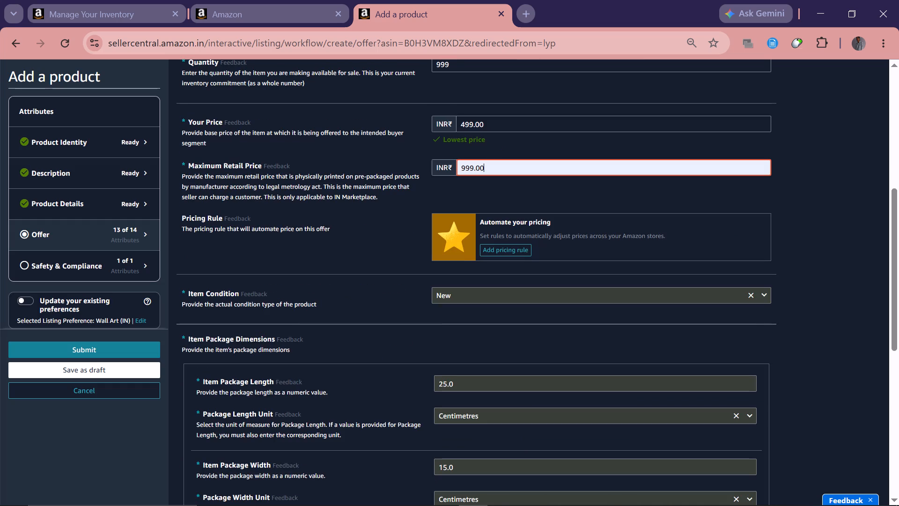
pyautogui.click(764, 290)
pyautogui.click(512, 327)
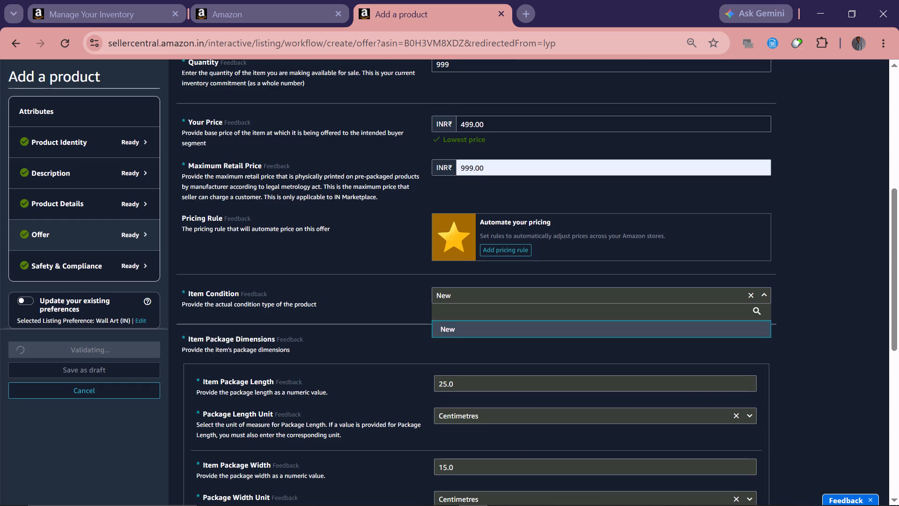
# Set the Item Package Dimensions to length 4.5, width 28 and height 35.6 centimetres.
pyautogui.scroll(-4, 500, 399)
pyautogui.scroll(1, 471, 99)
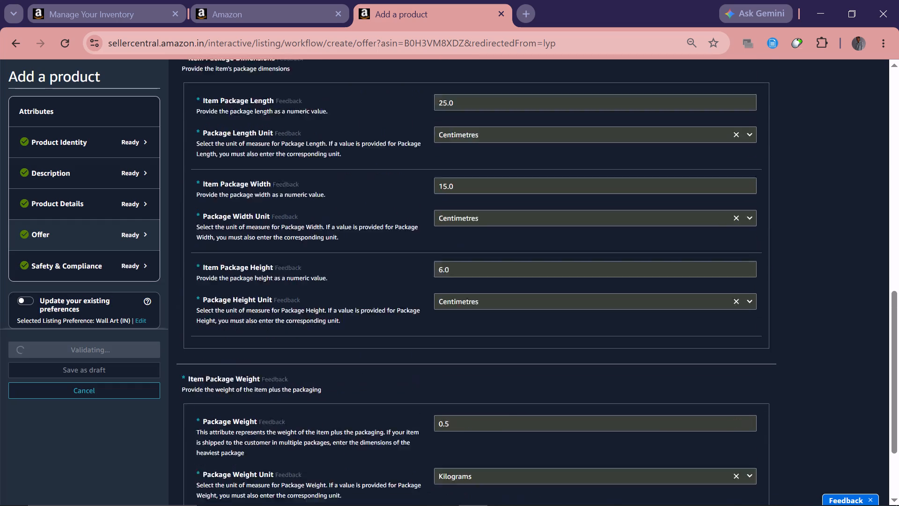
pyautogui.scroll(1, 471, 99)
pyautogui.click(457, 147)
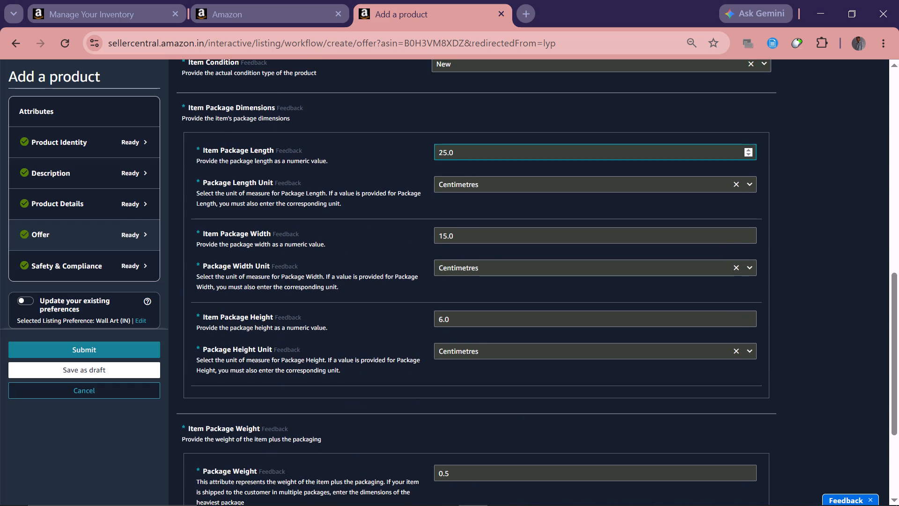
pyautogui.hotkey('ctrl', 'a')
pyautogui.hotkey('ctrl', 'BackSpace')
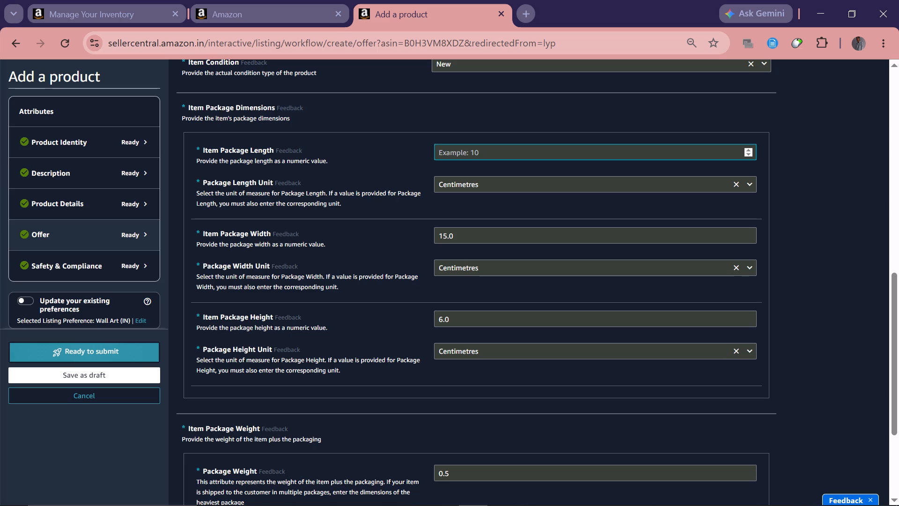
pyautogui.write('4.5')
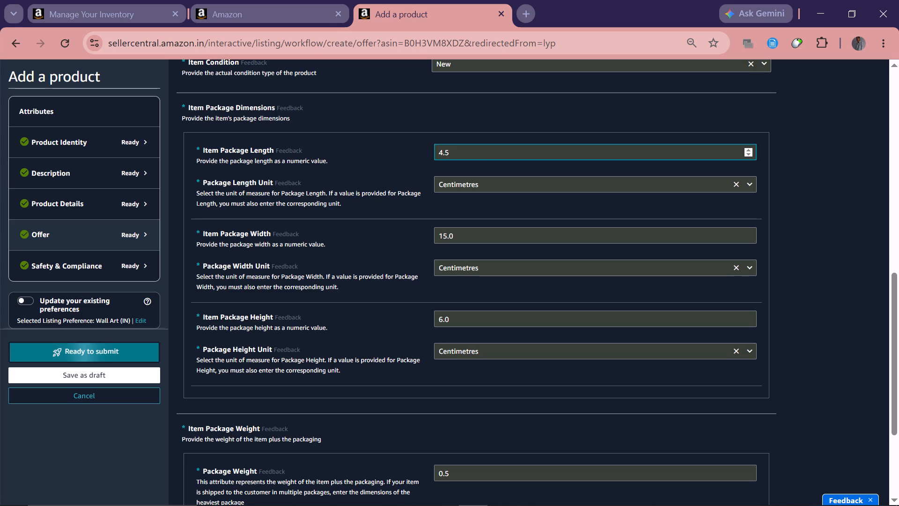
pyautogui.click(472, 236)
pyautogui.hotkey('ctrl', 'a')
pyautogui.hotkey('ctrl', 'BackSpace')
pyautogui.write('28')
pyautogui.keyDown('ctrl'); pyautogui.click(472, 323); pyautogui.keyUp('ctrl')
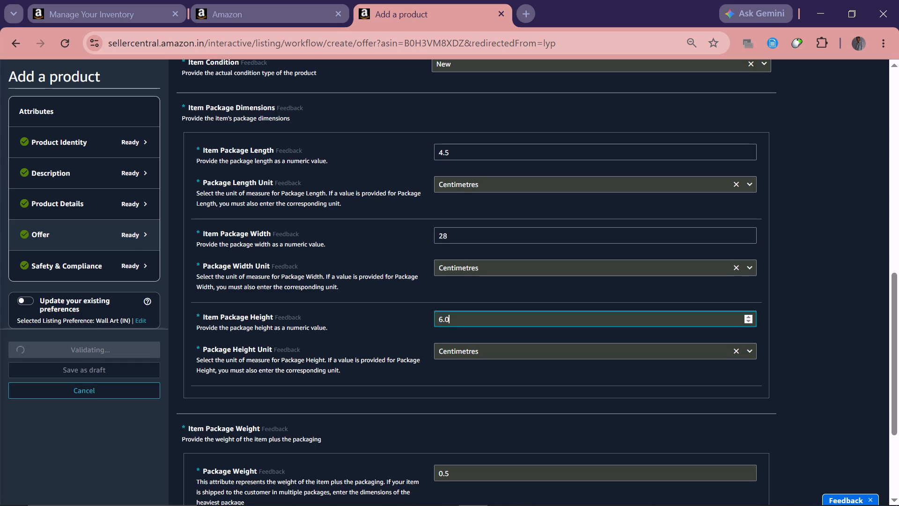
pyautogui.hotkey('ctrl', 'a')
pyautogui.hotkey('ctrl', 'BackSpace')
pyautogui.write('35.6')
pyautogui.scroll(-5, 406, 361)
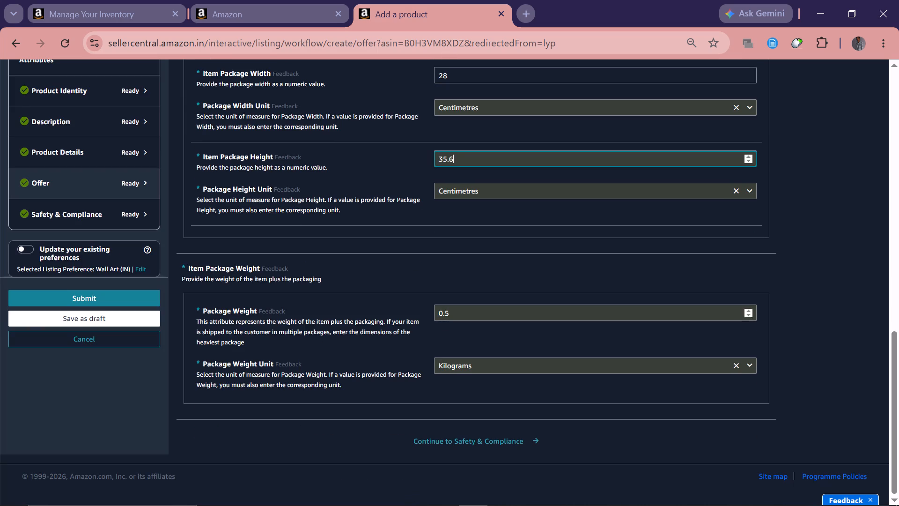
# Continue to Safety & Compliance and submit the Green Lotus listing.
pyautogui.scroll(1, 401, 383)
pyautogui.click(444, 469)
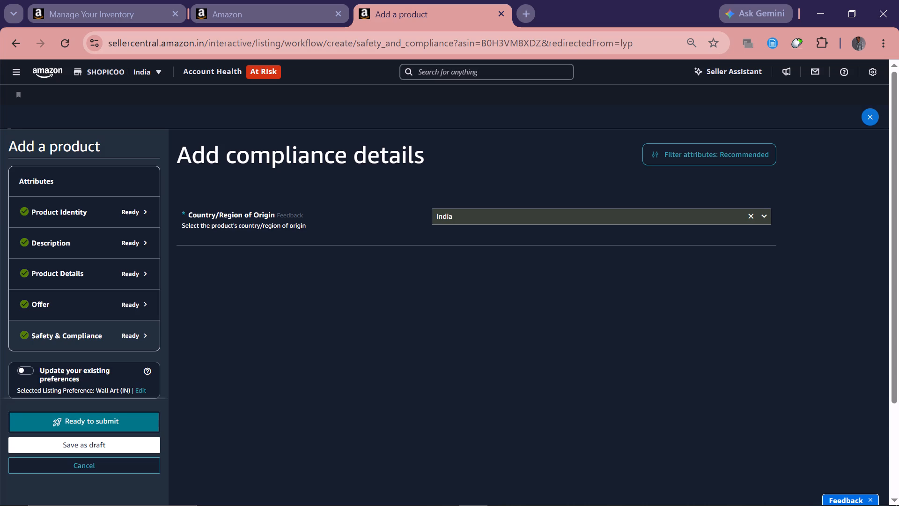
pyautogui.click(127, 423)
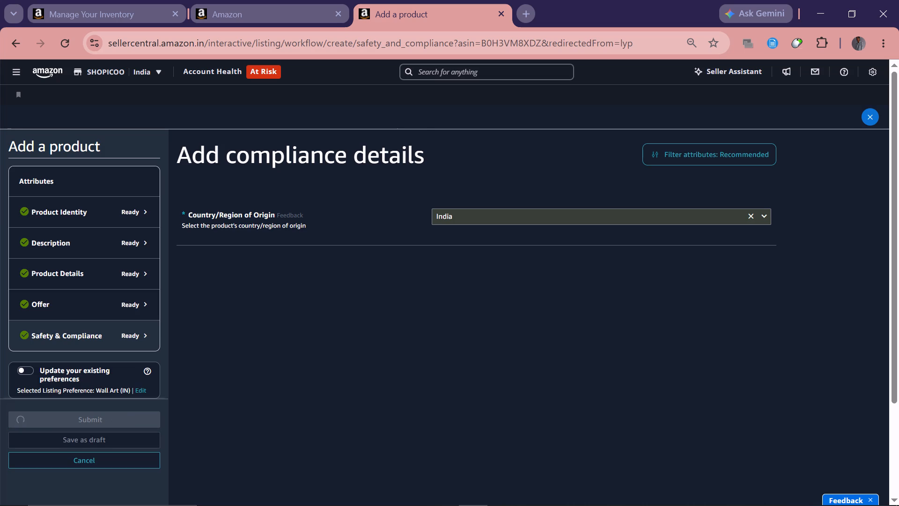
# Start another Wall Art listing prefilled with the submitted Green Lotus listing's details.
pyautogui.click(473, 457)
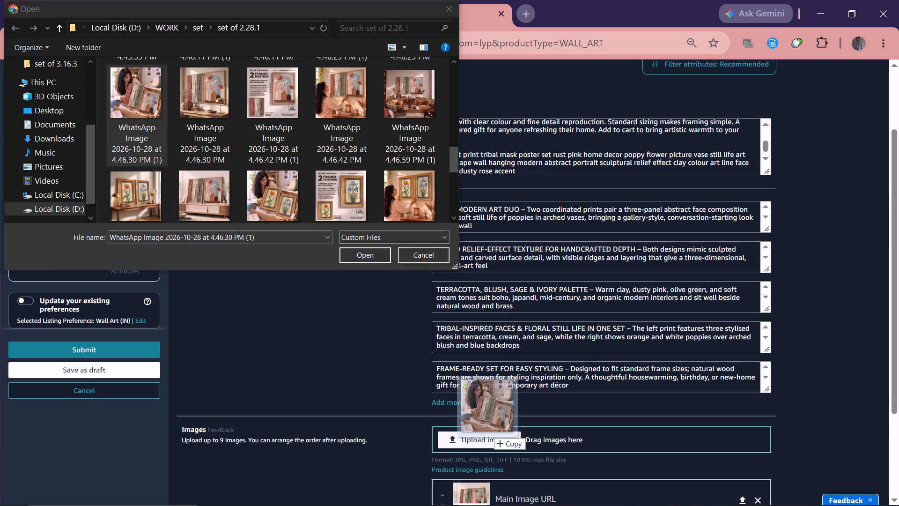
pyautogui.moveTo(486, 433); pyautogui.dragTo(485, 434)
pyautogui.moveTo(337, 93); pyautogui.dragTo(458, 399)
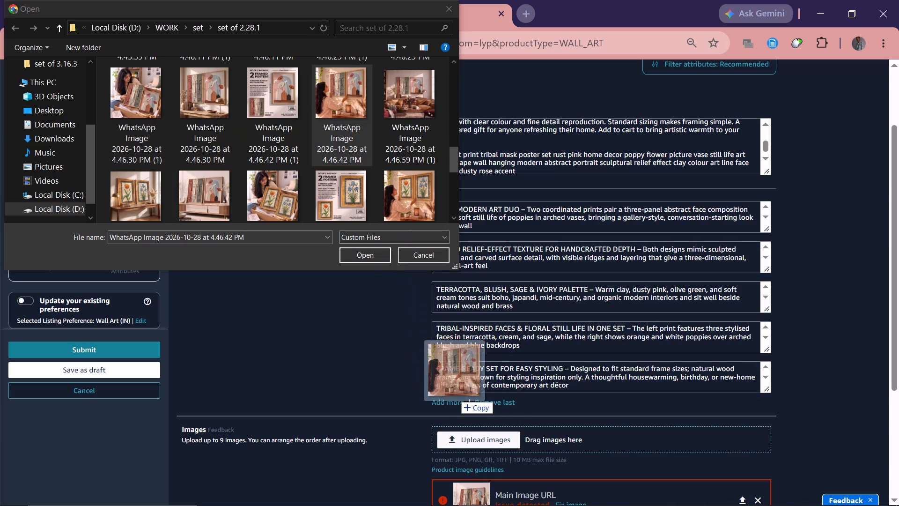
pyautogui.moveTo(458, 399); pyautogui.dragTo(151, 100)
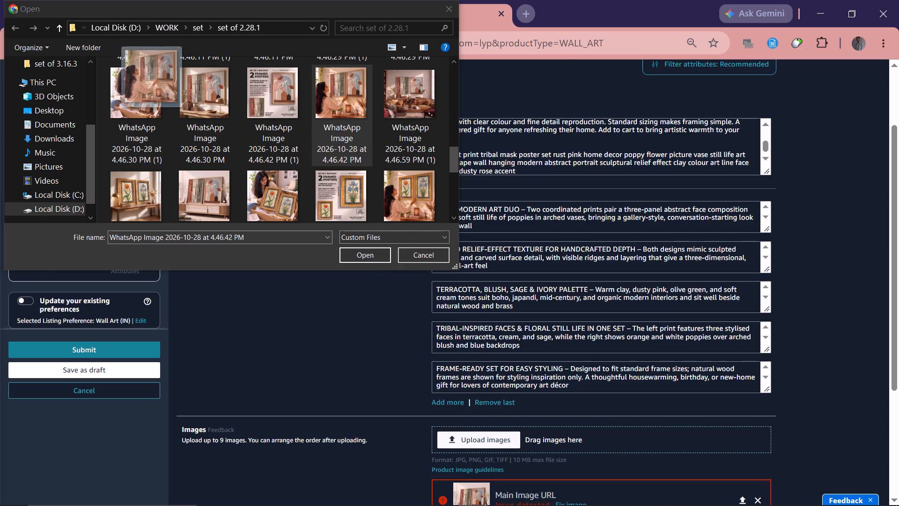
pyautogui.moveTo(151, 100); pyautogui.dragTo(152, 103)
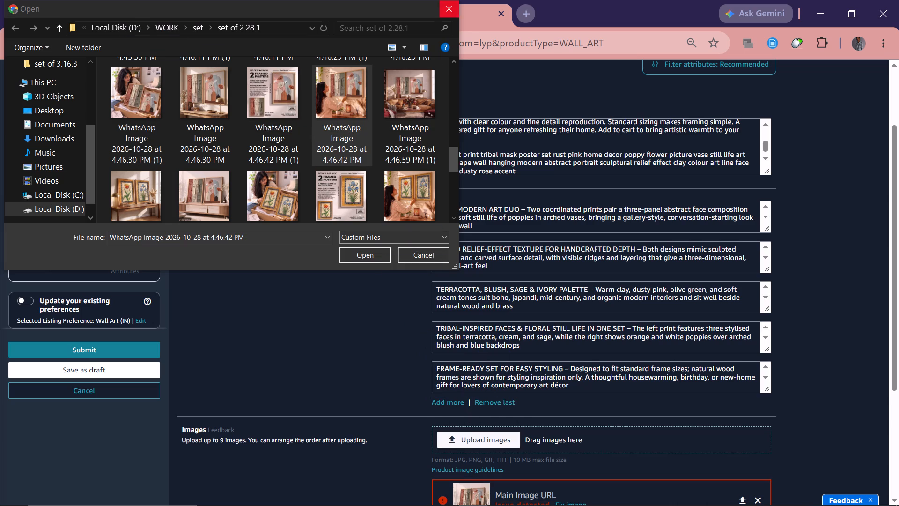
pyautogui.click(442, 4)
# Fix the main image's detected issue by accepting the disclaimer and saving the automatically fixed image.
pyautogui.scroll(-2, 545, 210)
pyautogui.scroll(-1, 544, 298)
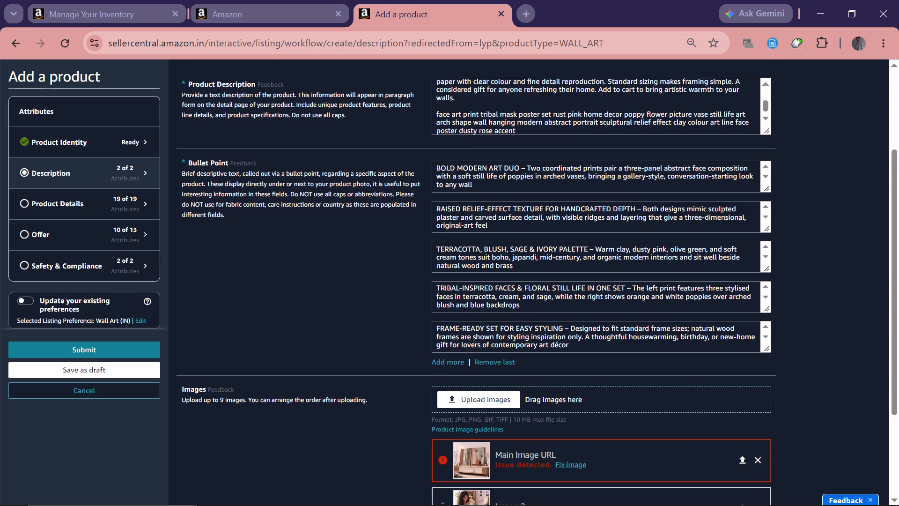
pyautogui.scroll(-1, 544, 298)
pyautogui.click(571, 416)
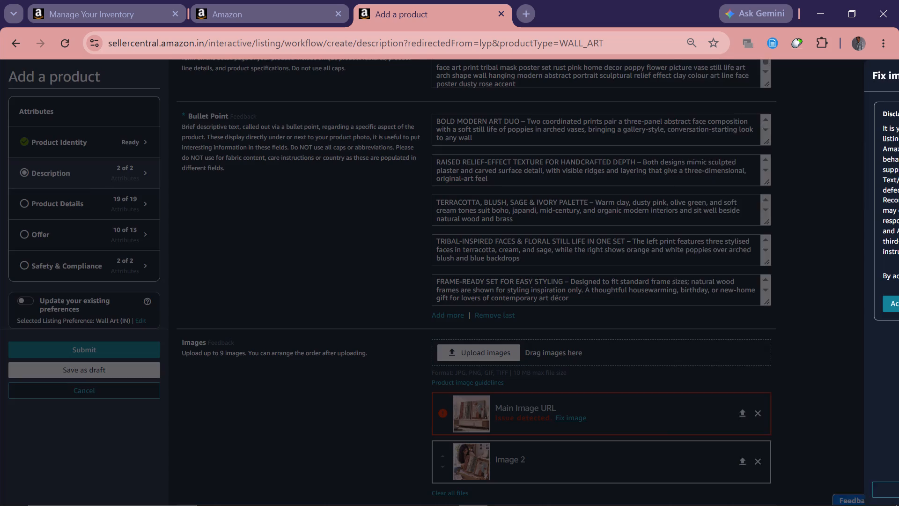
pyautogui.click(714, 297)
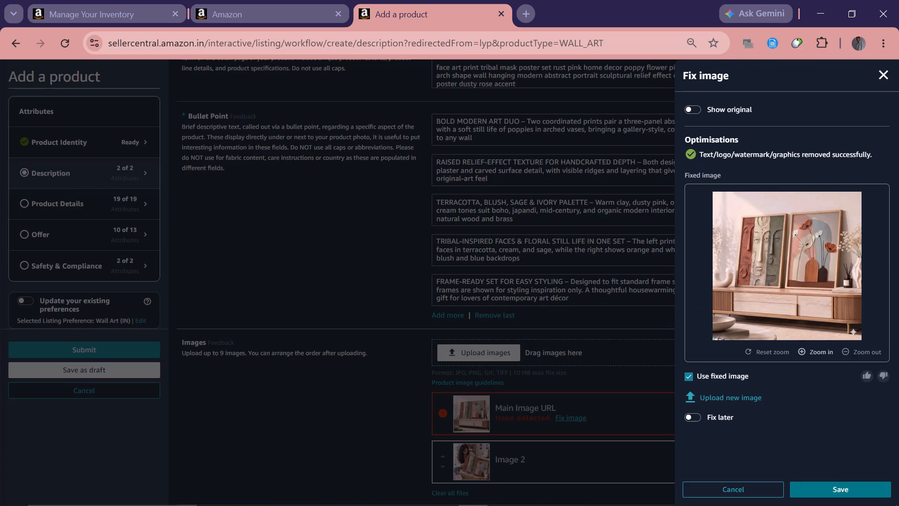
pyautogui.click(840, 493)
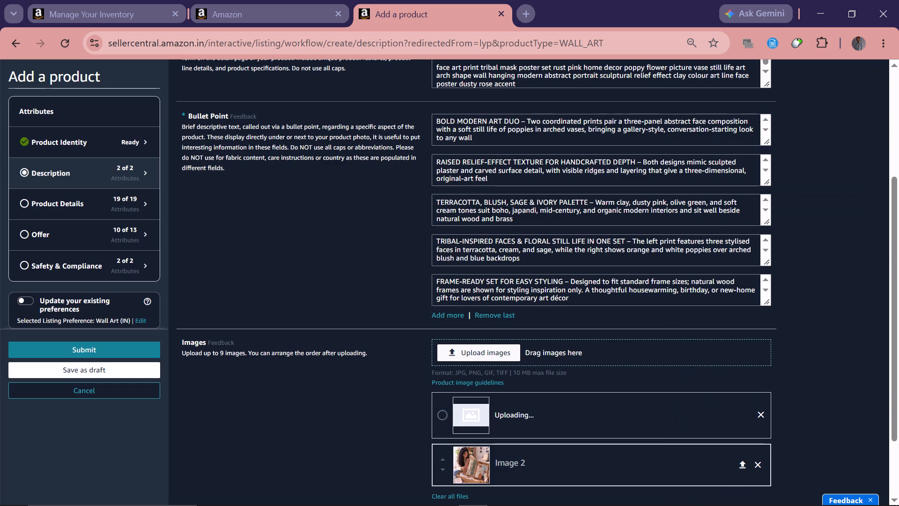
# Upload "WhatsApp Image 2026-10-28 at 4.46.30 PM" from the "set of 2.28.1" folder as the third image.
pyautogui.click(478, 355)
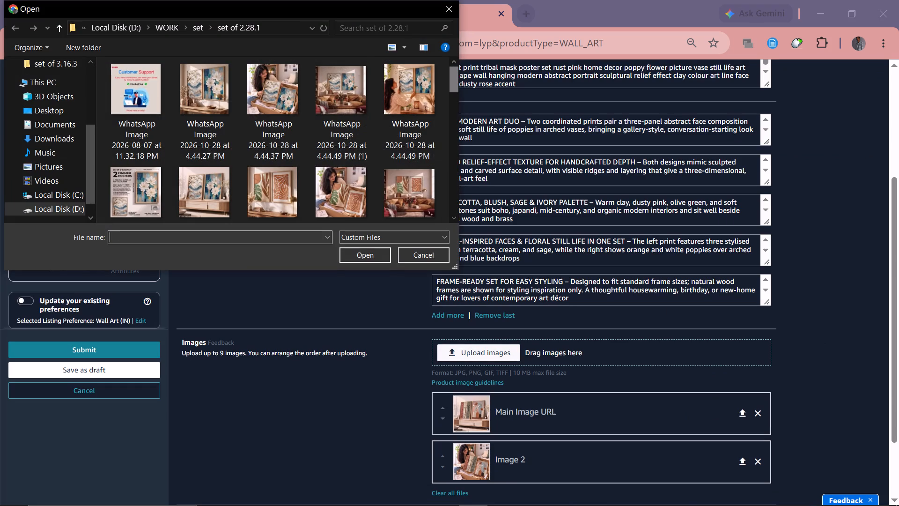
pyautogui.moveTo(451, 84); pyautogui.dragTo(468, 173)
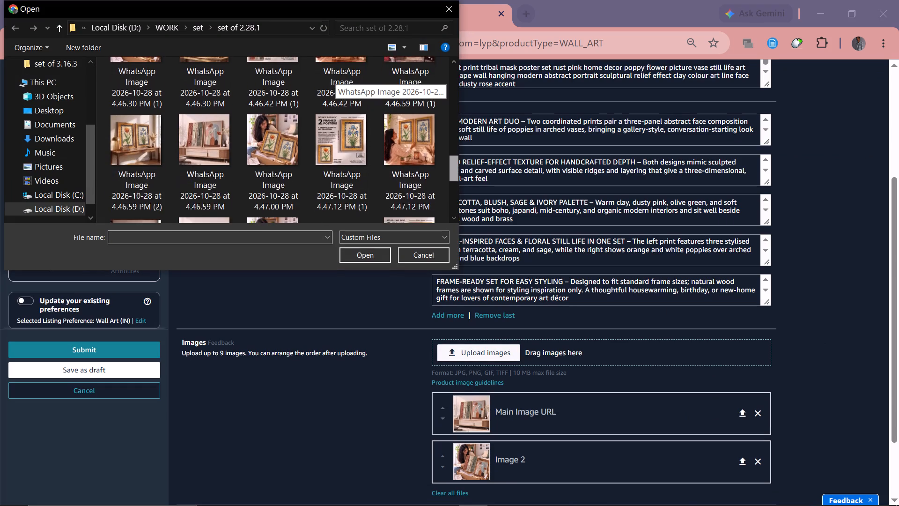
pyautogui.moveTo(468, 173); pyautogui.dragTo(466, 189)
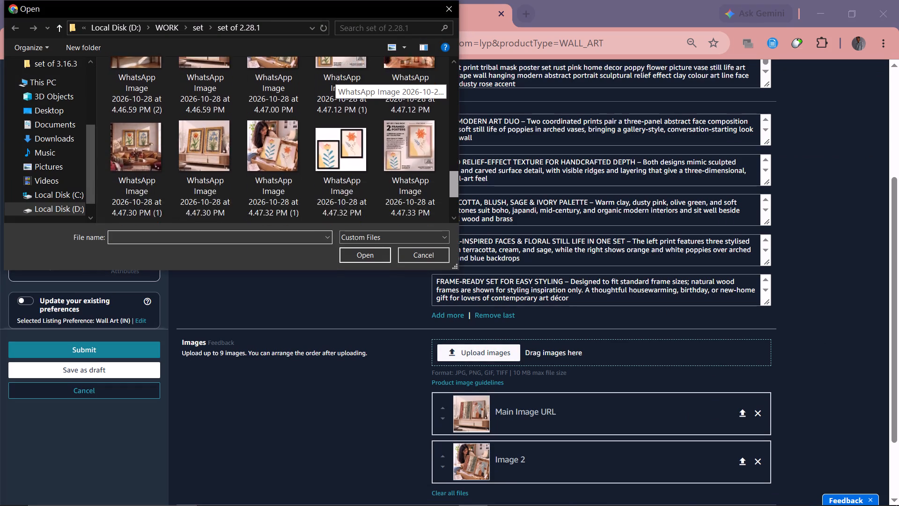
pyautogui.moveTo(466, 189); pyautogui.dragTo(464, 155)
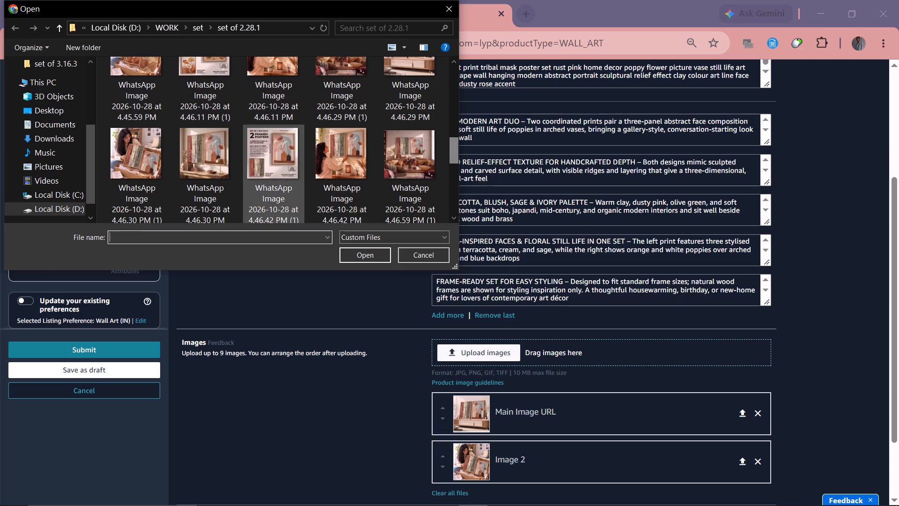
pyautogui.moveTo(215, 164); pyautogui.dragTo(442, 345)
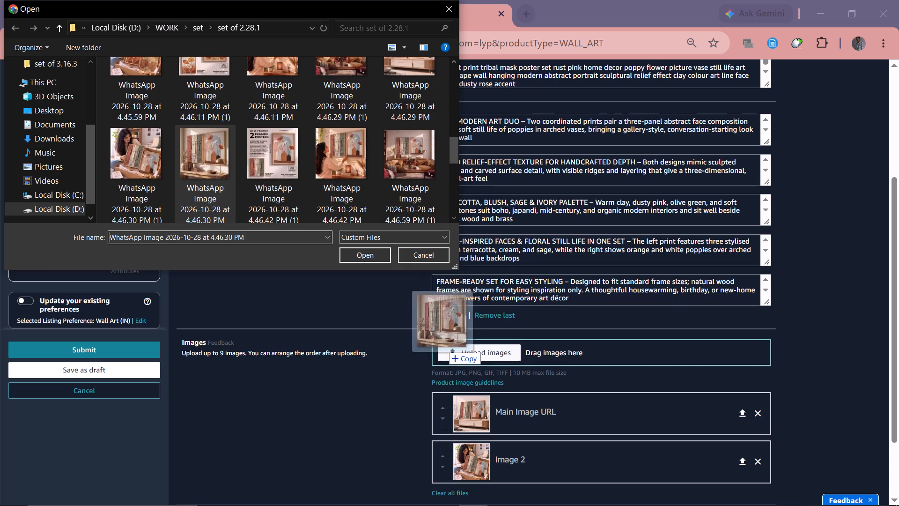
pyautogui.moveTo(442, 345); pyautogui.dragTo(458, 348)
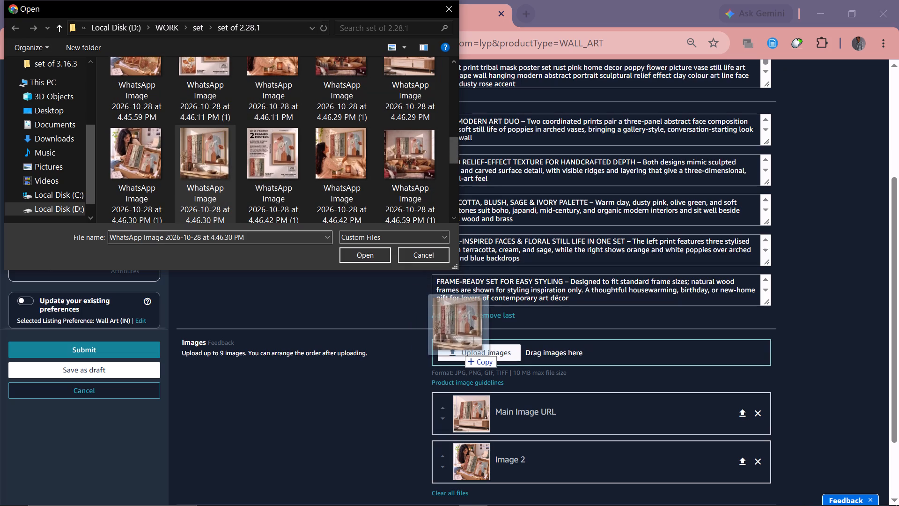
pyautogui.scroll(-1, 484, 444)
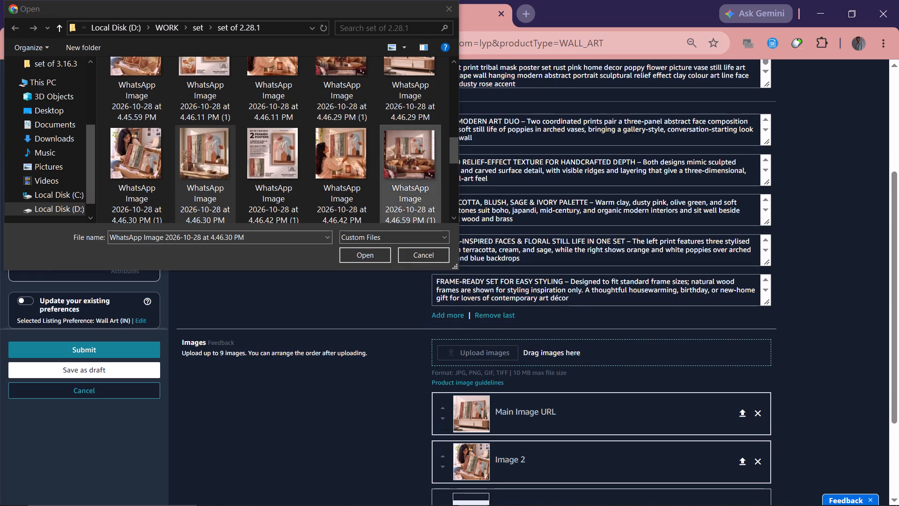
pyautogui.click(427, 256)
# Move the newly uploaded third image up to the main image position.
pyautogui.scroll(-1, 415, 351)
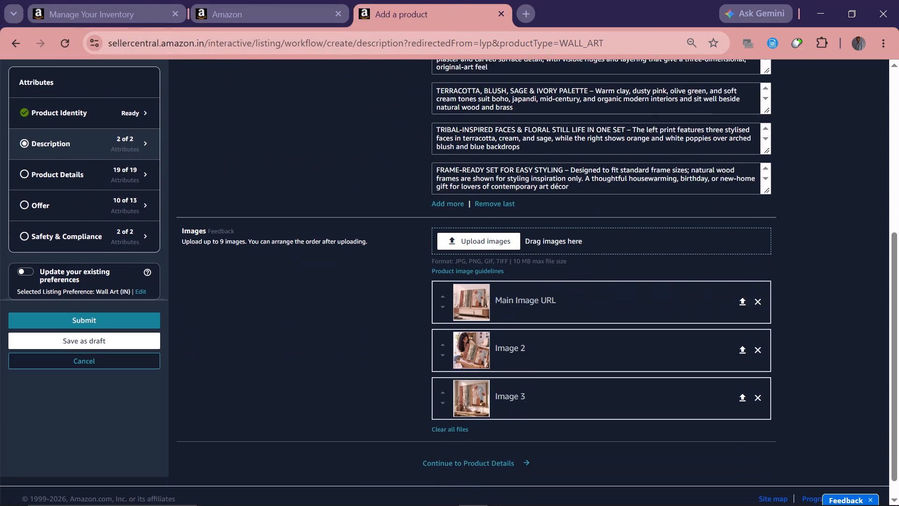
pyautogui.scroll(-1, 415, 351)
pyautogui.click(443, 387)
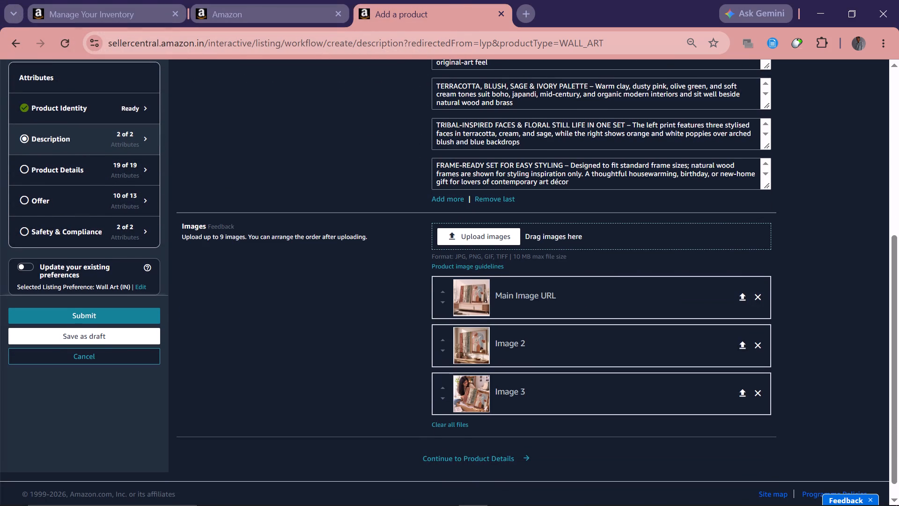
pyautogui.click(445, 339)
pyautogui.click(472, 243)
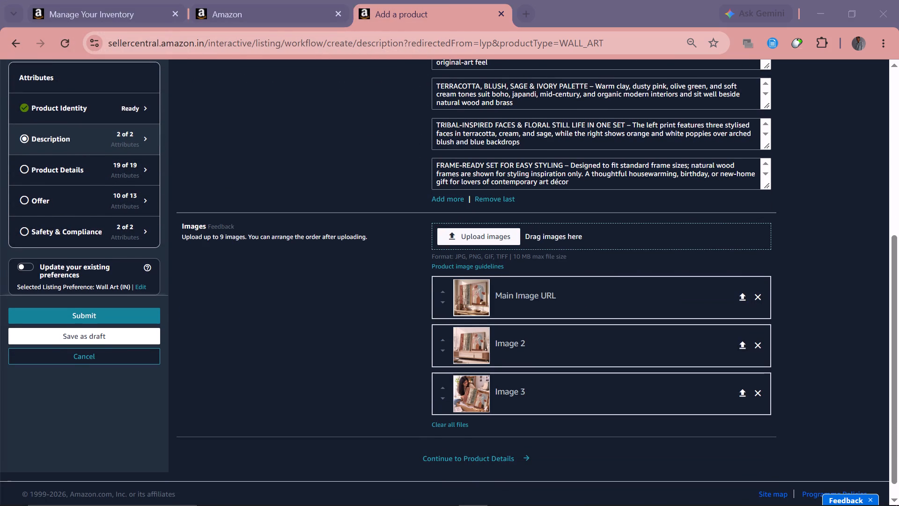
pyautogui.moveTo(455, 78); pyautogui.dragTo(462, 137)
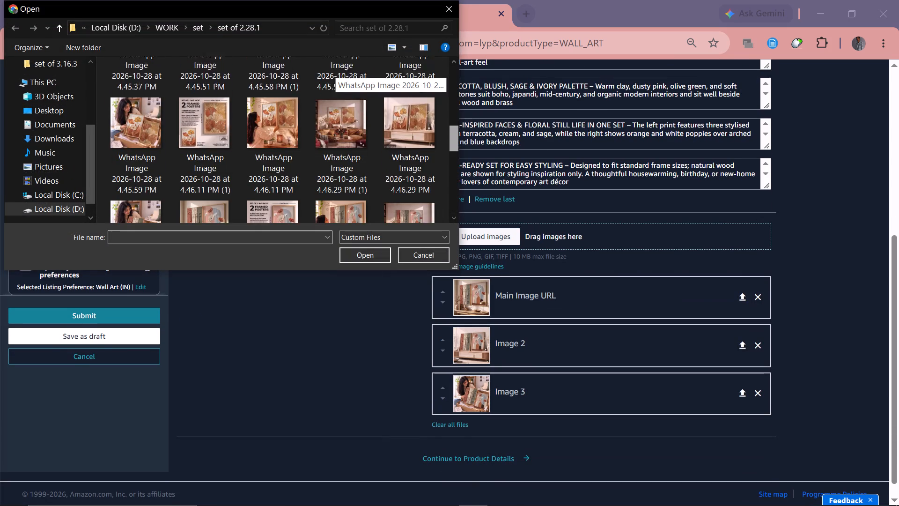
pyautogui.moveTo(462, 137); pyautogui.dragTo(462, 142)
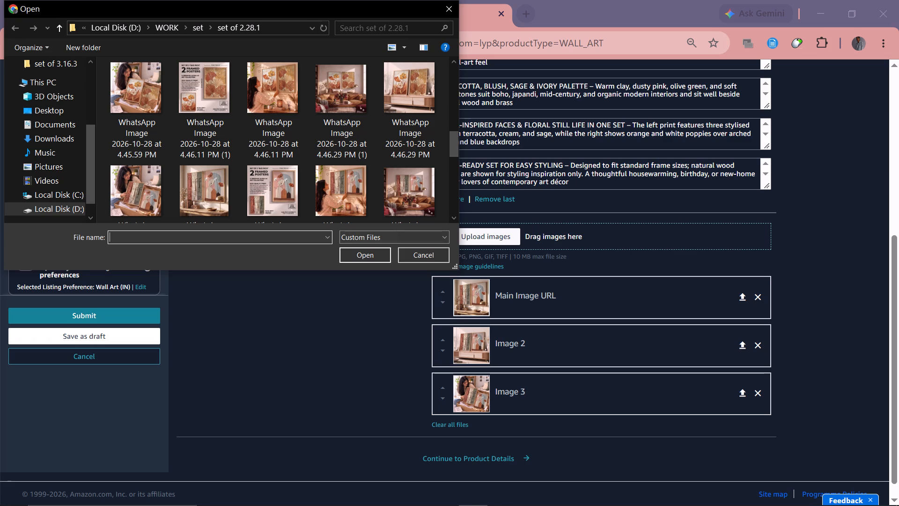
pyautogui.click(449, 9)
# Move the image of the woman holding the prints to second place and remove the former main image.
pyautogui.click(439, 385)
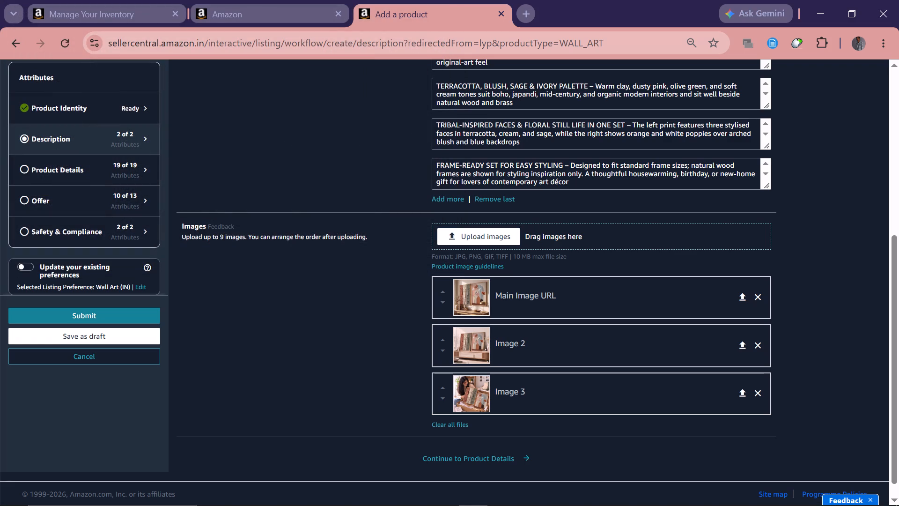
pyautogui.click(755, 389)
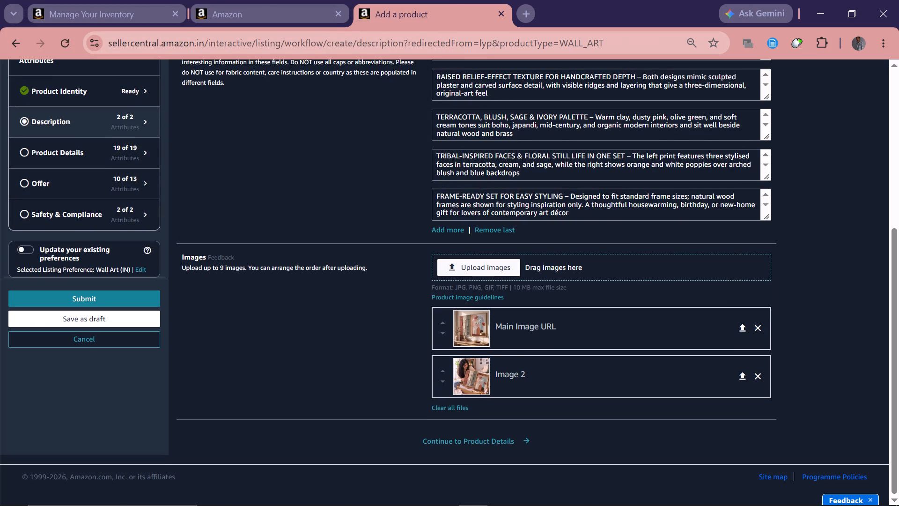
# Upload the room photos "4.46.42 PM", "4.46.30 PM" and "4.46.59 PM (1)" dated 2026-10-28 as images 3 to 5.
pyautogui.click(496, 268)
pyautogui.scroll(-1, 332, 169)
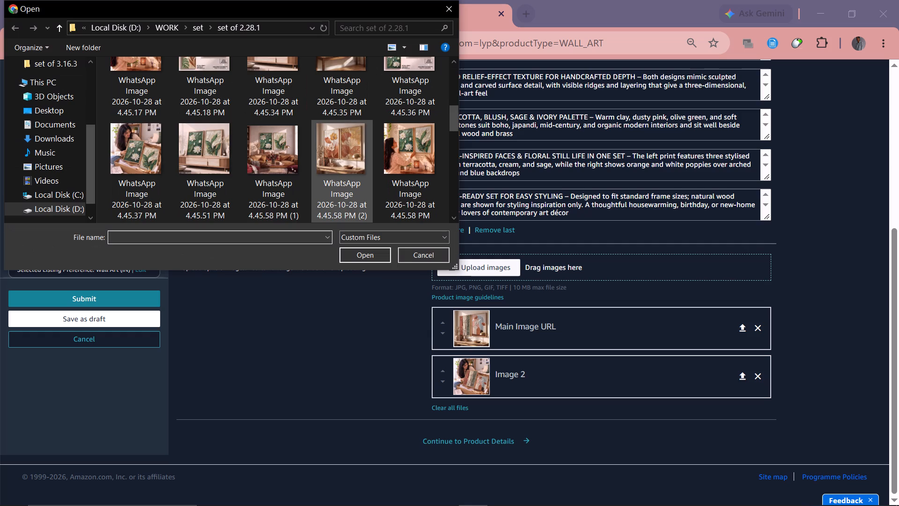
pyautogui.scroll(-1, 333, 132)
pyautogui.moveTo(339, 164); pyautogui.dragTo(487, 271)
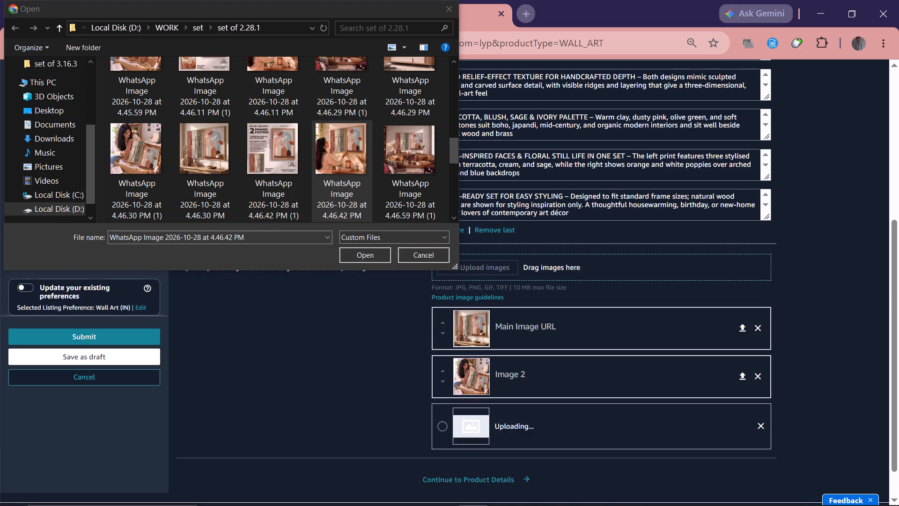
pyautogui.moveTo(211, 144); pyautogui.dragTo(490, 262)
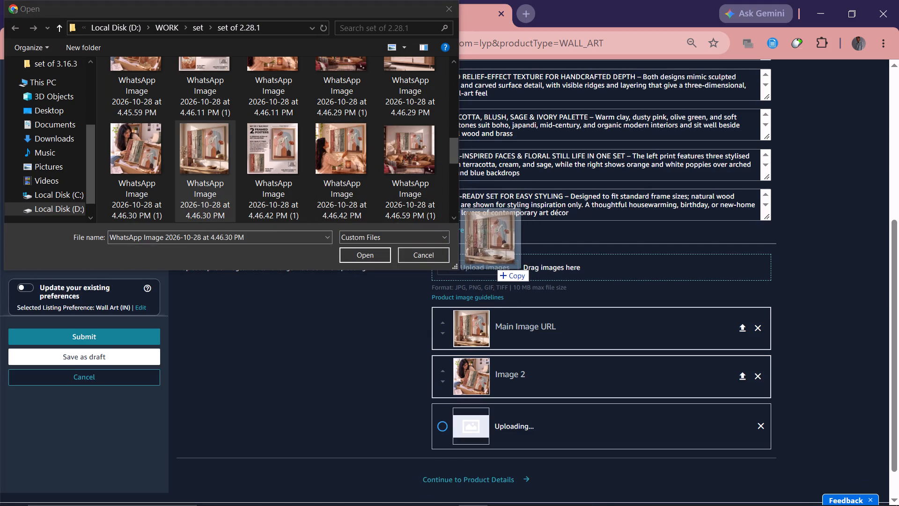
pyautogui.moveTo(490, 262); pyautogui.dragTo(489, 262)
pyautogui.moveTo(415, 167); pyautogui.dragTo(506, 275)
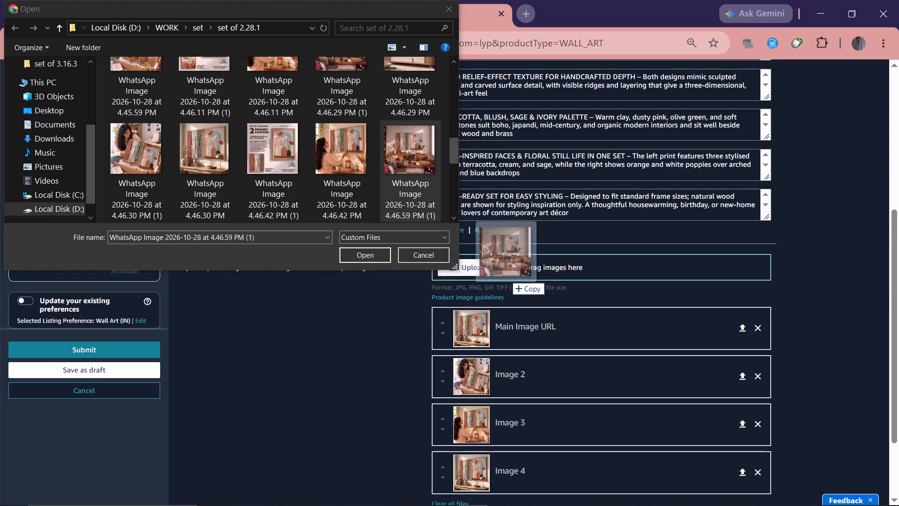
pyautogui.moveTo(506, 275); pyautogui.dragTo(492, 265)
# Upload the A4 size image "4.47.54 PM" as Image 6 and the 2 Framed Posters infographic "4.46.42 PM (1)" as Image 7.
pyautogui.scroll(-1, 294, 166)
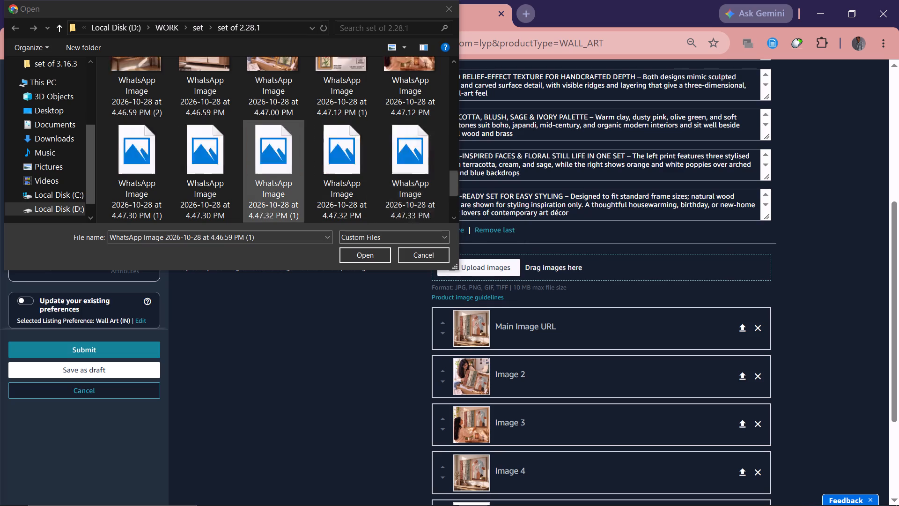
pyautogui.scroll(-1, 294, 166)
pyautogui.moveTo(339, 155); pyautogui.dragTo(488, 268)
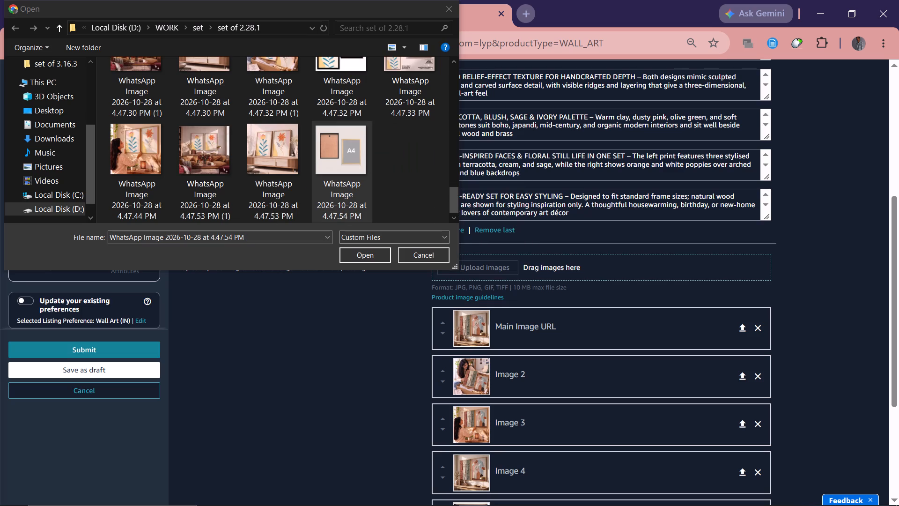
pyautogui.scroll(2, 340, 180)
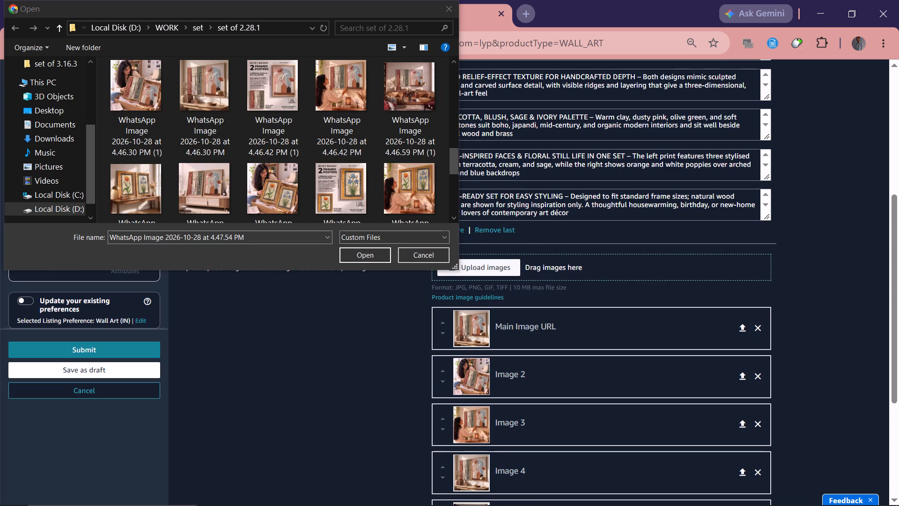
pyautogui.moveTo(288, 99); pyautogui.dragTo(484, 264)
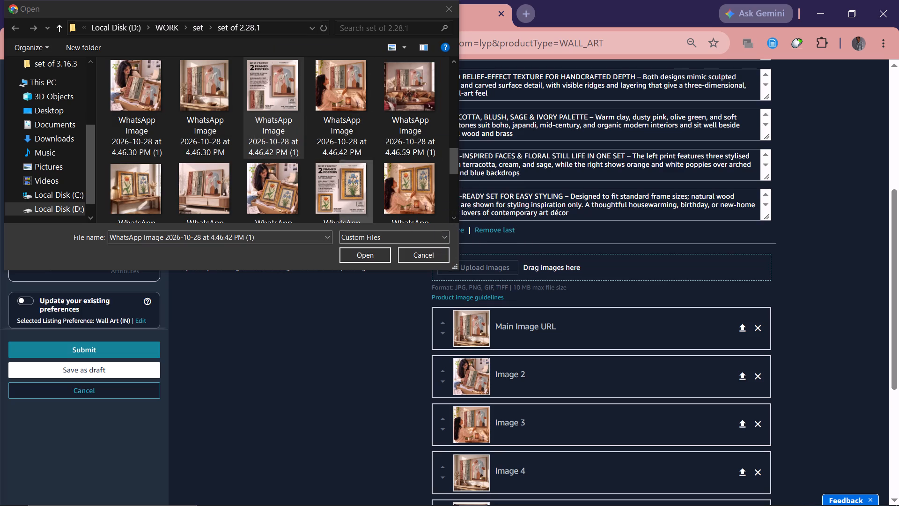
# Upload the customer support graphic "WhatsApp Image 2026-08-07 at 11.32.18 PM" as Image 8.
pyautogui.scroll(2, 364, 186)
pyautogui.click(140, 93)
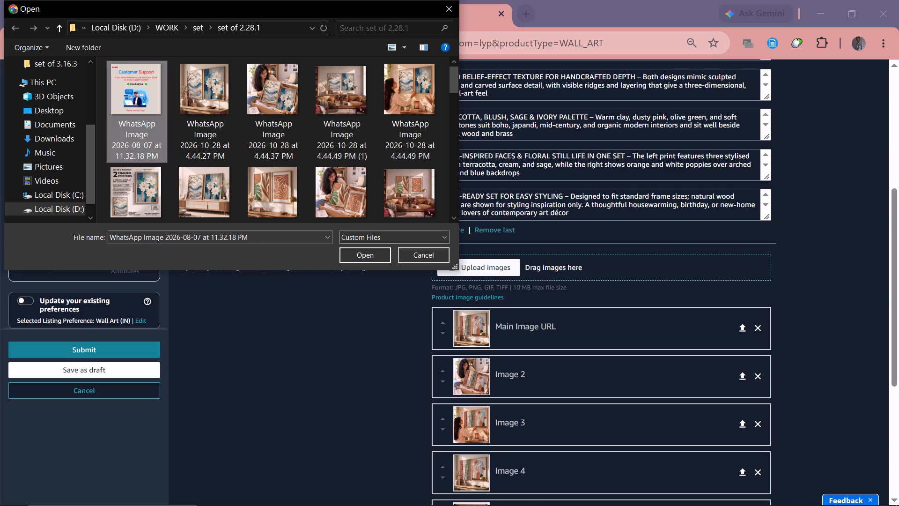
pyautogui.click(368, 259)
# Proceed from Description through the prefilled Product Details section to the Offer section.
pyautogui.scroll(-5, 376, 314)
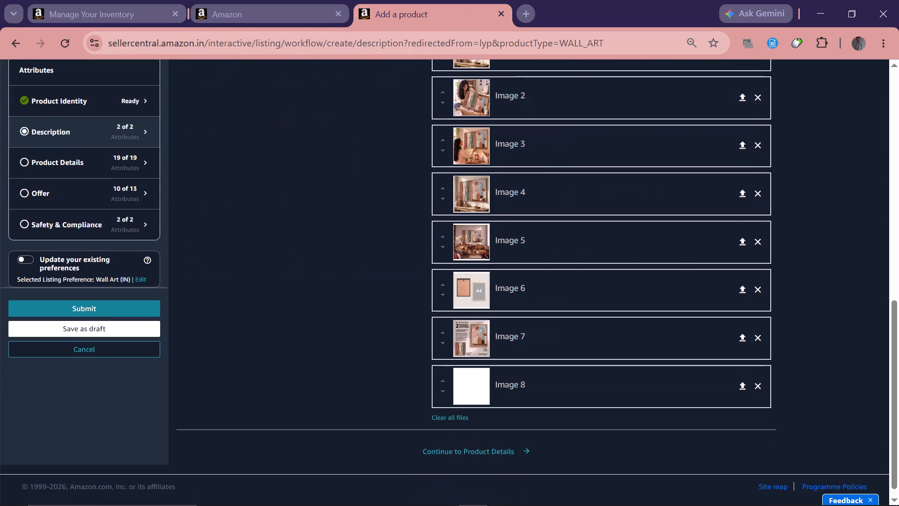
pyautogui.click(456, 450)
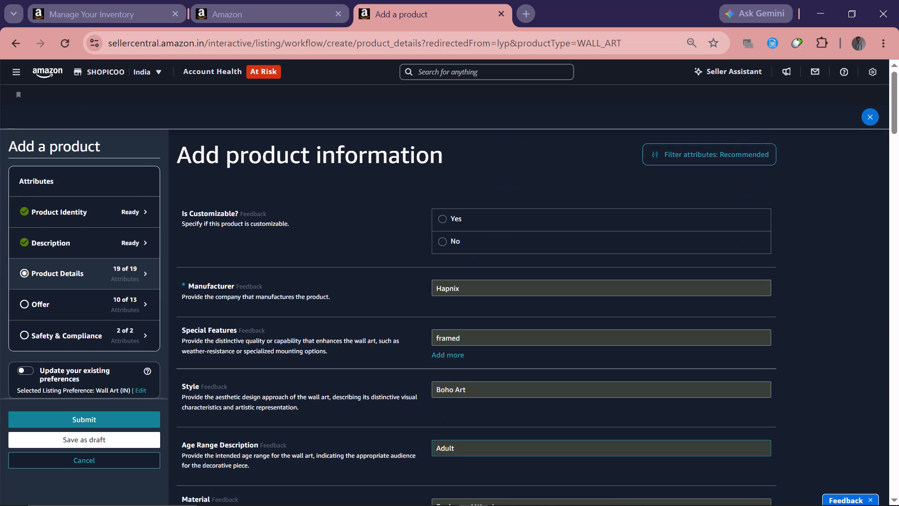
pyautogui.scroll(-2, 473, 321)
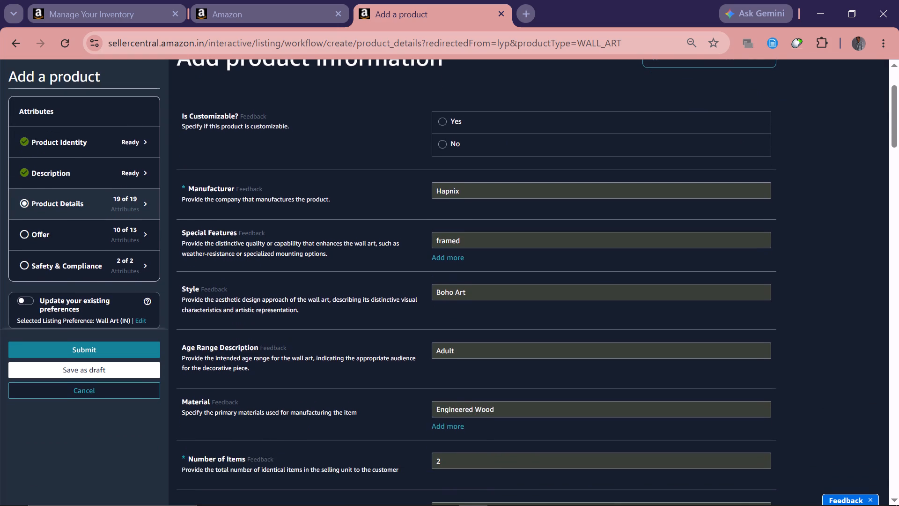
pyautogui.scroll(-3, 488, 333)
pyautogui.scroll(-1, 543, 361)
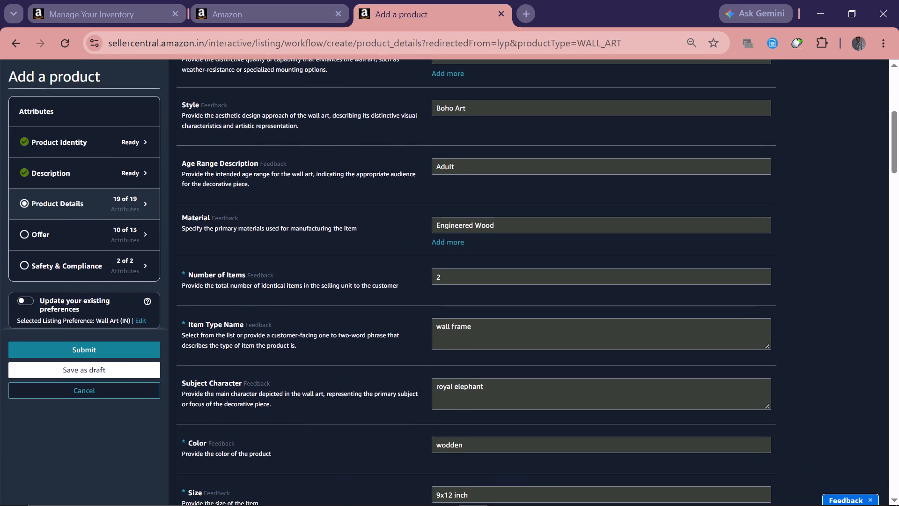
pyautogui.scroll(-1, 543, 361)
pyautogui.scroll(-4, 490, 330)
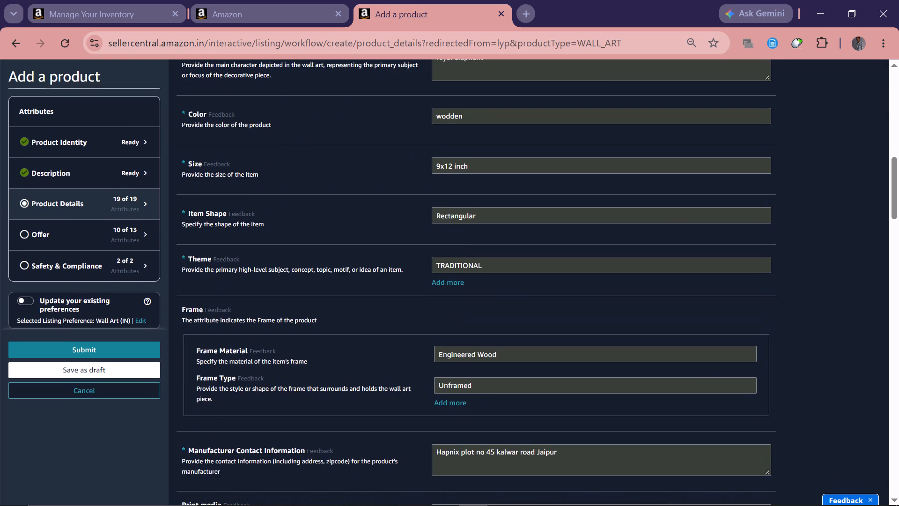
pyautogui.scroll(-15, 522, 355)
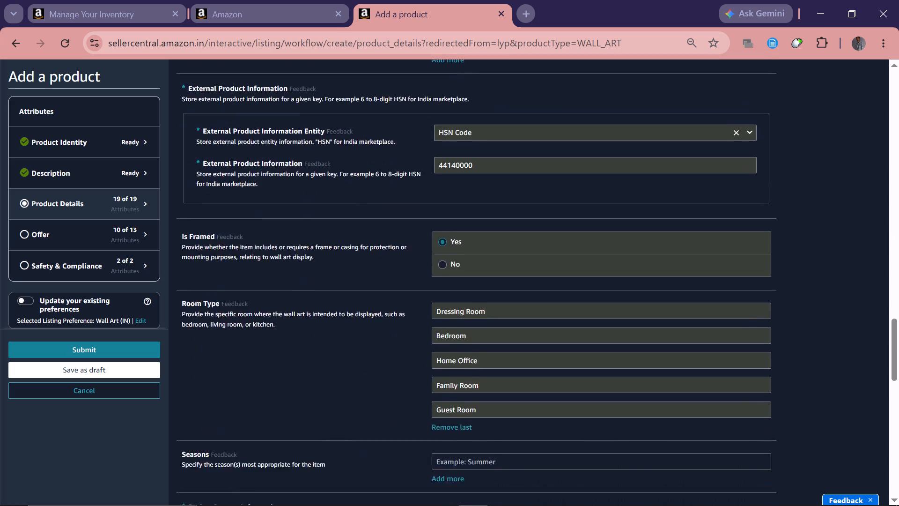
pyautogui.scroll(-14, 522, 355)
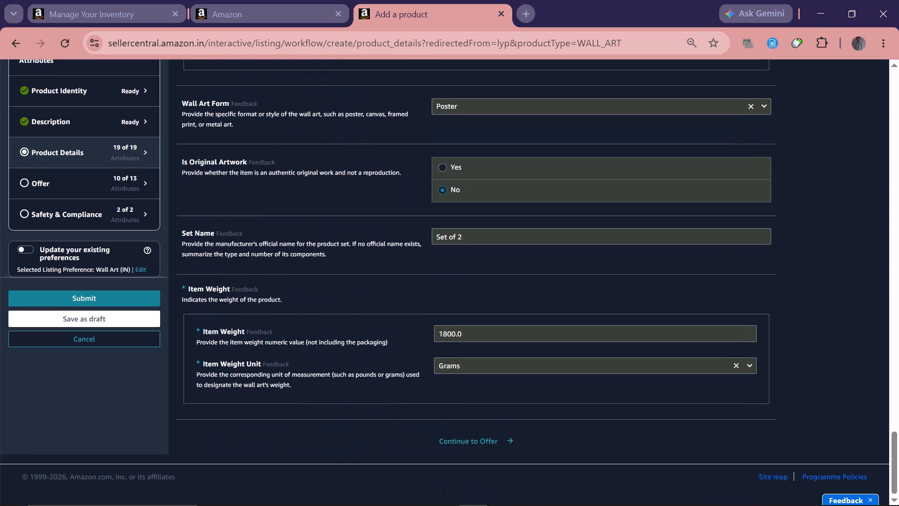
pyautogui.click(497, 436)
pyautogui.click(484, 443)
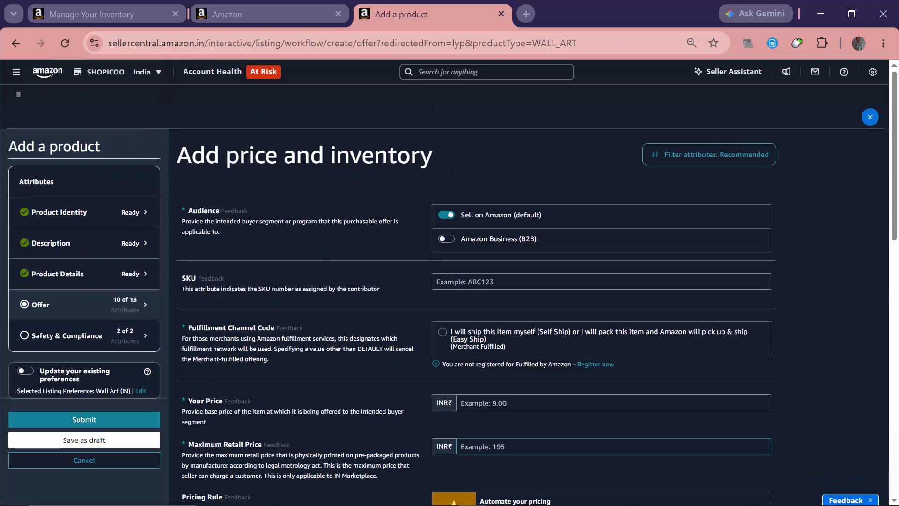
# Choose the merchant-fulfilled Self Ship/Easy Ship channel and set the available quantity to 999.
pyautogui.click(444, 328)
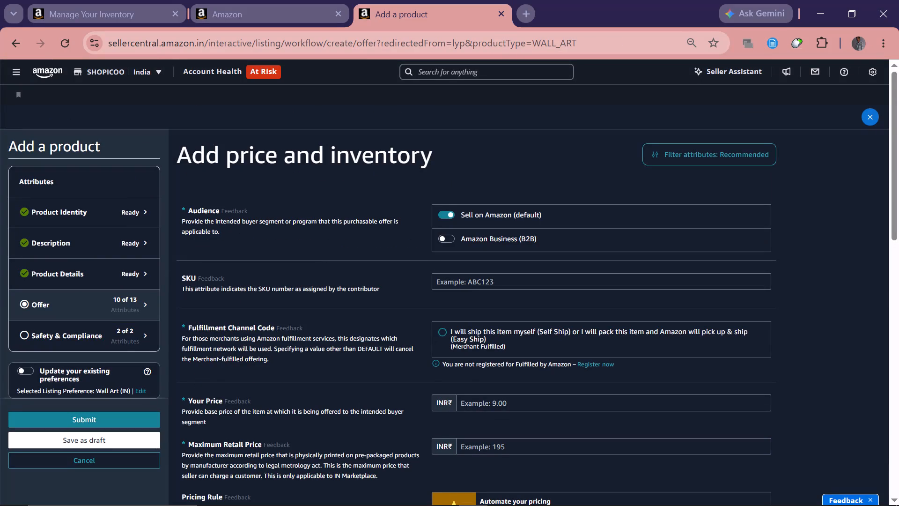
pyautogui.scroll(-1, 551, 363)
pyautogui.click(539, 310)
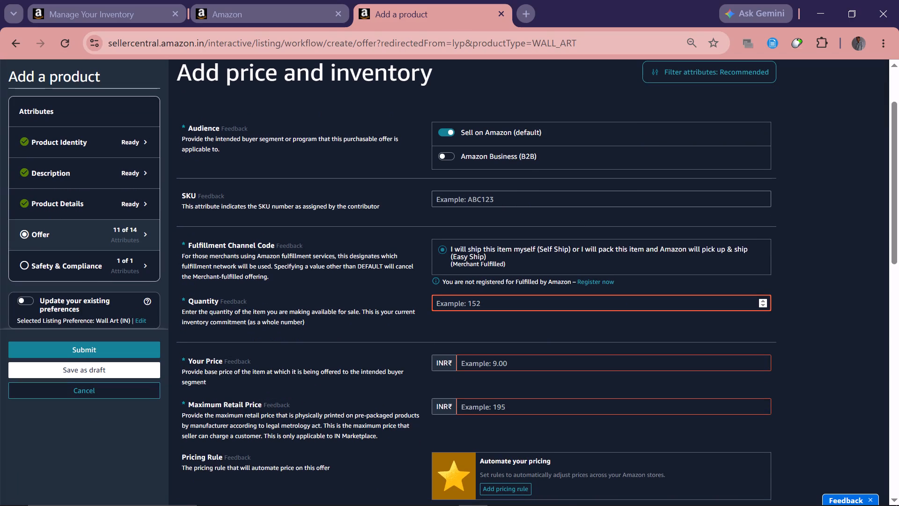
pyautogui.write('999')
# Set the offer's Your Price to INR 499.00.
pyautogui.click(562, 364)
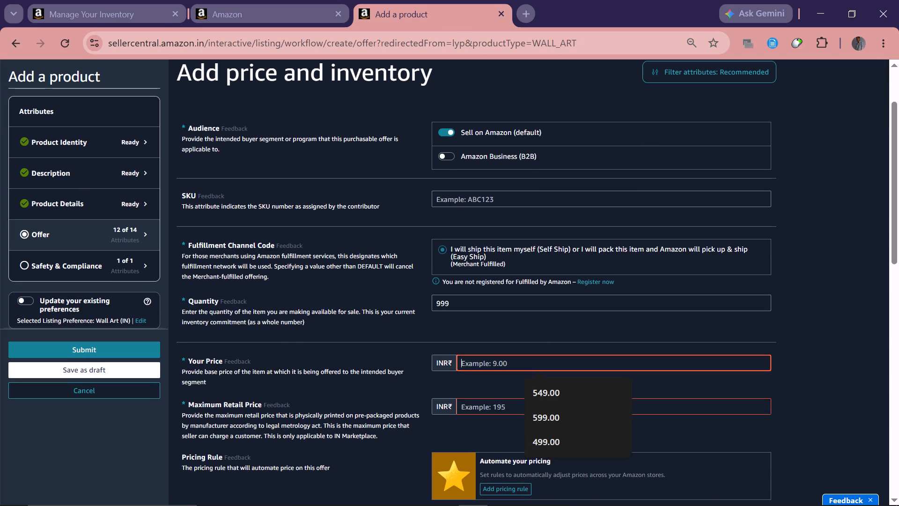
pyautogui.click(539, 439)
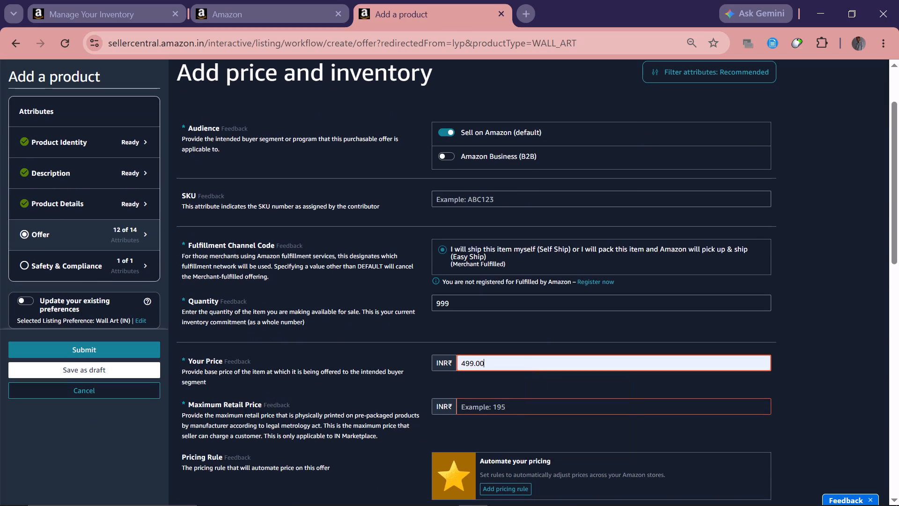
# Set the offer's Maximum Retail Price to INR 999.00.
pyautogui.click(510, 406)
pyautogui.click(537, 432)
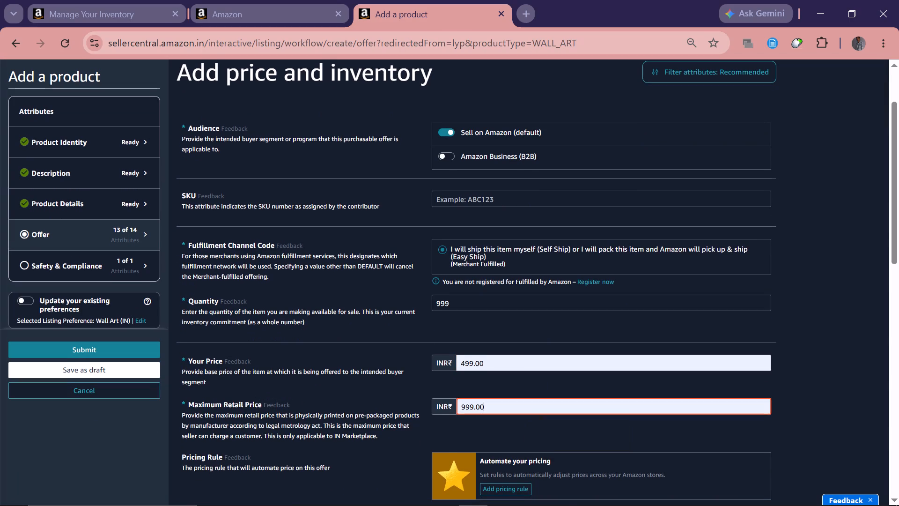
# Proceed from the Offer section to Safety & Compliance and submit the Abstract Face listing.
pyautogui.scroll(-6, 453, 425)
pyautogui.scroll(-1, 476, 356)
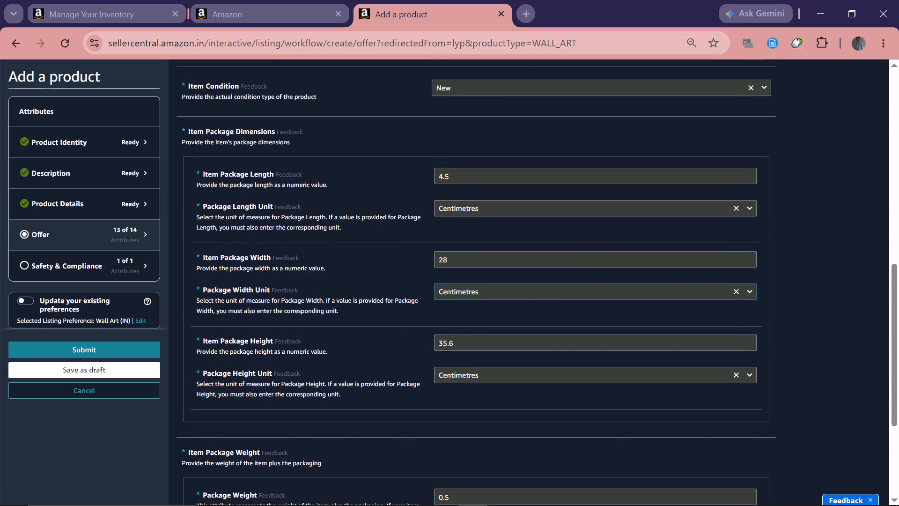
pyautogui.scroll(-1, 476, 356)
pyautogui.scroll(-2, 467, 446)
pyautogui.click(475, 441)
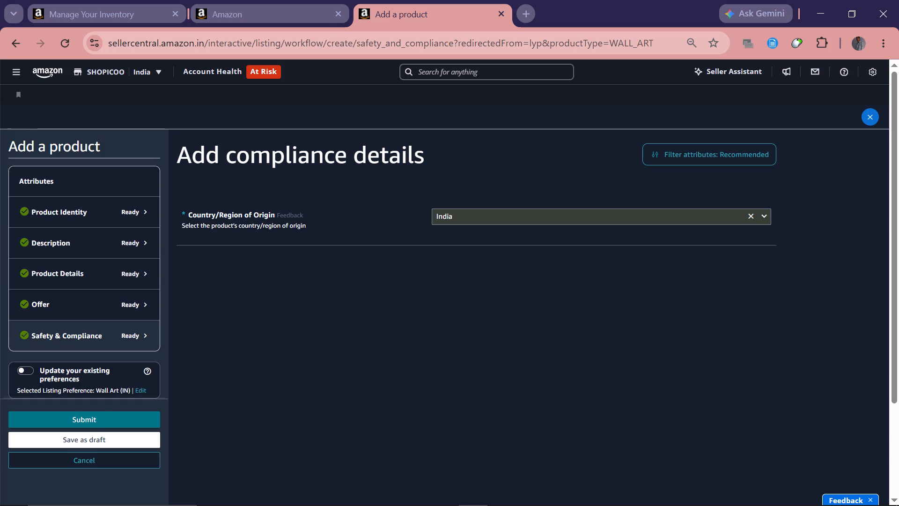
pyautogui.click(111, 421)
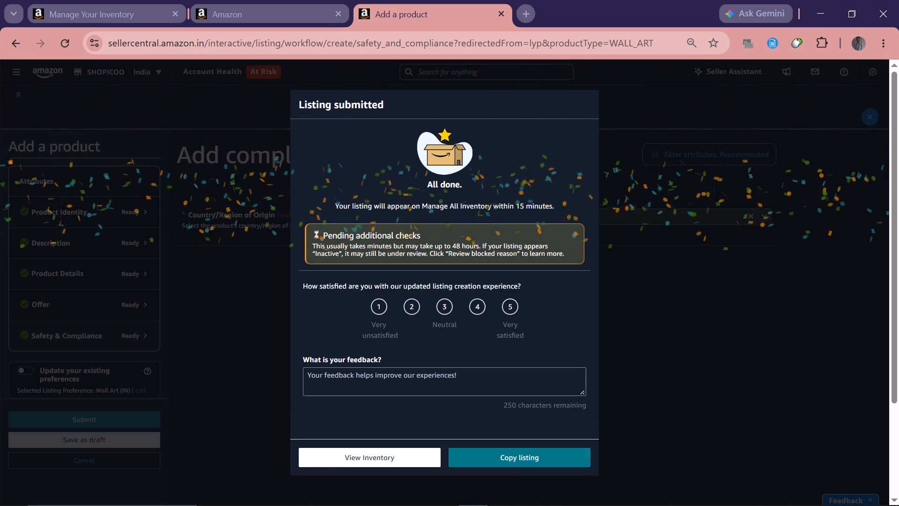
# Copy the submitted listing to start a new product listing.
pyautogui.click(484, 452)
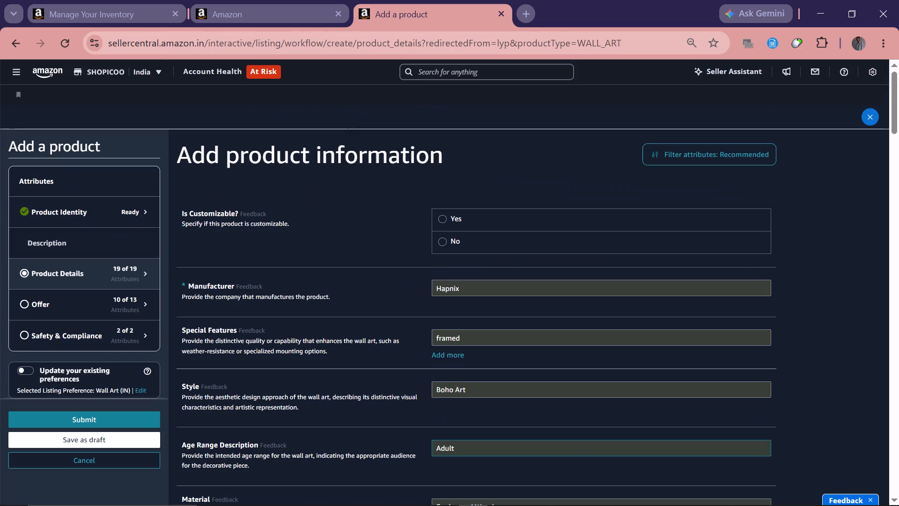
pyautogui.scroll(-12, 451, 309)
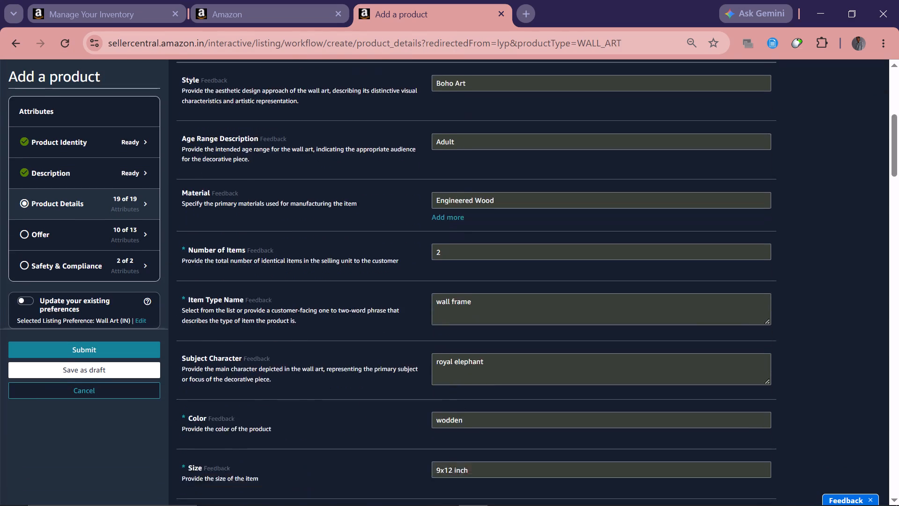
pyautogui.scroll(-20, 451, 309)
pyautogui.scroll(-3, 451, 309)
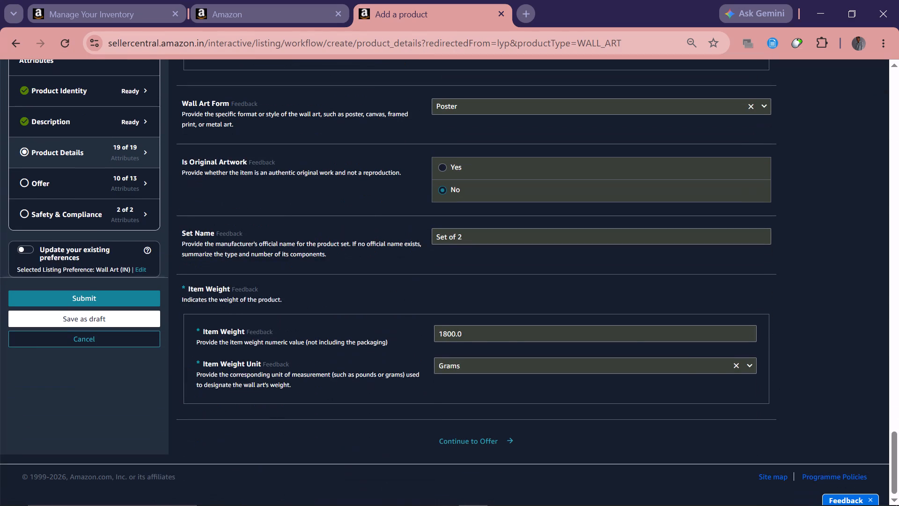
pyautogui.click(466, 443)
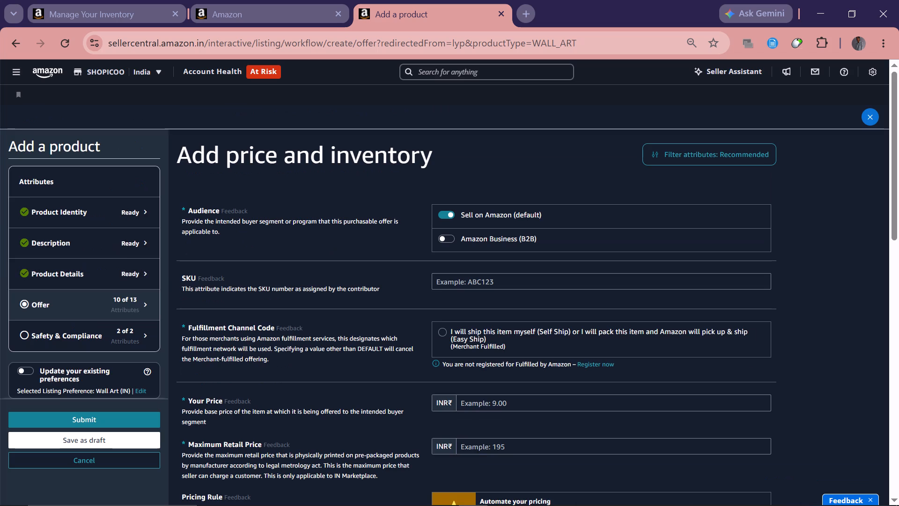
# Choose merchant-fulfilled shipping and set the quantity to 999, your price to INR 499.00 and the maximum retail price to INR 999.00.
pyautogui.click(441, 329)
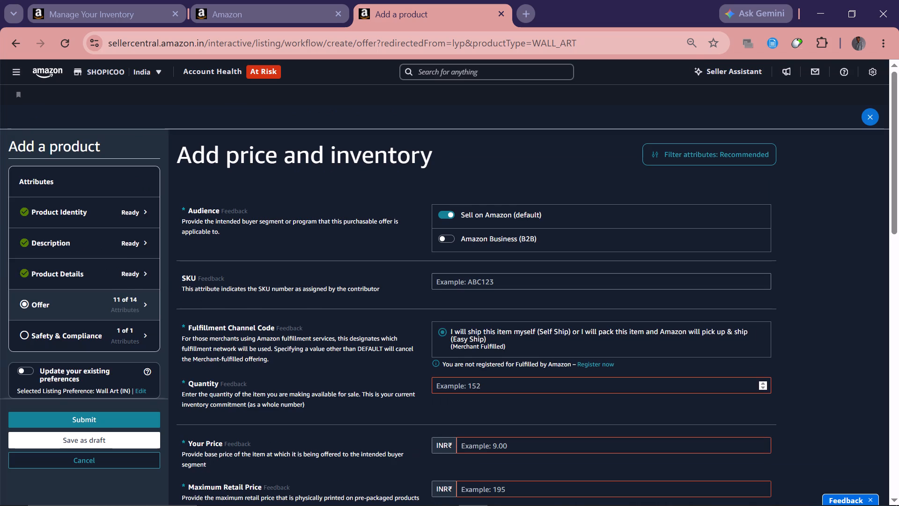
pyautogui.scroll(-1, 546, 375)
pyautogui.click(502, 305)
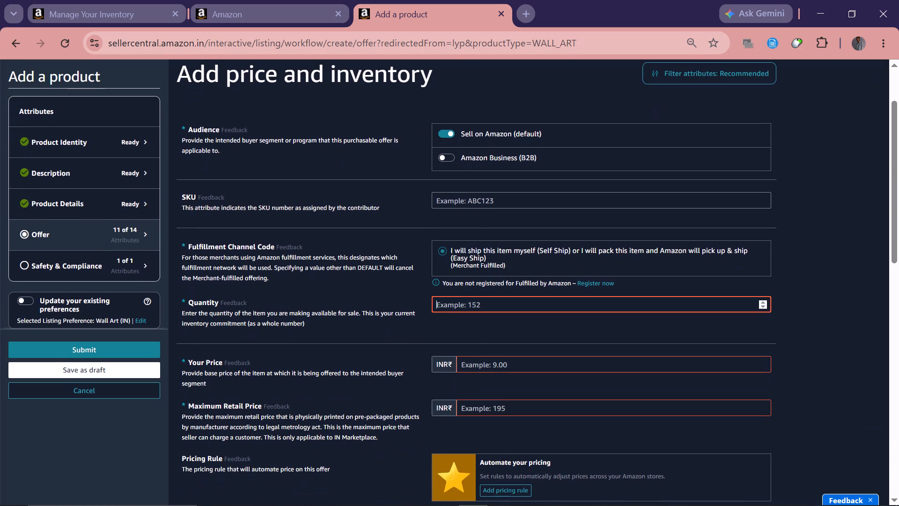
pyautogui.write('999')
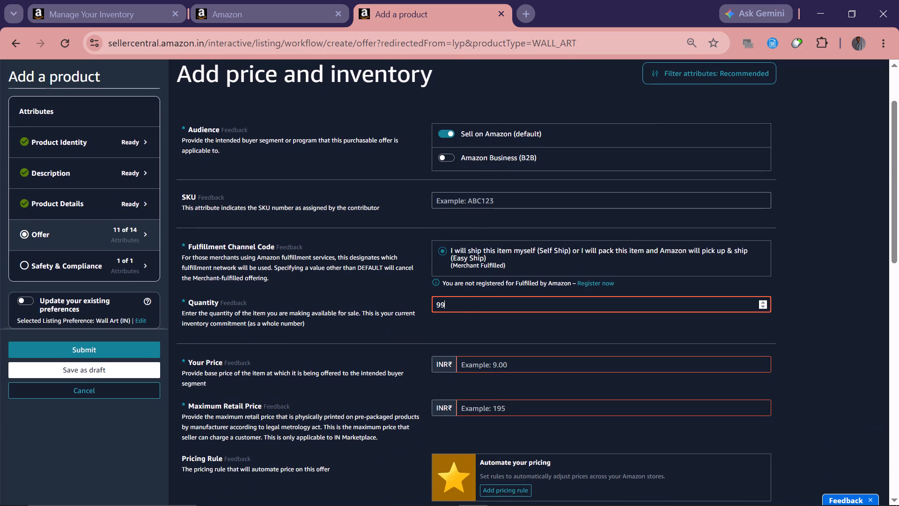
pyautogui.click(543, 359)
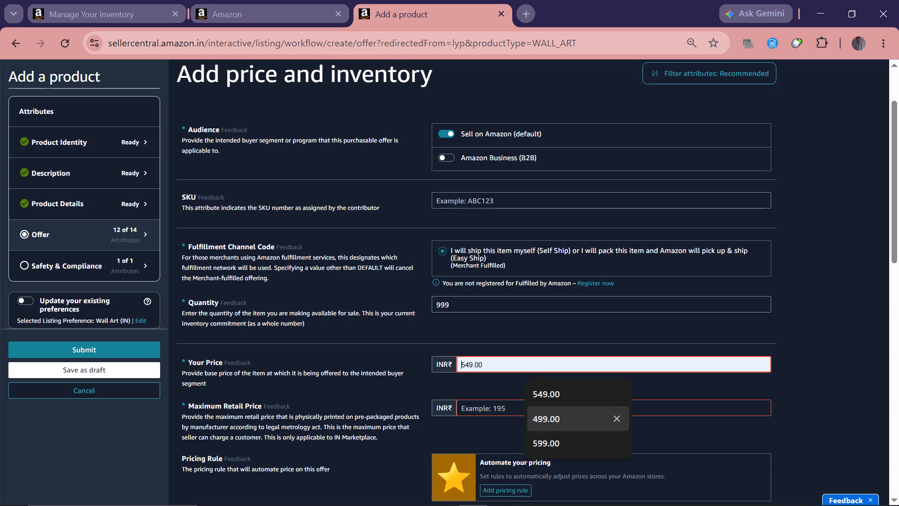
pyautogui.click(554, 422)
pyautogui.click(509, 409)
pyautogui.click(540, 432)
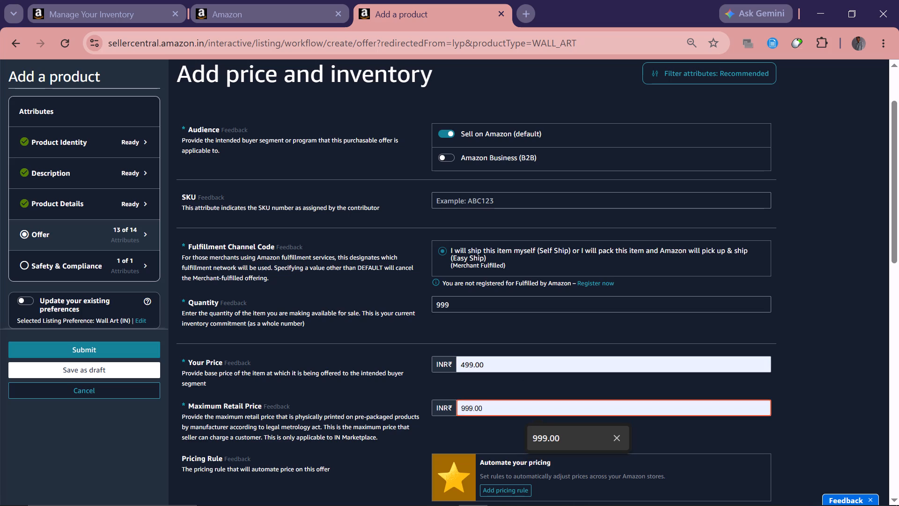
# Continue past the prefilled package details to Safety & Compliance and submit the Boho Floral listing.
pyautogui.scroll(-4, 540, 432)
pyautogui.scroll(-4, 491, 411)
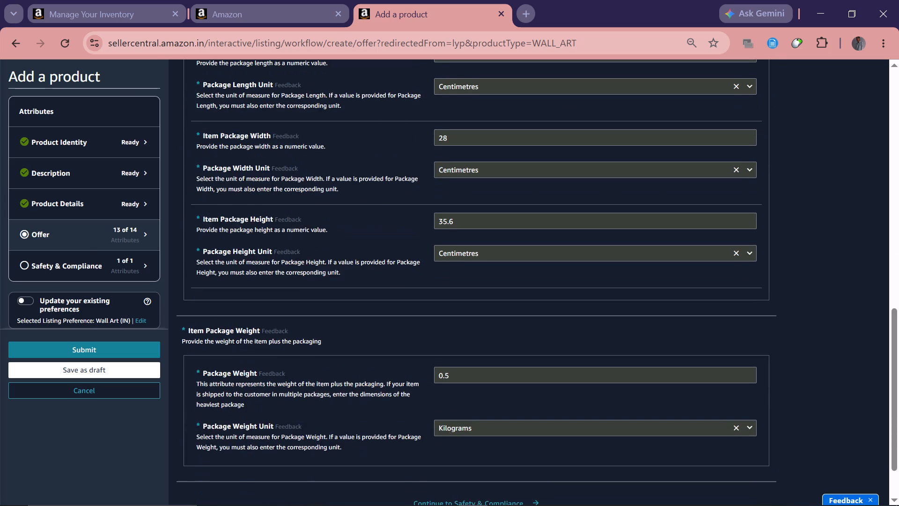
pyautogui.scroll(-4, 455, 436)
pyautogui.click(468, 444)
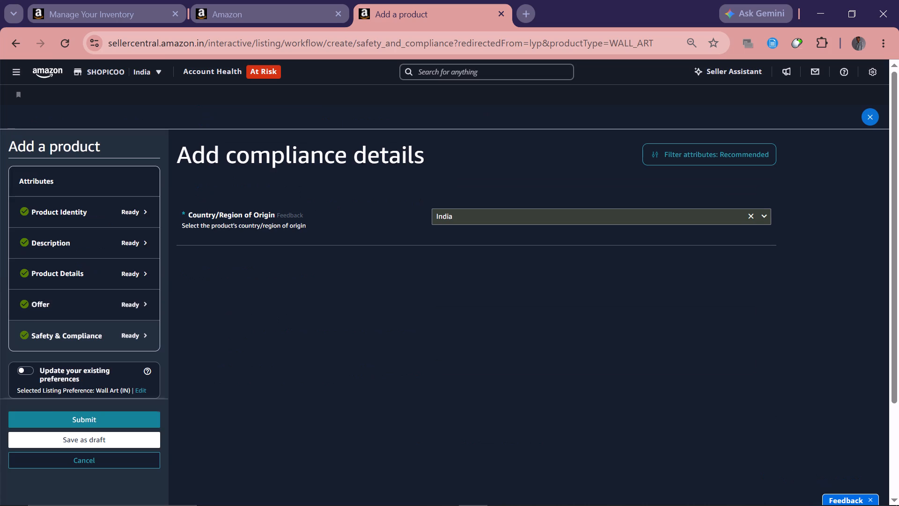
pyautogui.click(111, 418)
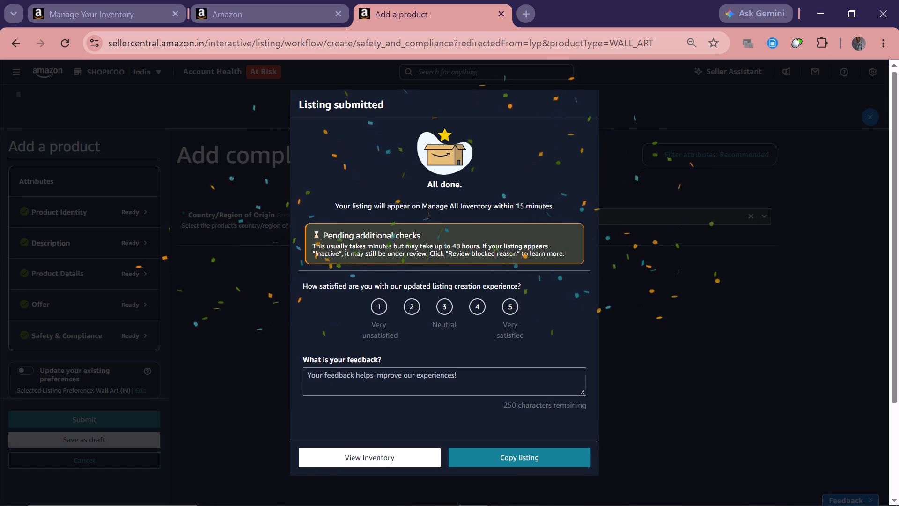
# Copy the submitted Boho Floral listing as the basis for another product.
pyautogui.click(483, 457)
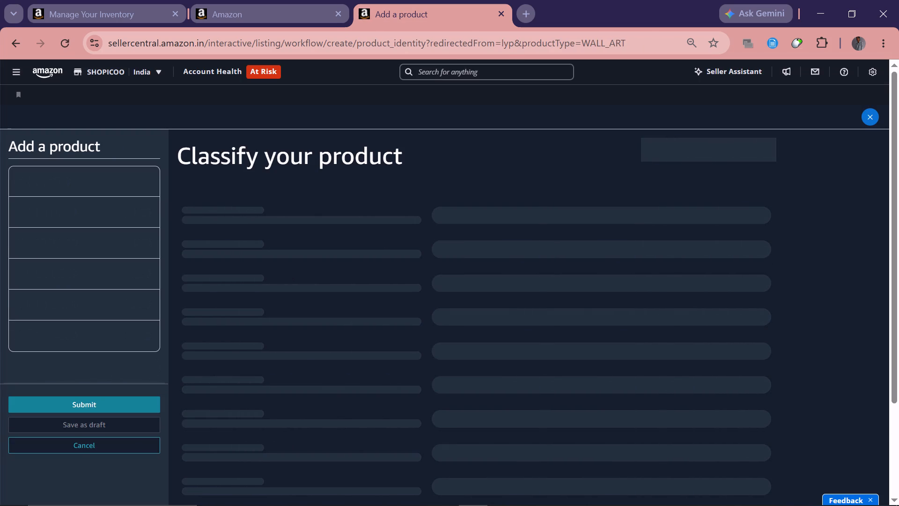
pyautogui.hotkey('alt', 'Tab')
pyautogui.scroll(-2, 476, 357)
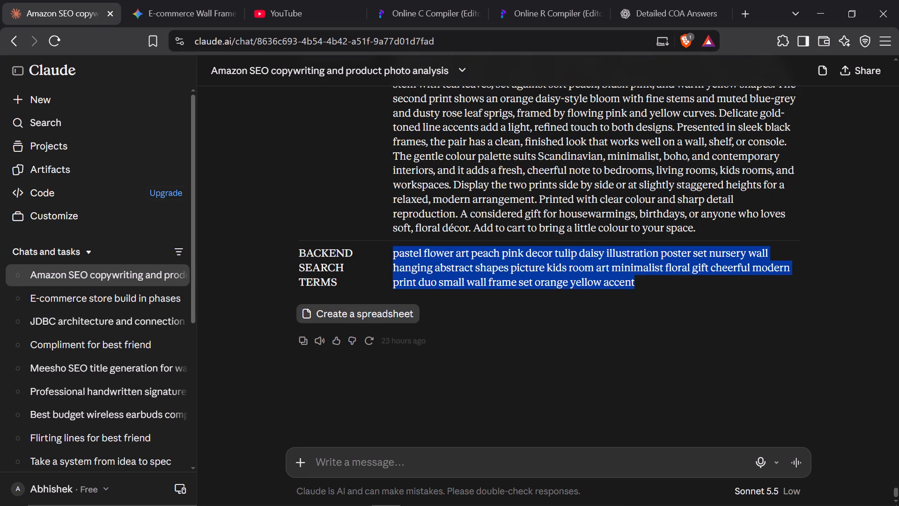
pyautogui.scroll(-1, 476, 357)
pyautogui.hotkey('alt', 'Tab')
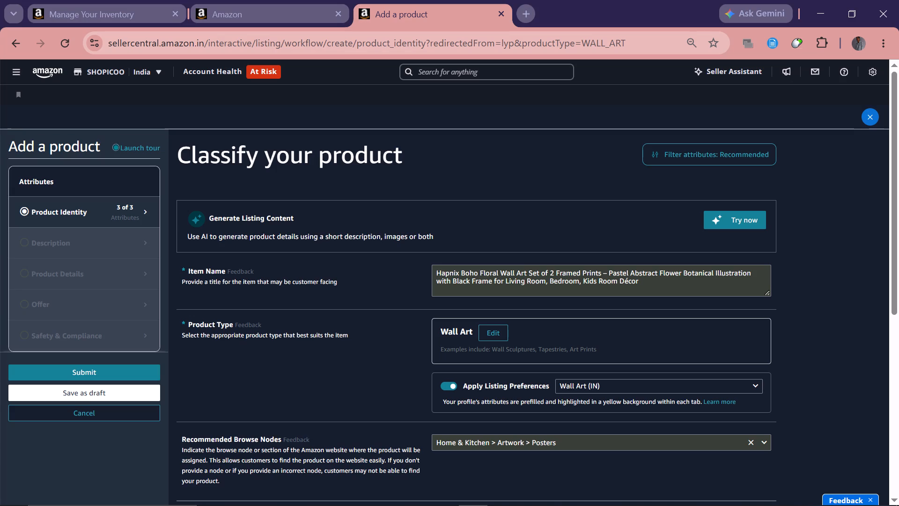
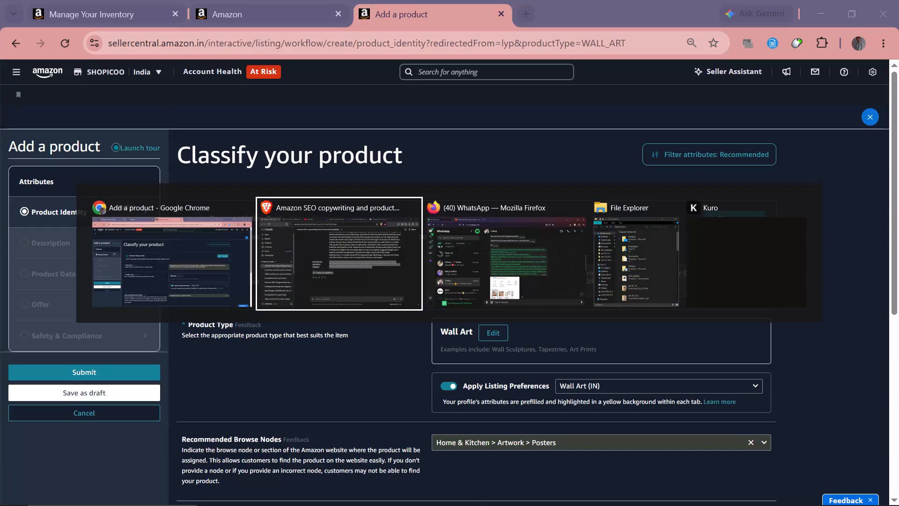
# In File Explorer, create a folder named "set of 2.29.1" inside the WORK > set folder on Local Disk (D:).
pyautogui.hotkey('alt', 'Tab')
pyautogui.hotkey('alt', 'Tab')
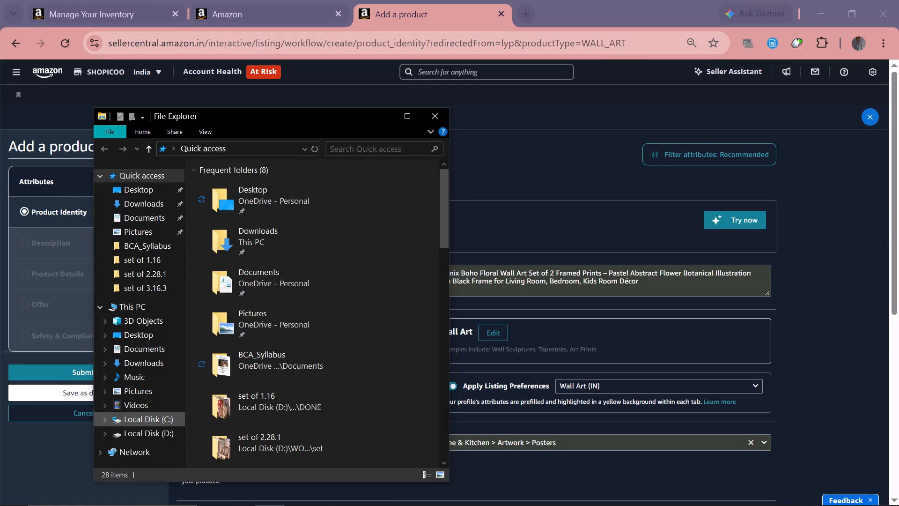
pyautogui.doubleClick(155, 429)
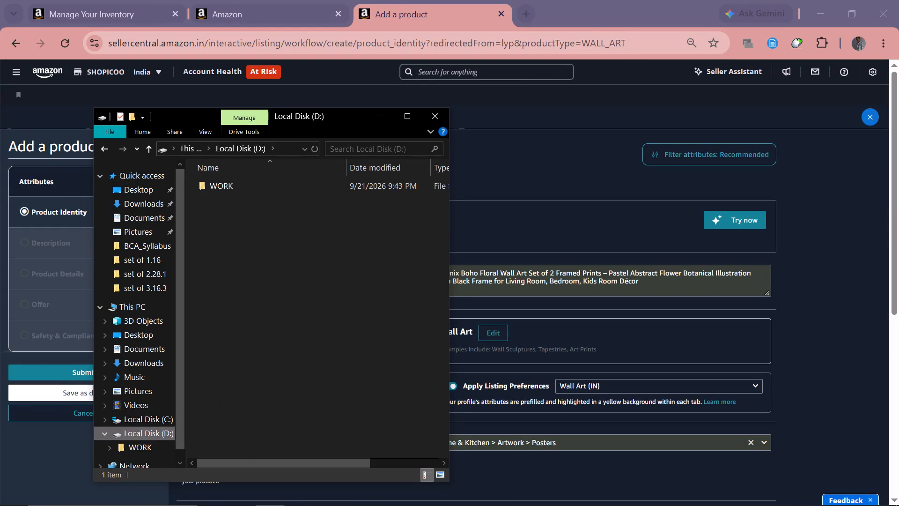
pyautogui.doubleClick(255, 192)
pyautogui.doubleClick(227, 226)
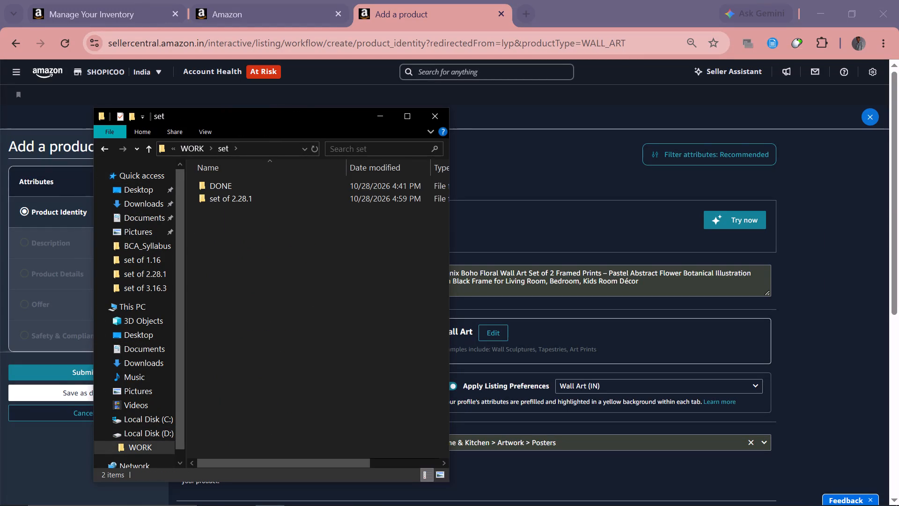
pyautogui.rightClick(262, 213)
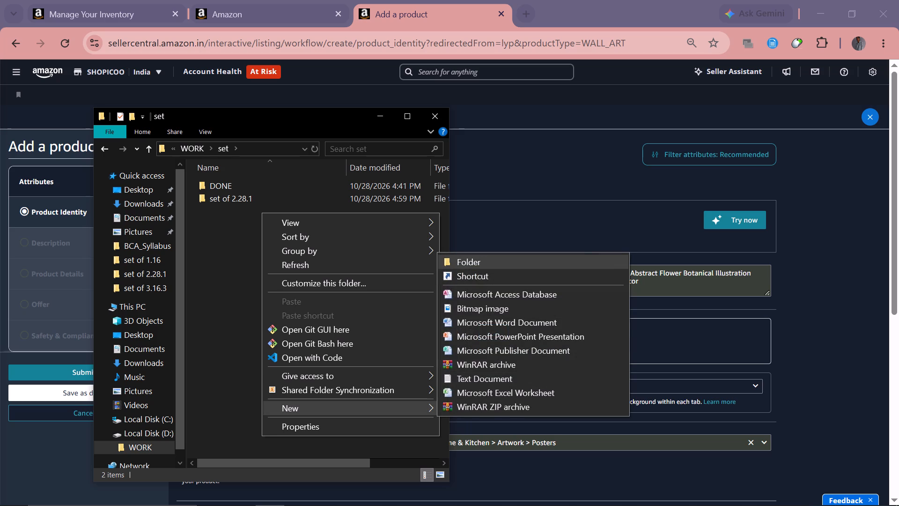
pyautogui.click(469, 258)
pyautogui.press('BackSpace')
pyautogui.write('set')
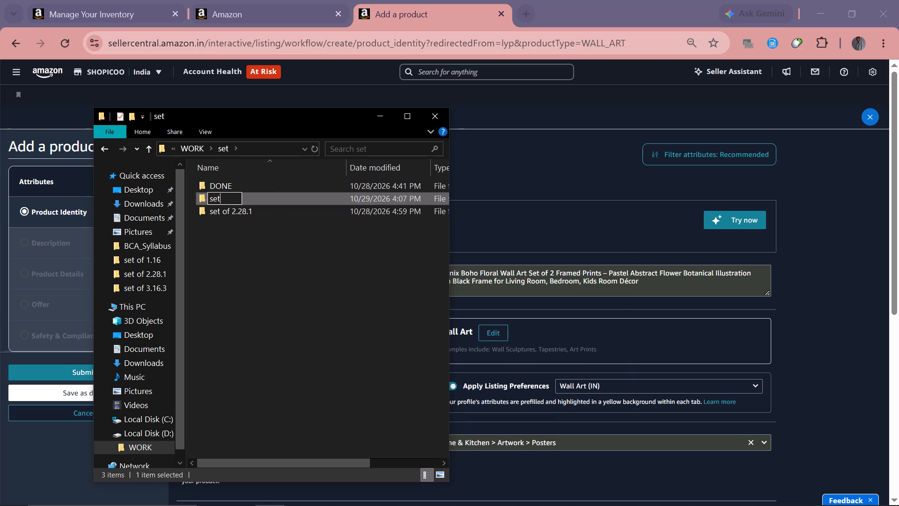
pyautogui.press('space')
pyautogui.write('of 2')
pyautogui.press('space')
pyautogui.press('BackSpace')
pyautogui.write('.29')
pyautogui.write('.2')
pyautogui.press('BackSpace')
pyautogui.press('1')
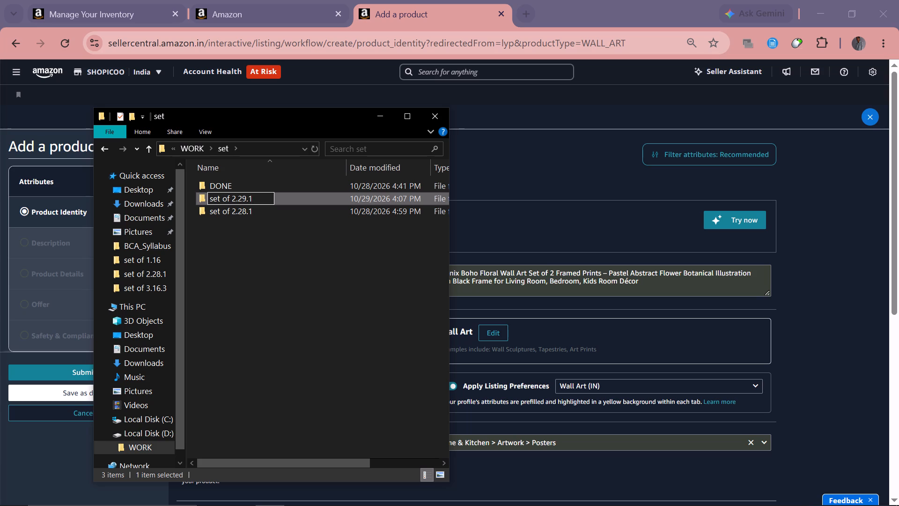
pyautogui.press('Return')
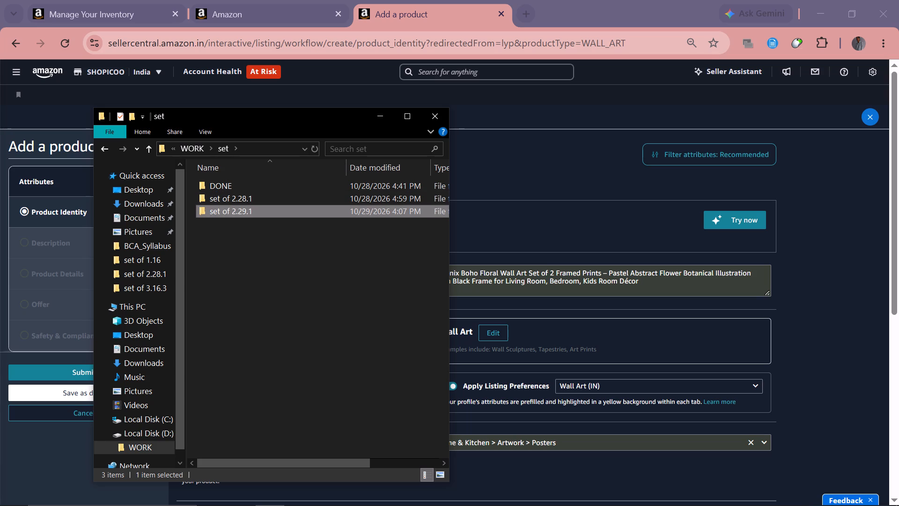
# Copy the Customer Support WhatsApp image from the WORK folder into the set of 2.29.1 folder.
pyautogui.click(101, 143)
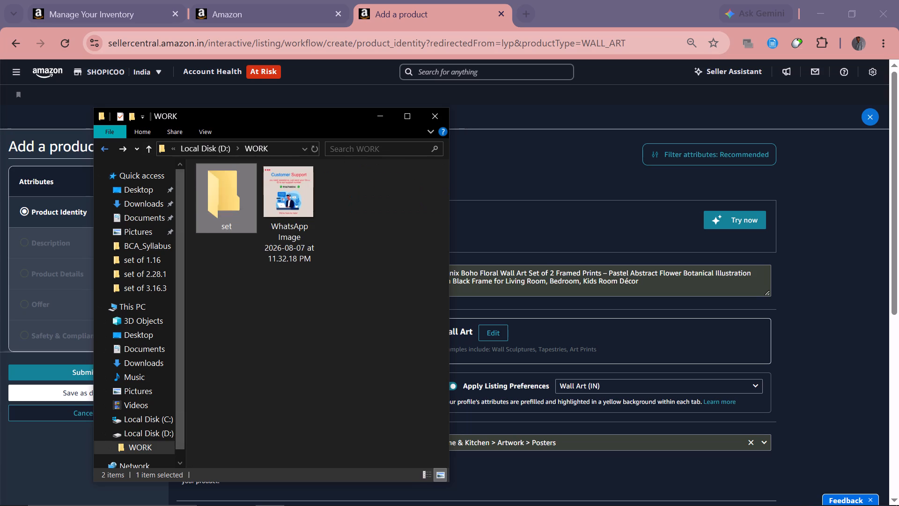
pyautogui.click(311, 232)
pyautogui.hotkey('ctrl', 'x')
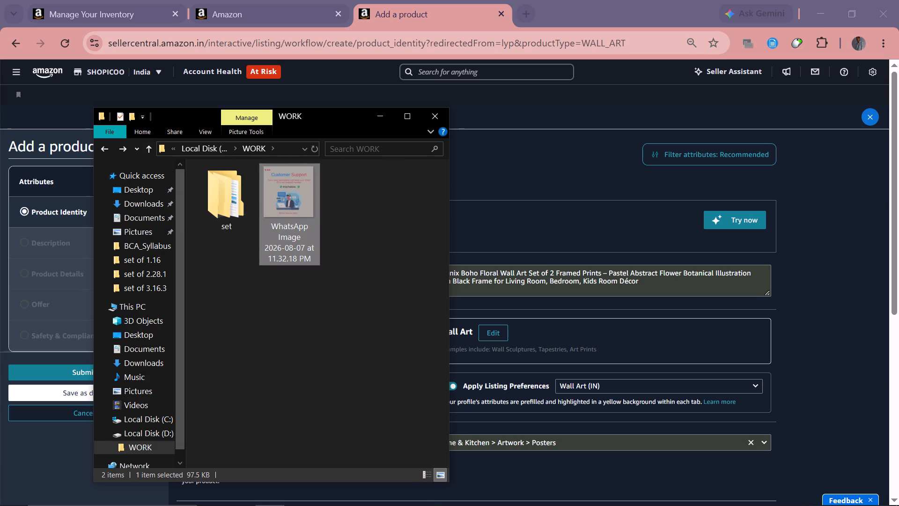
pyautogui.hotkey('ctrl', 'c')
pyautogui.hotkey('ctrl', 'c')
pyautogui.hotkey('ctrl', 'c')
pyautogui.doubleClick(197, 213)
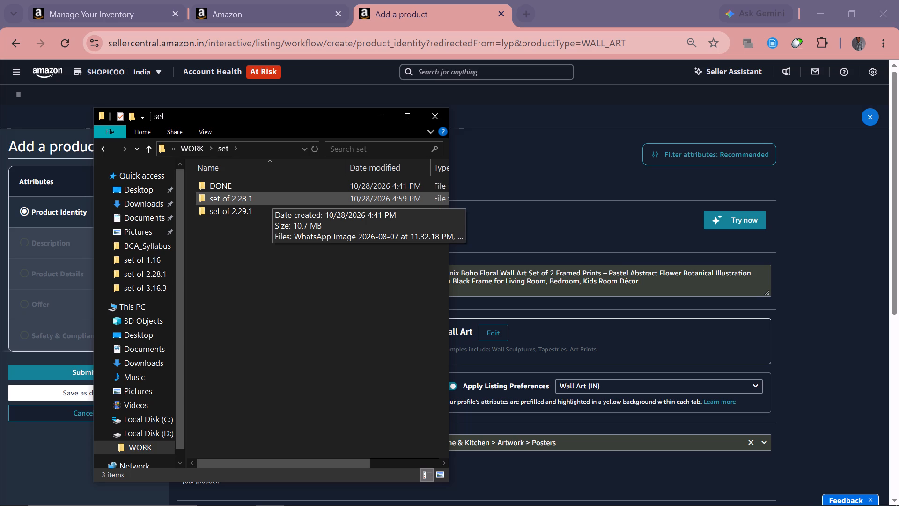
pyautogui.doubleClick(247, 213)
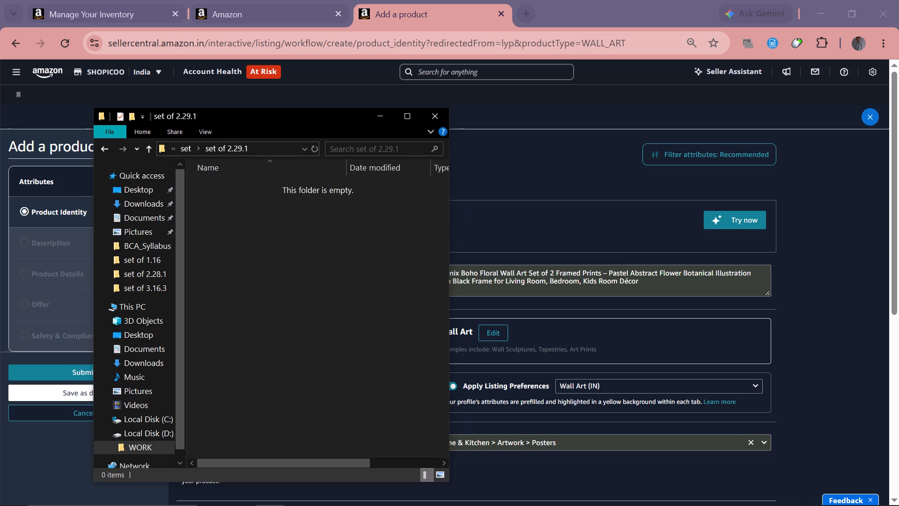
pyautogui.hotkey('ctrl', 'v')
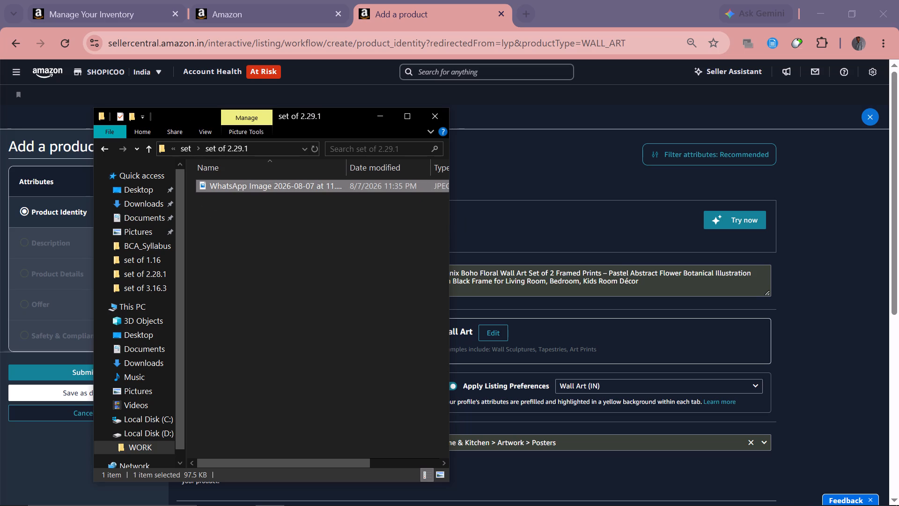
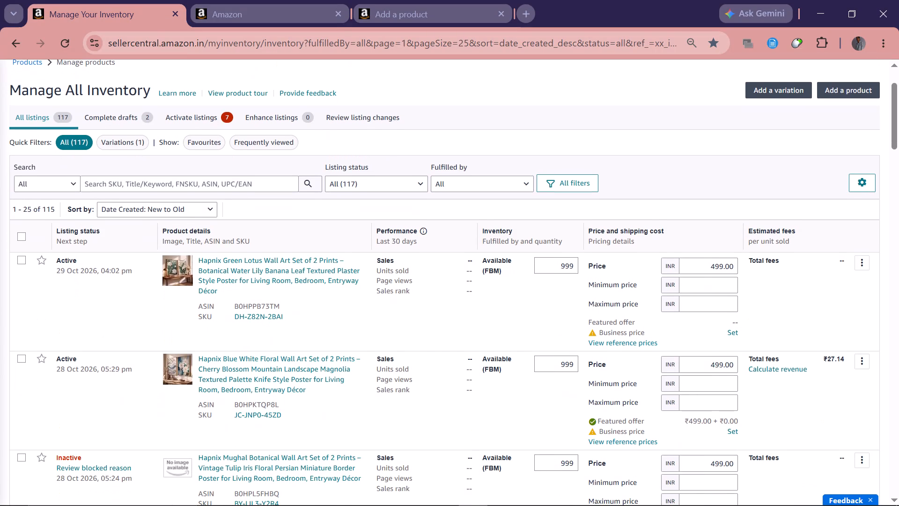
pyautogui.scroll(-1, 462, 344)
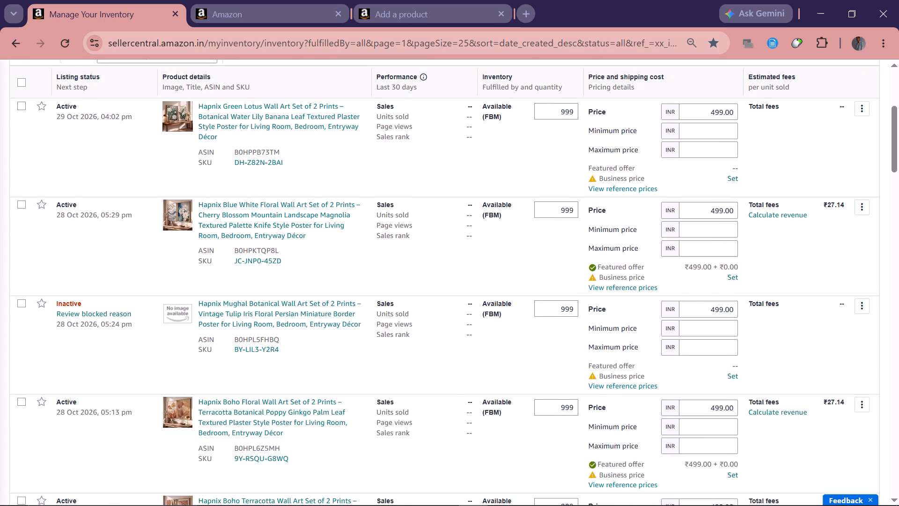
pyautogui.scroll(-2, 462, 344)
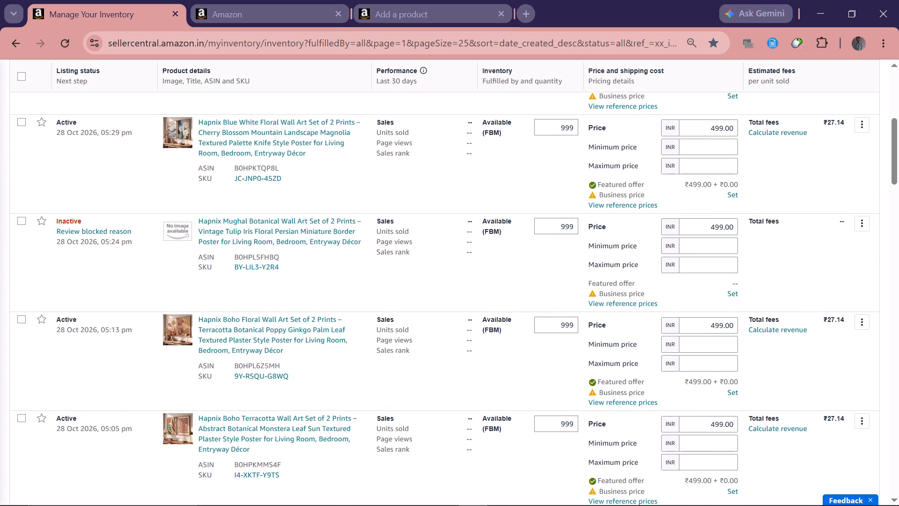
# Open the customisation information page for the inactive Hapnix Mughal Botanical listing.
pyautogui.click(184, 233)
pyautogui.click(865, 229)
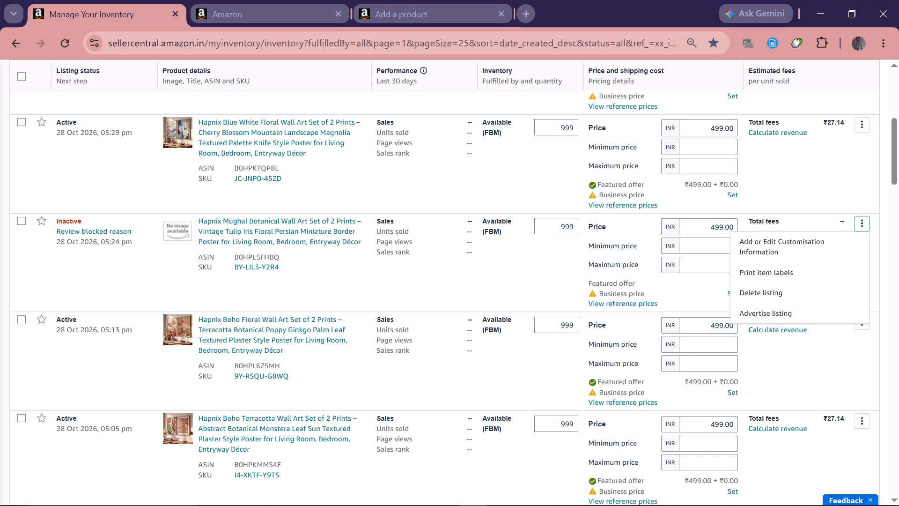
pyautogui.click(764, 248)
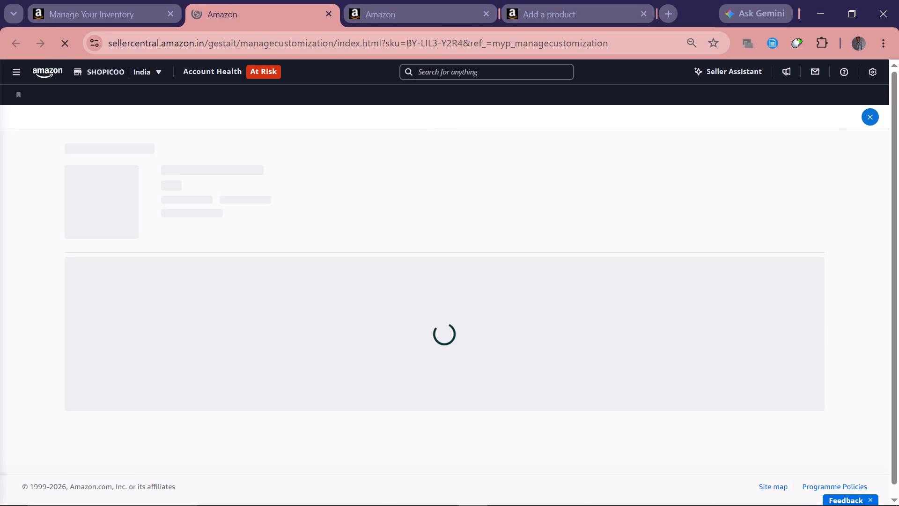
pyautogui.scroll(1, 431, 201)
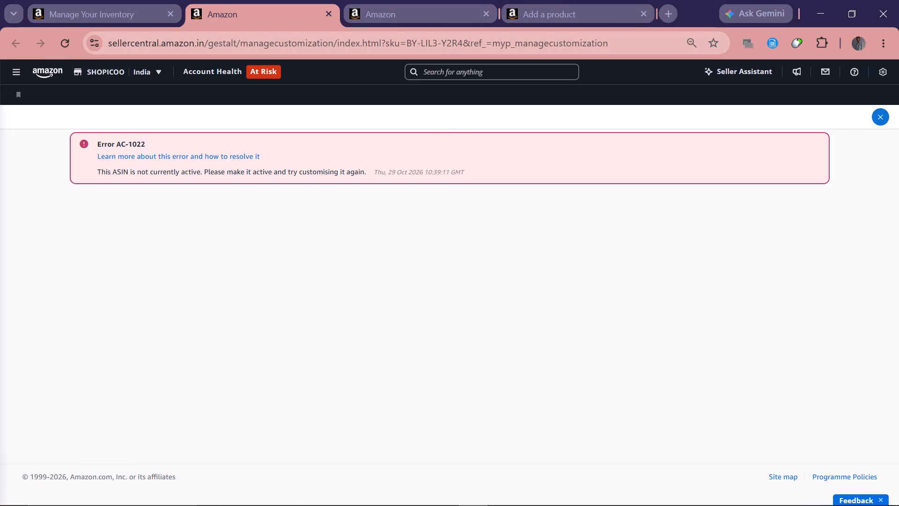
# Read the help guidance on resolving customisation error AC-1022, and close the help and customisation pages.
pyautogui.click(240, 156)
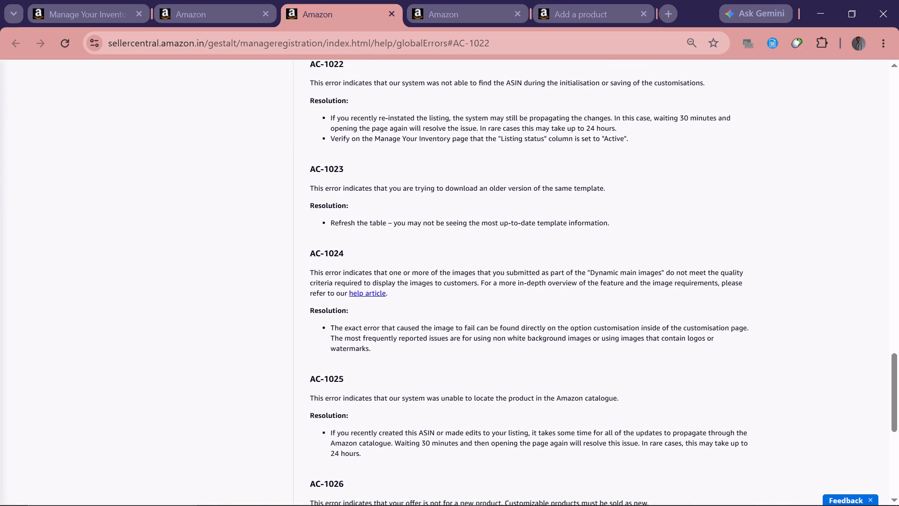
pyautogui.scroll(-11, 479, 355)
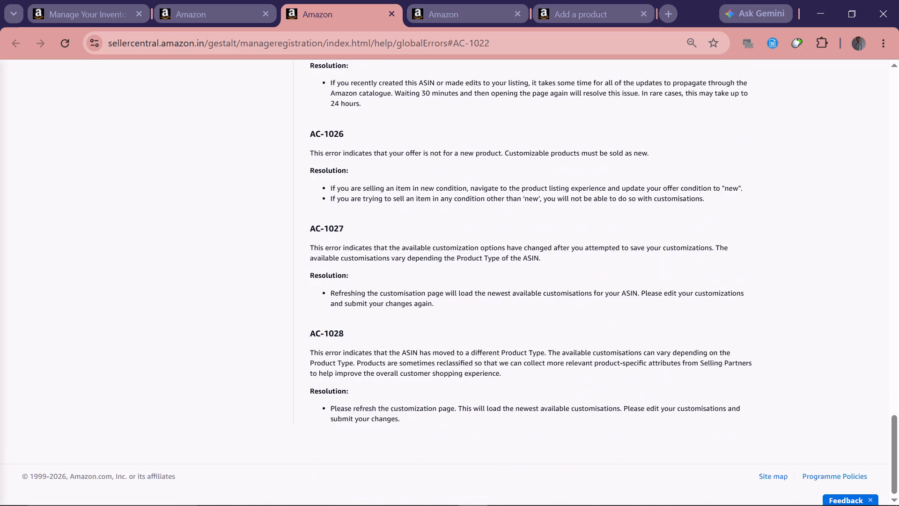
pyautogui.scroll(7, 479, 355)
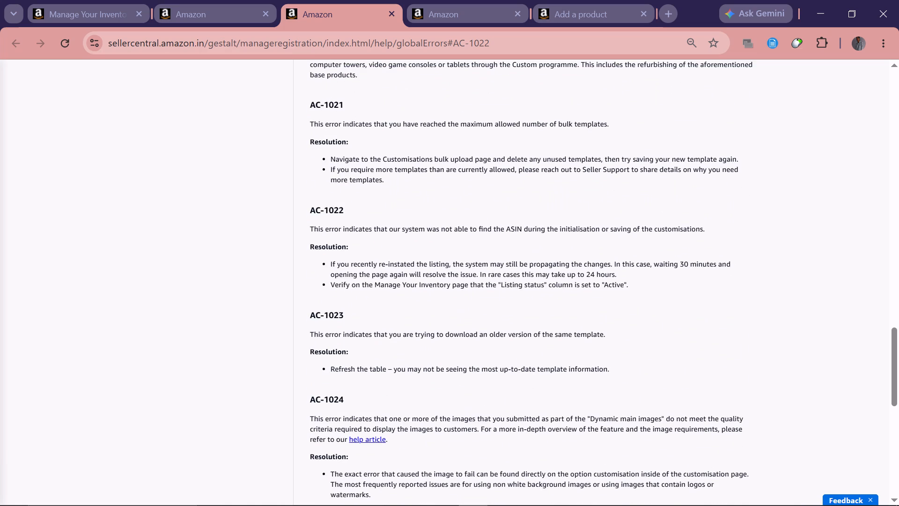
pyautogui.hscroll(4, 387, 284)
pyautogui.click(396, 13)
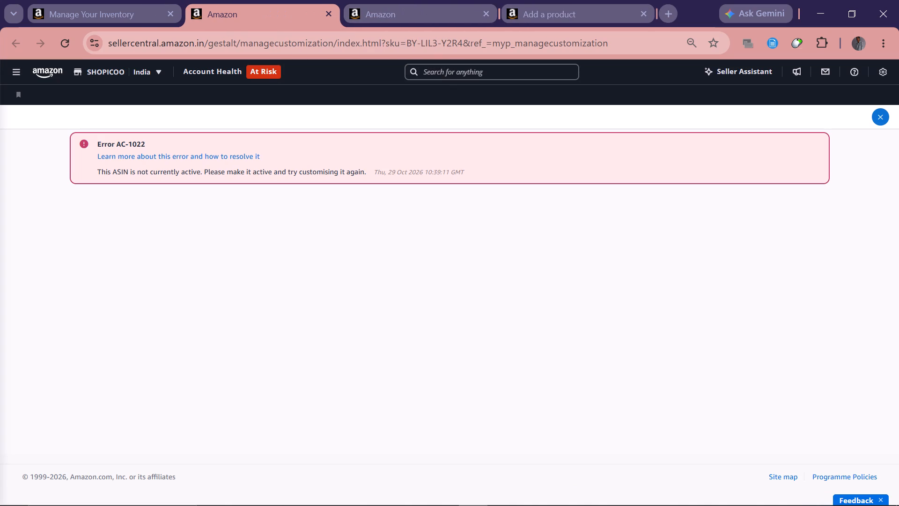
pyautogui.click(190, 156)
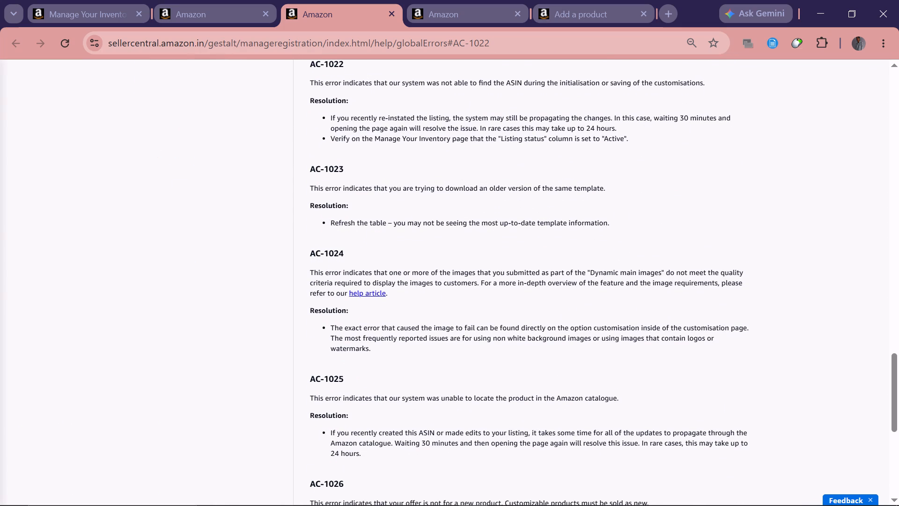
pyautogui.scroll(2, 417, 213)
pyautogui.hscroll(-1, 417, 213)
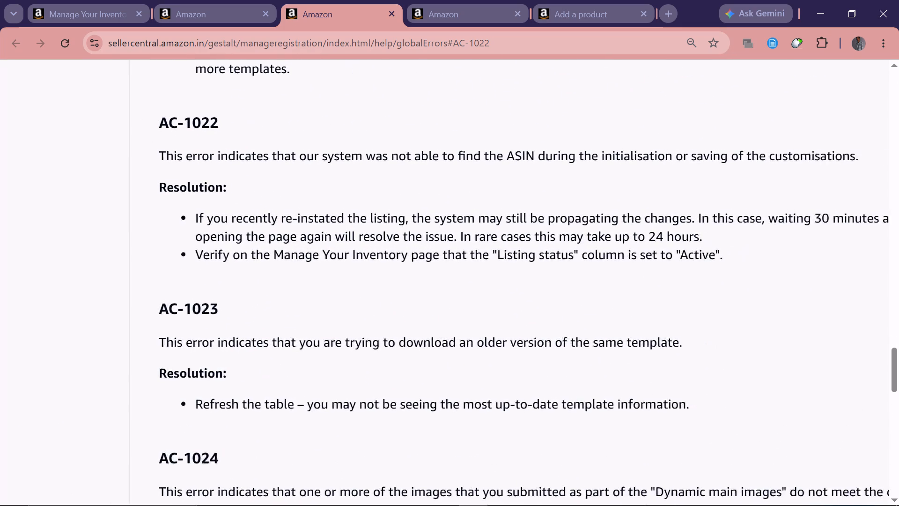
pyautogui.hscroll(-2, 417, 213)
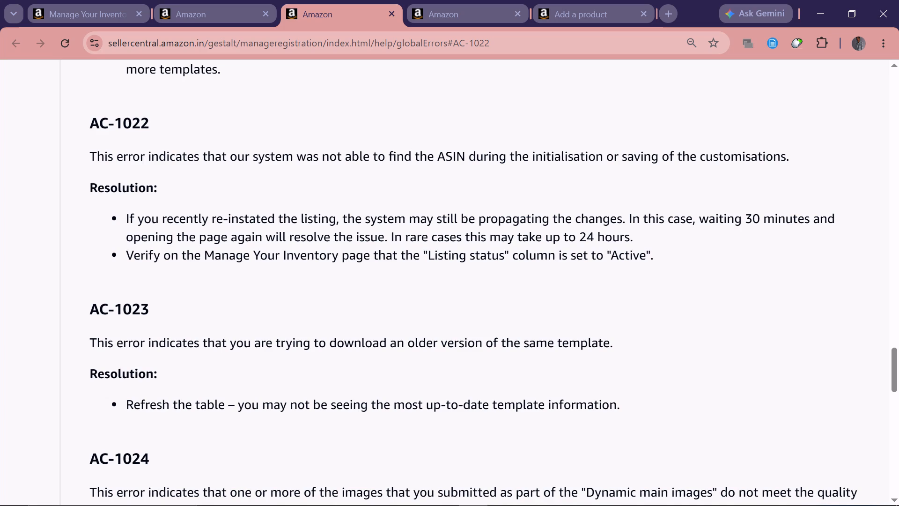
pyautogui.click(388, 7)
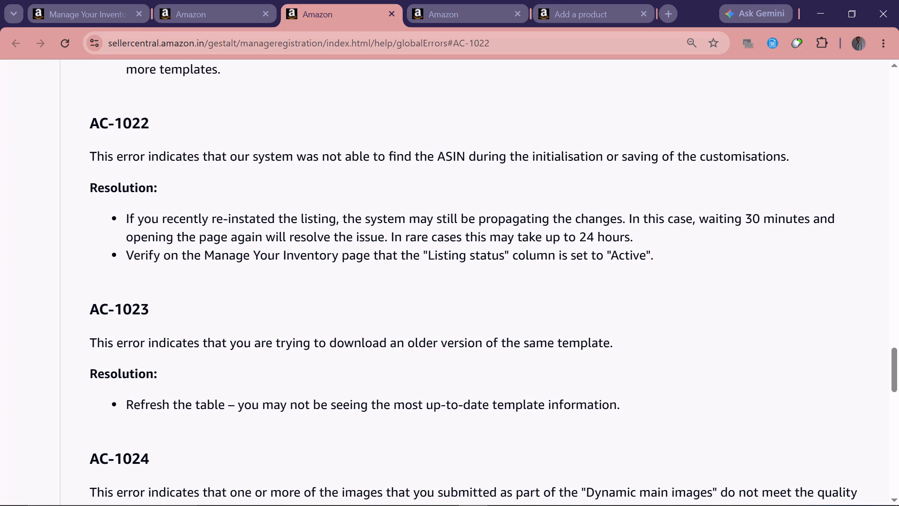
pyautogui.click(393, 15)
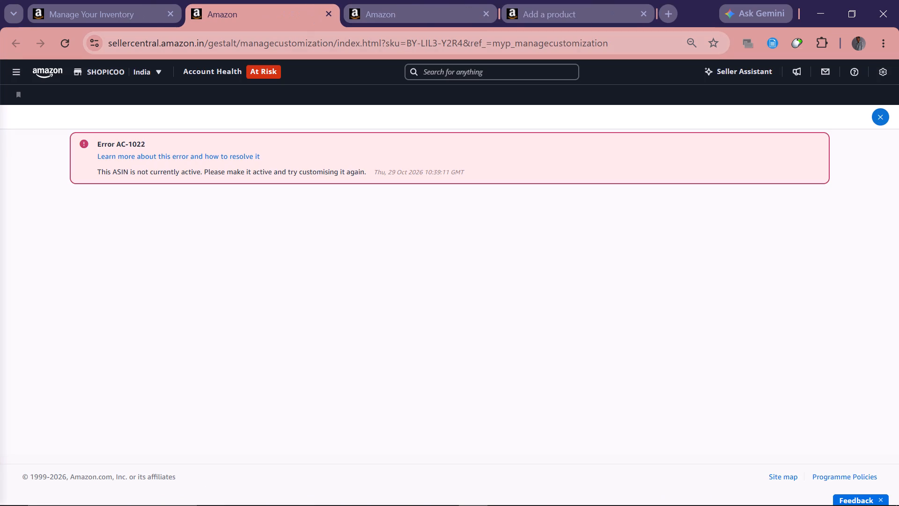
pyautogui.click(330, 14)
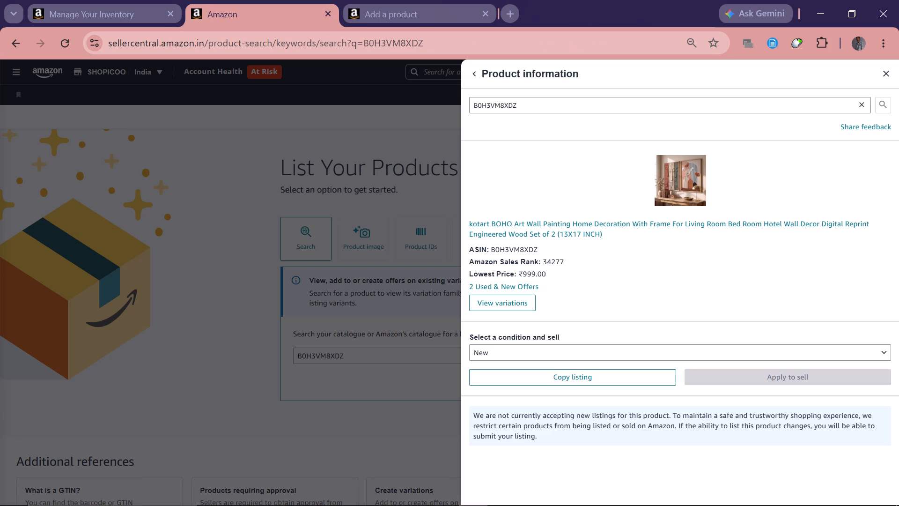
# Open the blocked reason for the inactive Mughal Botanical listing in the inventory.
pyautogui.click(92, 6)
pyautogui.scroll(1, 265, 280)
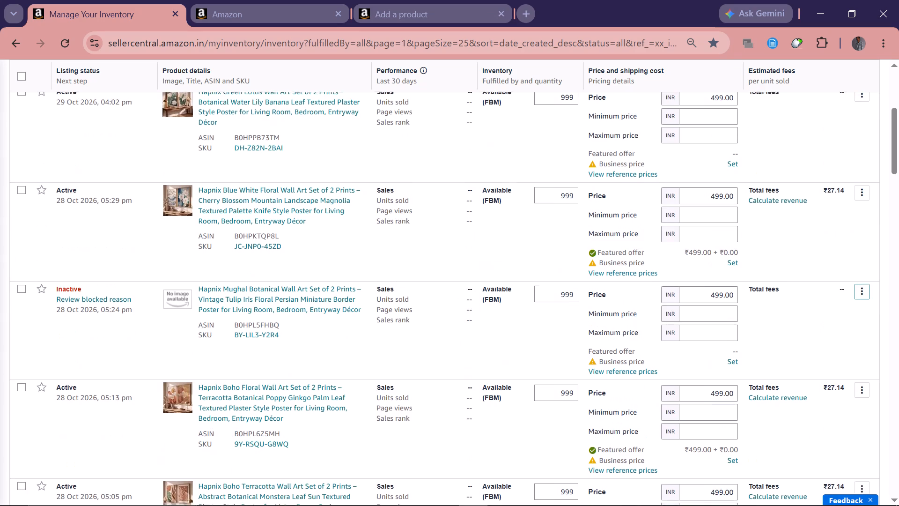
pyautogui.scroll(1, 265, 280)
pyautogui.click(82, 302)
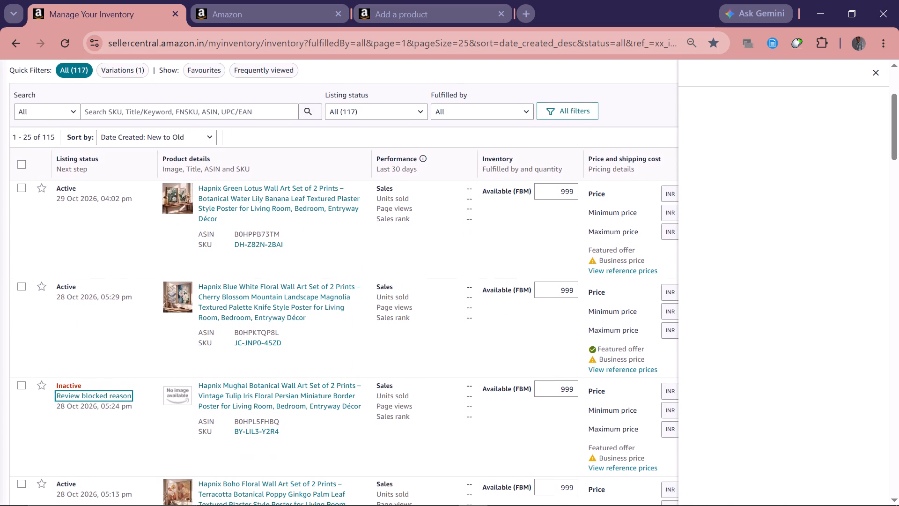
# Read the blocked reason details for the inactive Mughal Botanical listing and close them.
pyautogui.scroll(2, 506, 302)
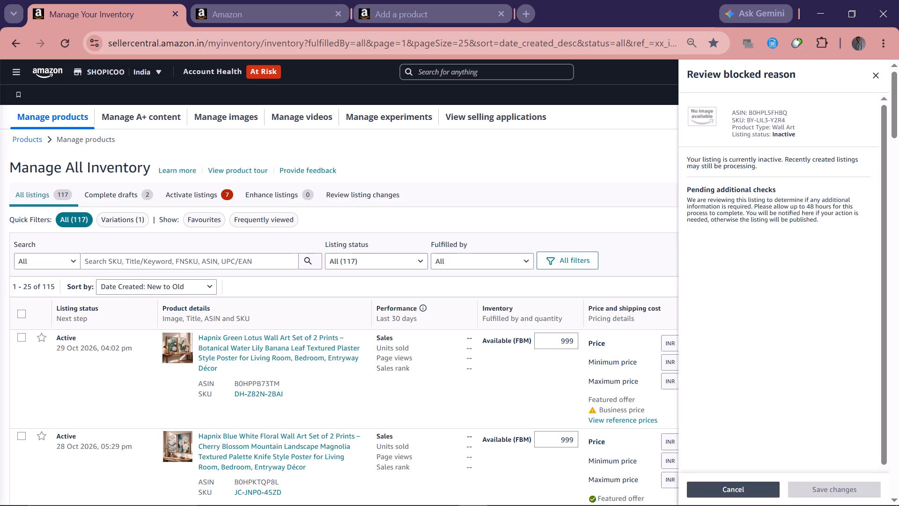
pyautogui.scroll(1, 734, 202)
pyautogui.click(874, 74)
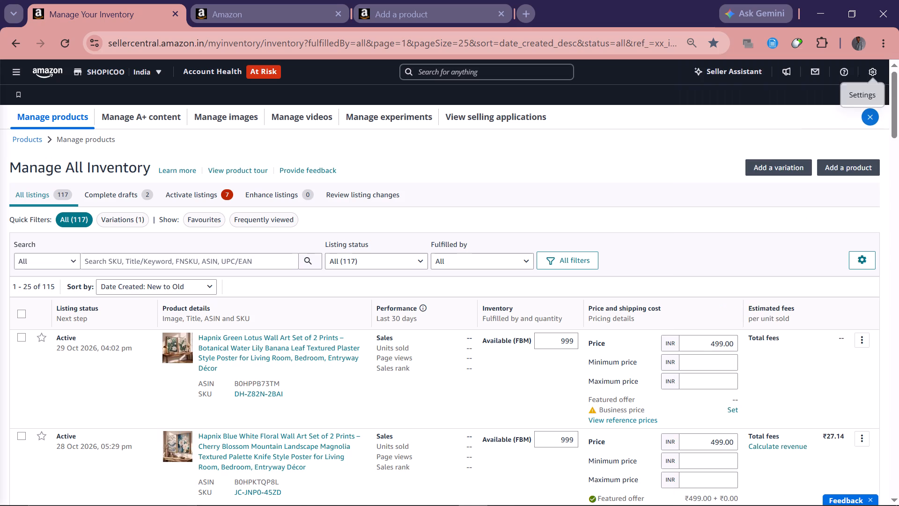
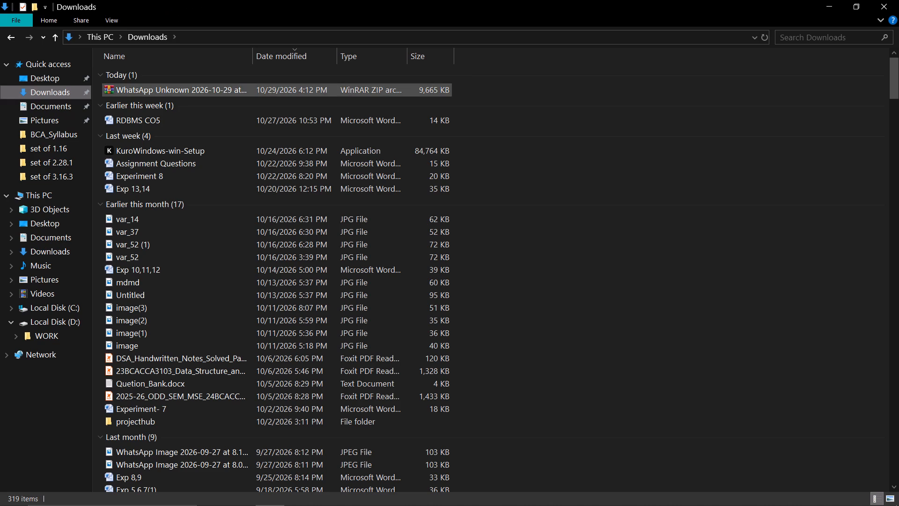
# Move the WhatsApp Unknown 2026-10-29 ZIP archive from Downloads into the set of 2.29.1 folder.
pyautogui.click(182, 92)
pyautogui.hotkey('ctrl', 'x')
pyautogui.click(9, 38)
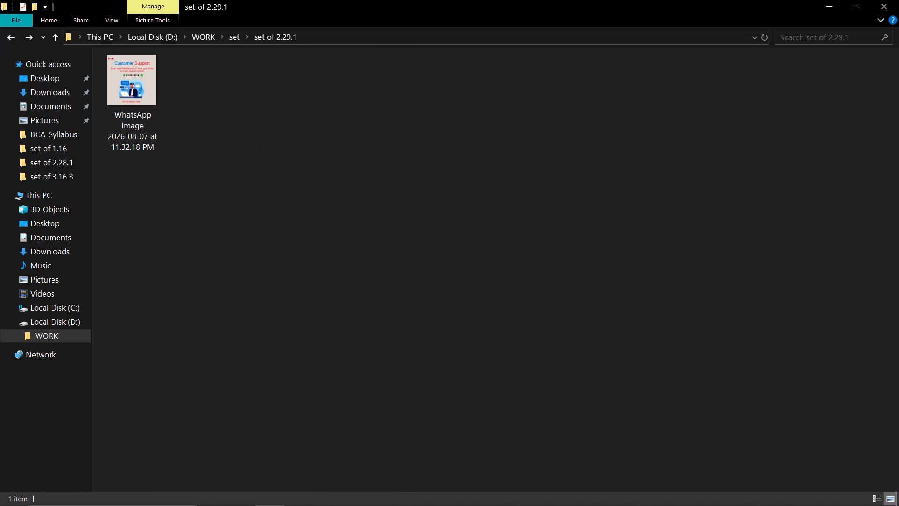
pyautogui.hotkey('ctrl', 'v')
# Extract the archive's images directly into the set of 2.29.1 folder and delete the ZIP file.
pyautogui.rightClick(216, 112)
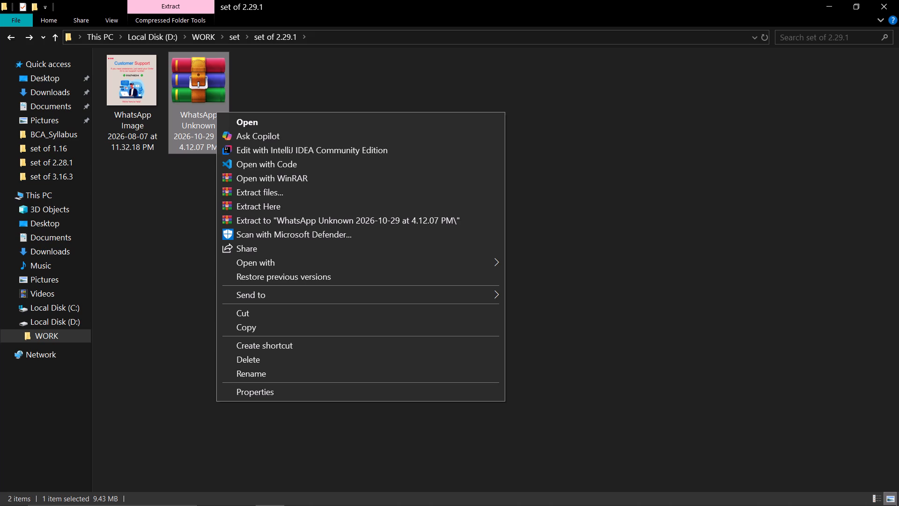
pyautogui.click(273, 208)
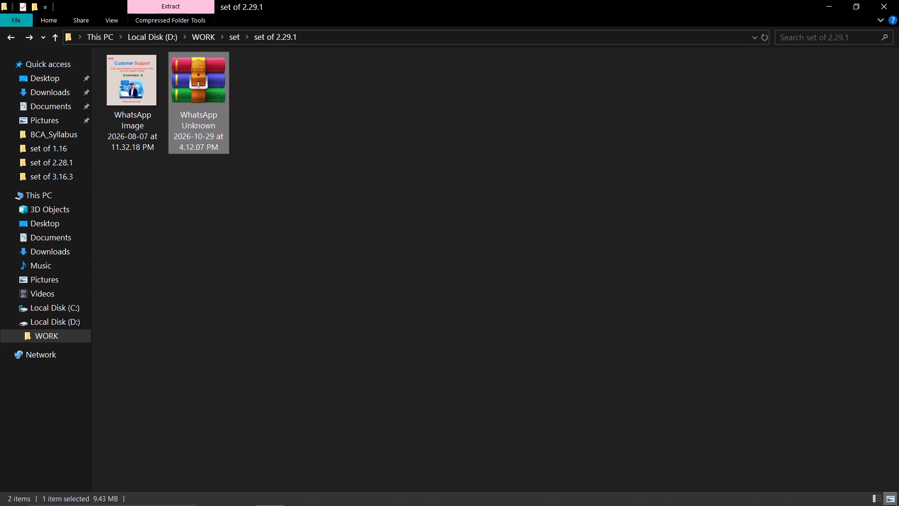
pyautogui.press('Delete')
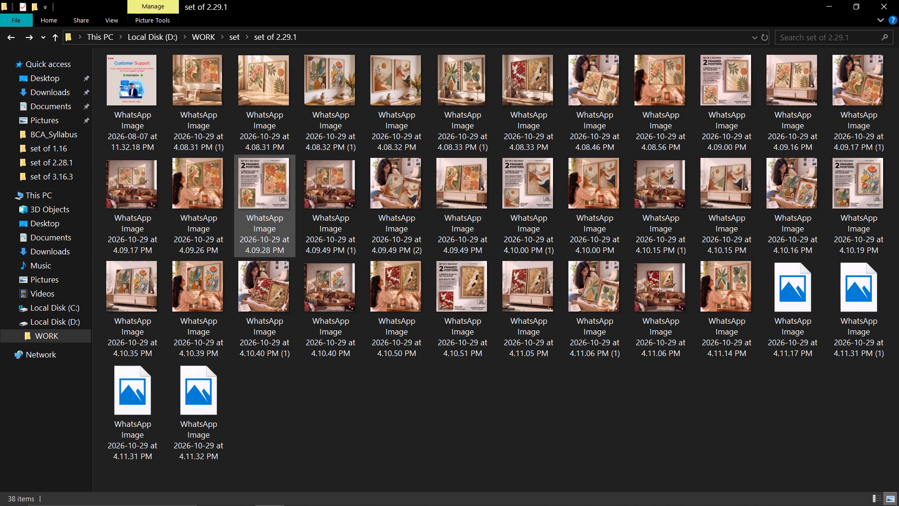
# Bring the 4.08.31 PM poster-set image from the set of 2.29.1 folder into the Amazon SEO copywriting chat in Brave.
pyautogui.hotkey('alt', 'Tab')
pyautogui.hotkey('alt', 'Tab')
pyautogui.hotkey('alt', 'Tab')
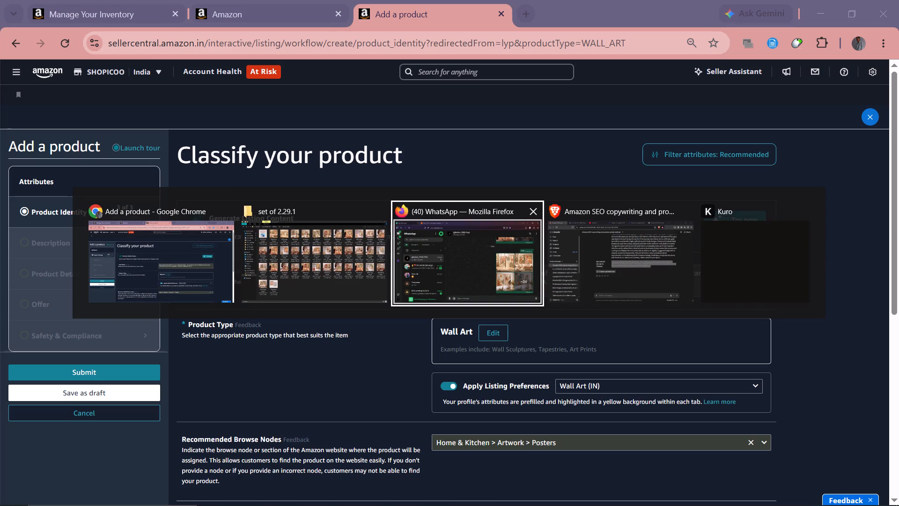
pyautogui.hotkey('alt', 'Tab')
pyautogui.hotkey('alt', 'Tab')
pyautogui.hotkey('alt', 'Tab')
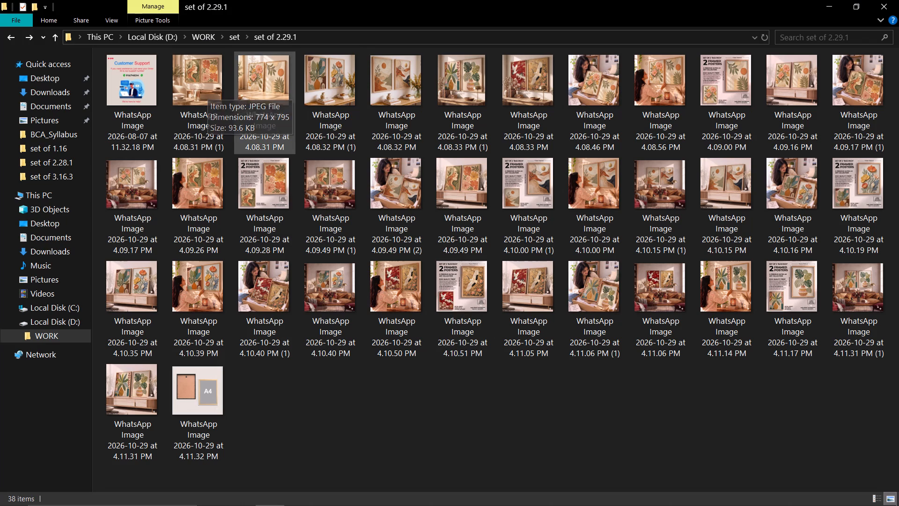
pyautogui.scroll(1, 339, 212)
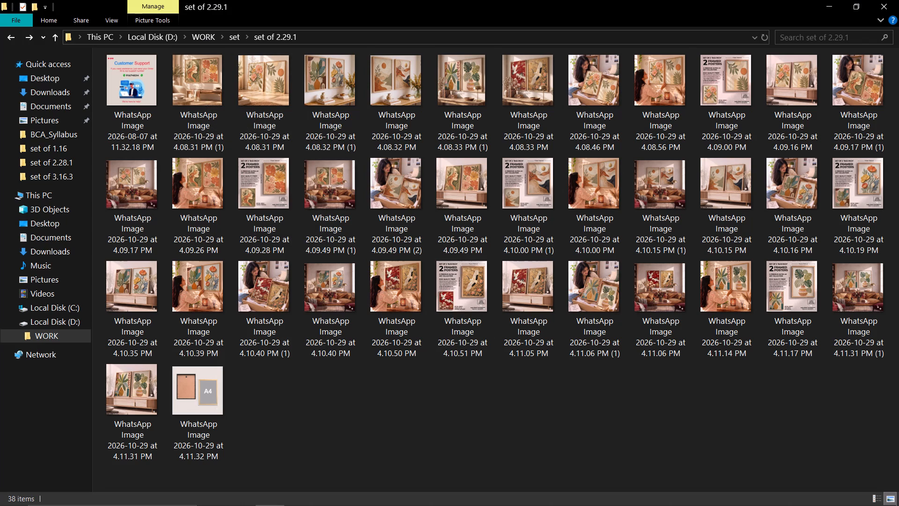
pyautogui.moveTo(262, 87); pyautogui.dragTo(490, 307)
pyautogui.hotkey('alt', 'Tab')
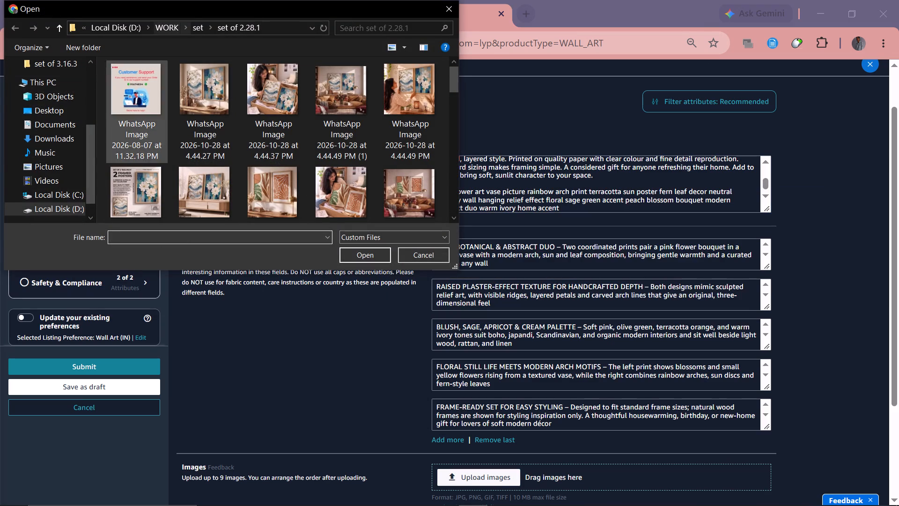
# Upload the main image, WhatsApp Image 2026-10-29 at 4.08.31 PM, from the folder "set of 2.29.1".
pyautogui.click(216, 24)
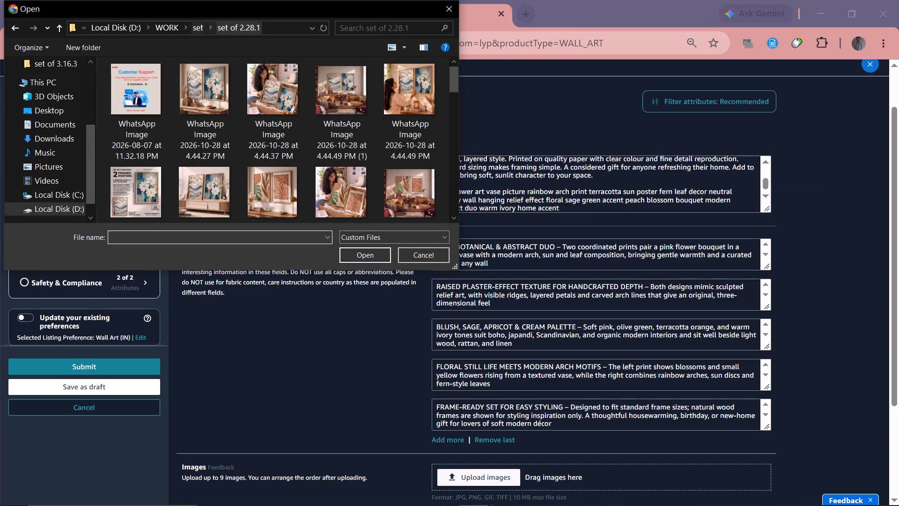
pyautogui.moveTo(212, 25); pyautogui.dragTo(227, 60)
pyautogui.doubleClick(227, 60)
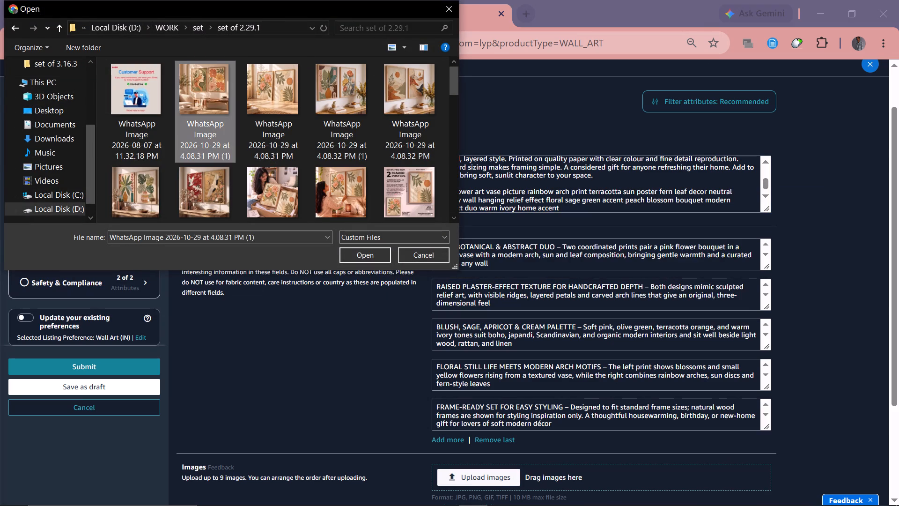
pyautogui.click(277, 85)
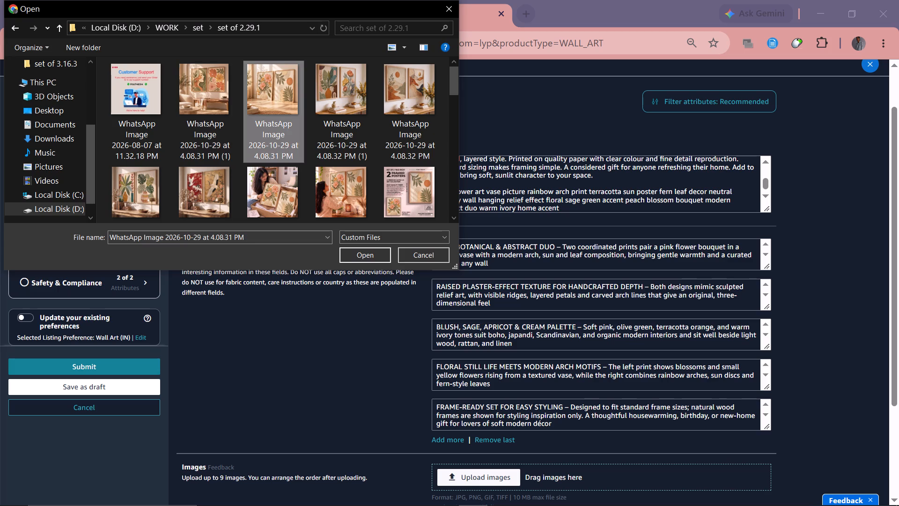
pyautogui.moveTo(277, 85); pyautogui.dragTo(462, 463)
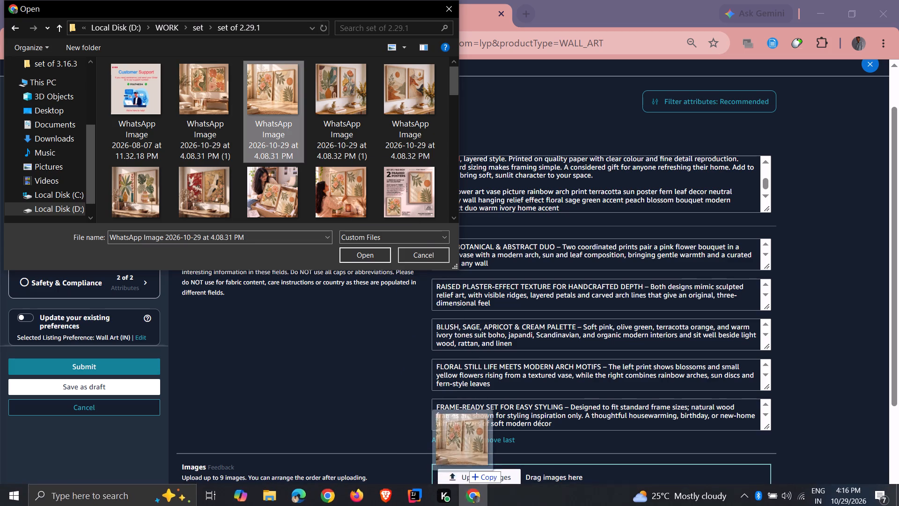
pyautogui.moveTo(462, 463); pyautogui.dragTo(463, 476)
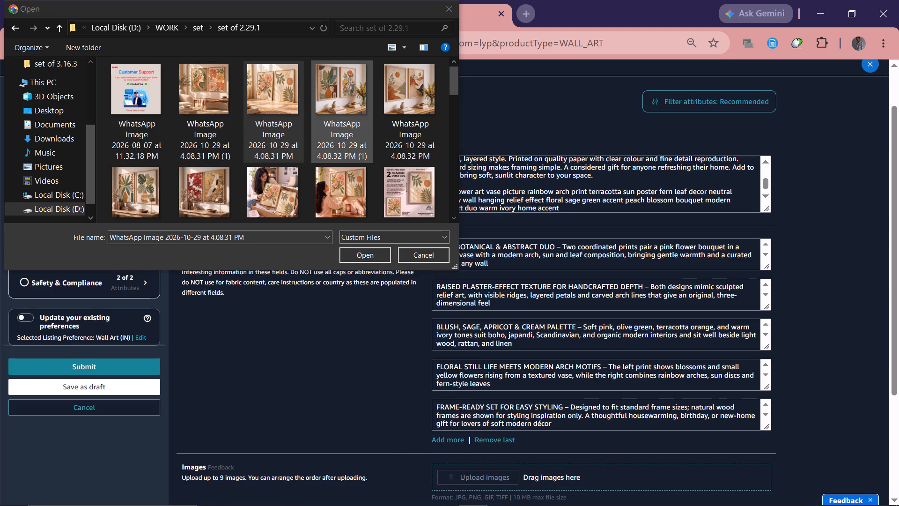
# Upload the 4.08.46 PM, 4.08.56 PM and 4.09.00 PM images of the same set as Images 2 to 4.
pyautogui.scroll(-1, 302, 125)
pyautogui.moveTo(284, 178); pyautogui.dragTo(295, 188)
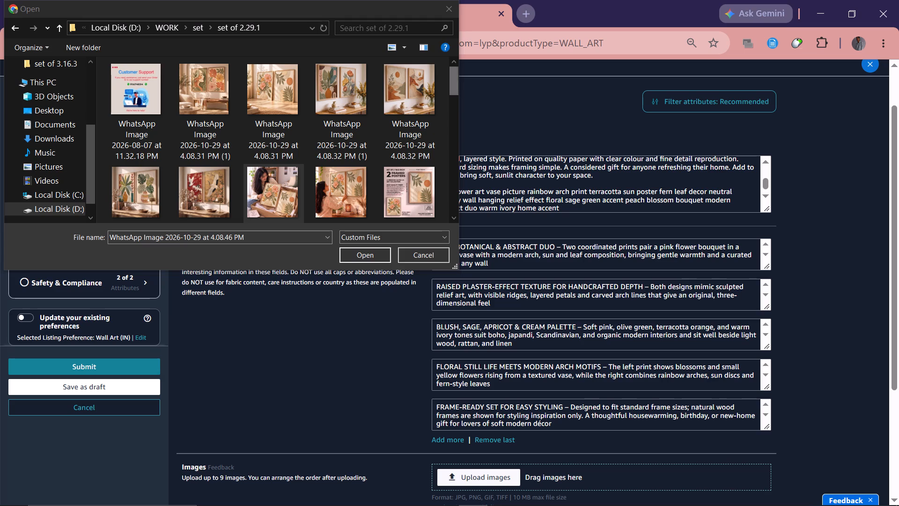
pyautogui.moveTo(454, 79); pyautogui.dragTo(454, 97)
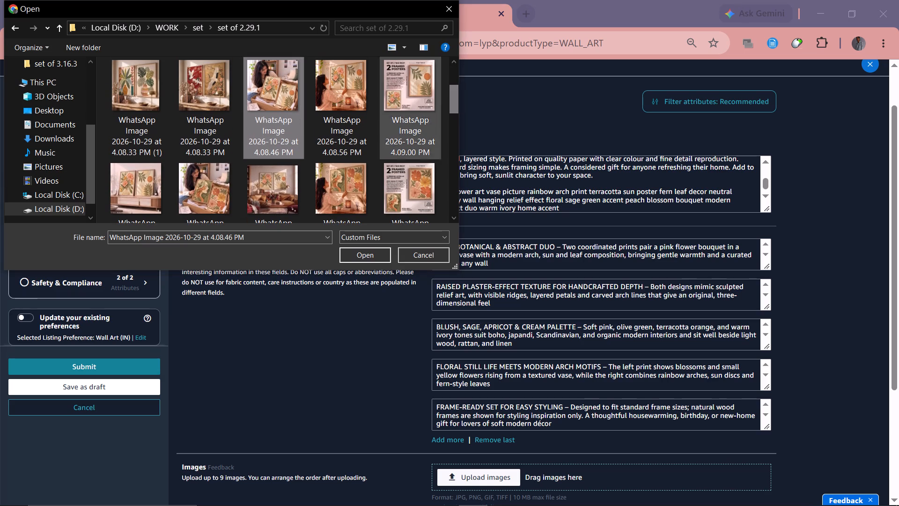
pyautogui.moveTo(267, 100); pyautogui.dragTo(288, 110)
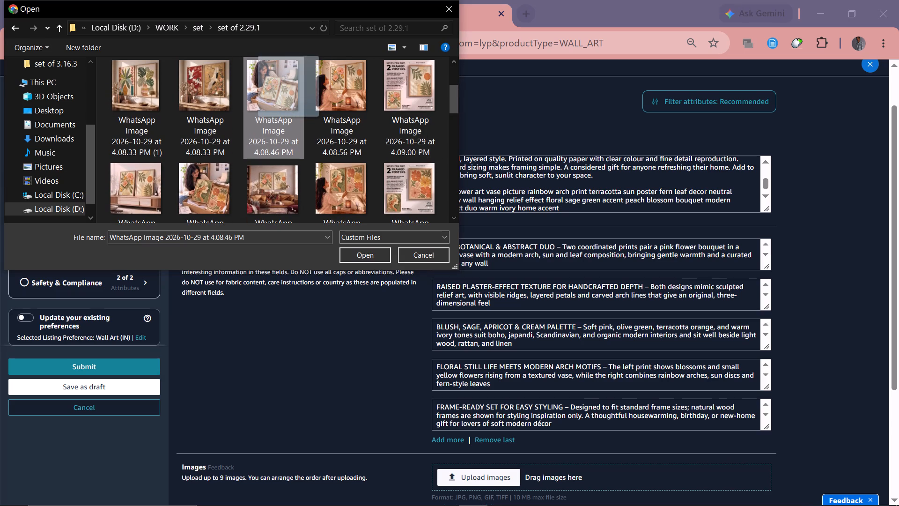
pyautogui.moveTo(240, 139); pyautogui.dragTo(399, 149)
pyautogui.click(369, 253)
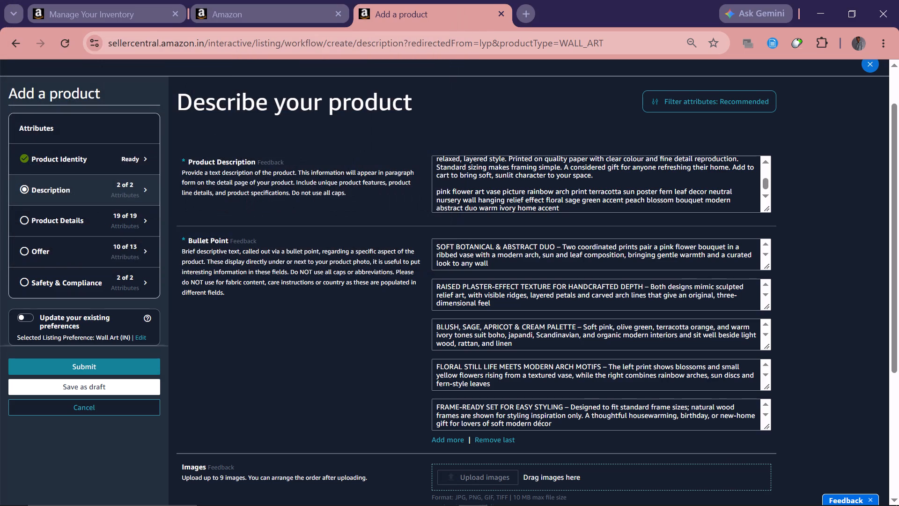
# Upload the matching room-scene images timed 4.09.16 PM and 4.09.17 PM as Images 5 and 6.
pyautogui.scroll(-5, 460, 420)
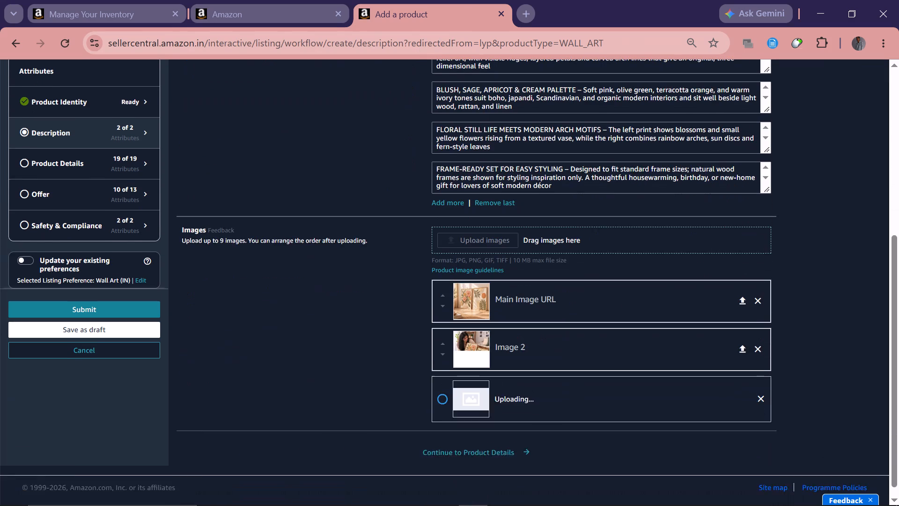
pyautogui.click(455, 240)
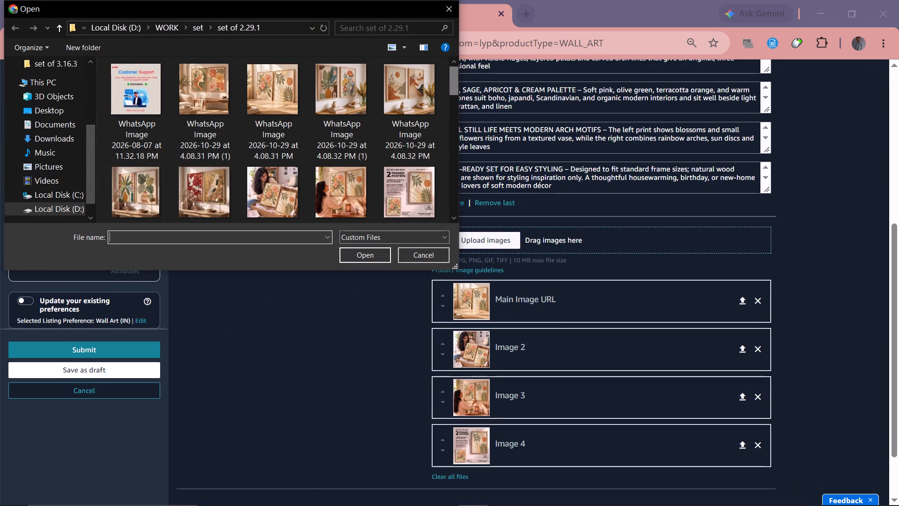
pyautogui.moveTo(456, 80); pyautogui.dragTo(460, 114)
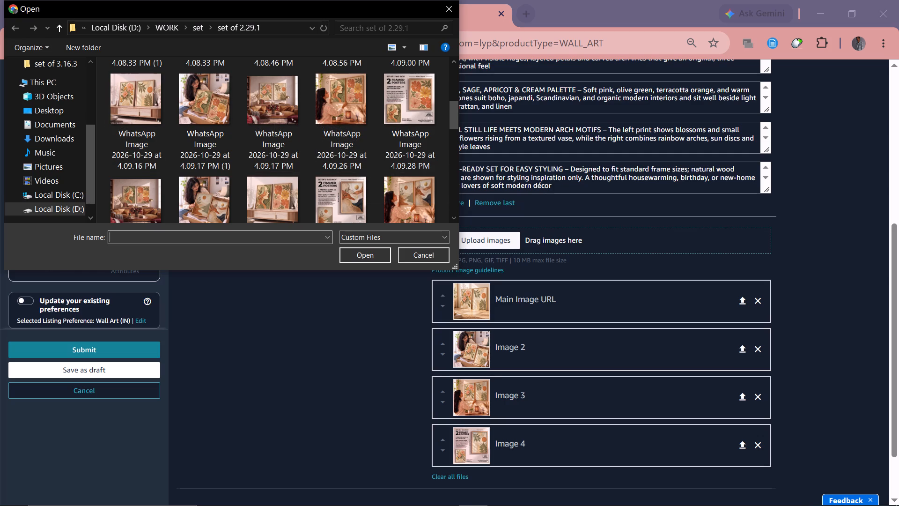
pyautogui.moveTo(104, 164); pyautogui.dragTo(141, 146)
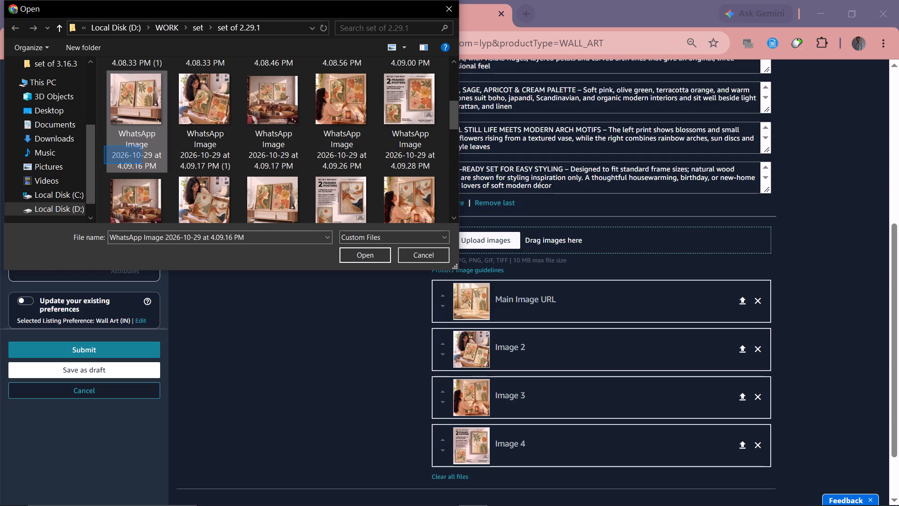
pyautogui.moveTo(141, 146); pyautogui.dragTo(121, 148)
pyautogui.moveTo(138, 103); pyautogui.dragTo(474, 237)
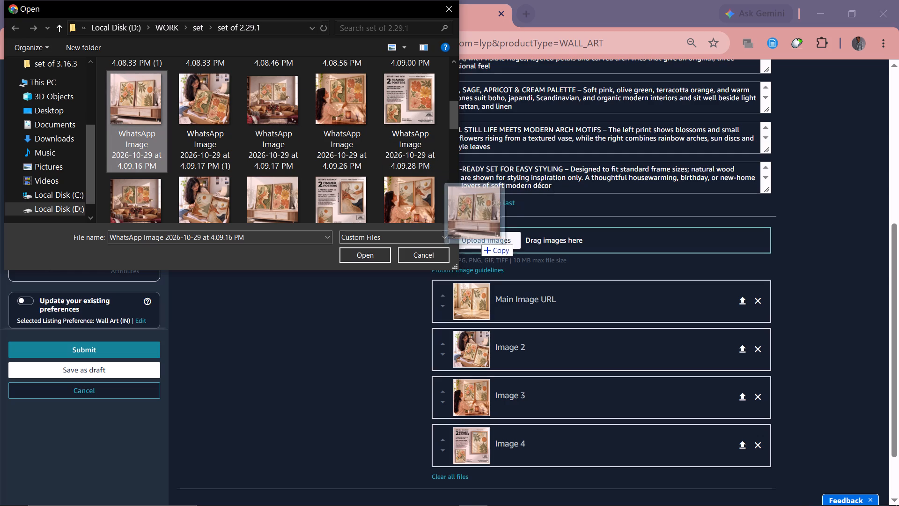
pyautogui.moveTo(474, 237); pyautogui.dragTo(480, 235)
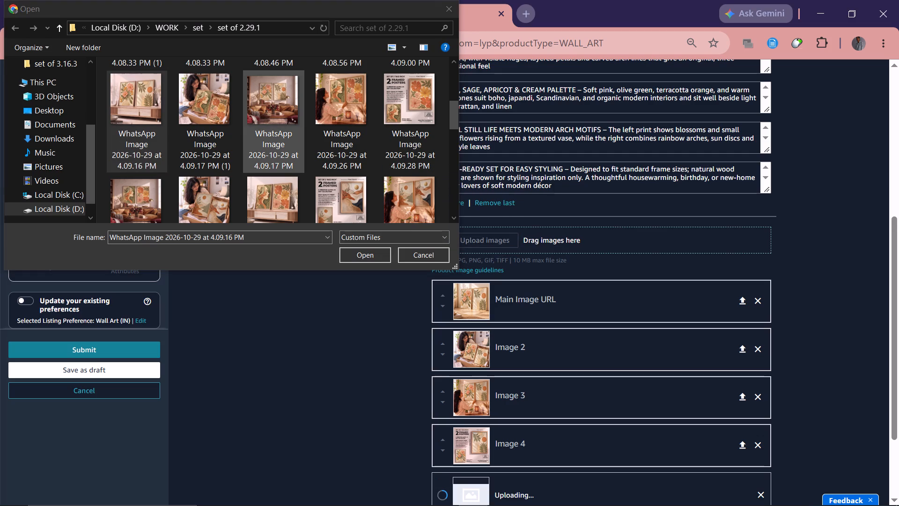
pyautogui.moveTo(267, 101); pyautogui.dragTo(484, 238)
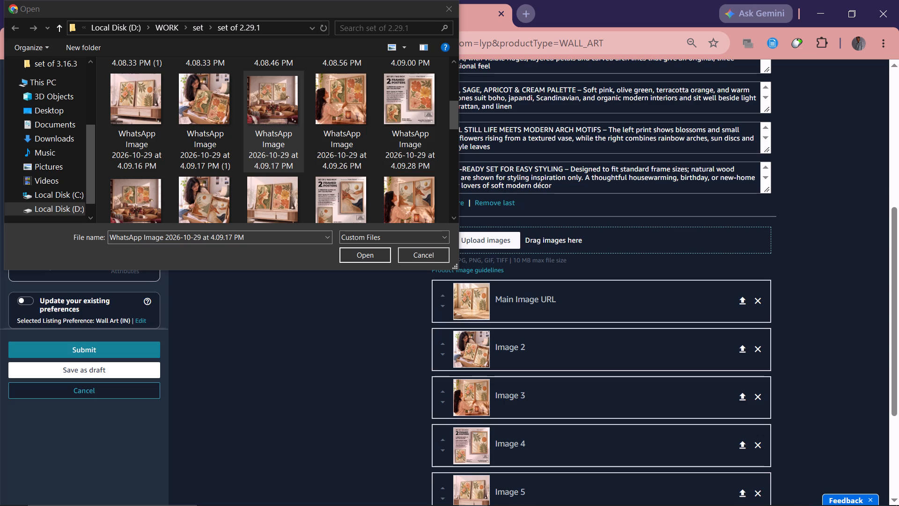
# Upload the A4 frame-size image timed 4.11.32 PM and the Customer Support graphic as Images 7 and 8.
pyautogui.scroll(2, 399, 173)
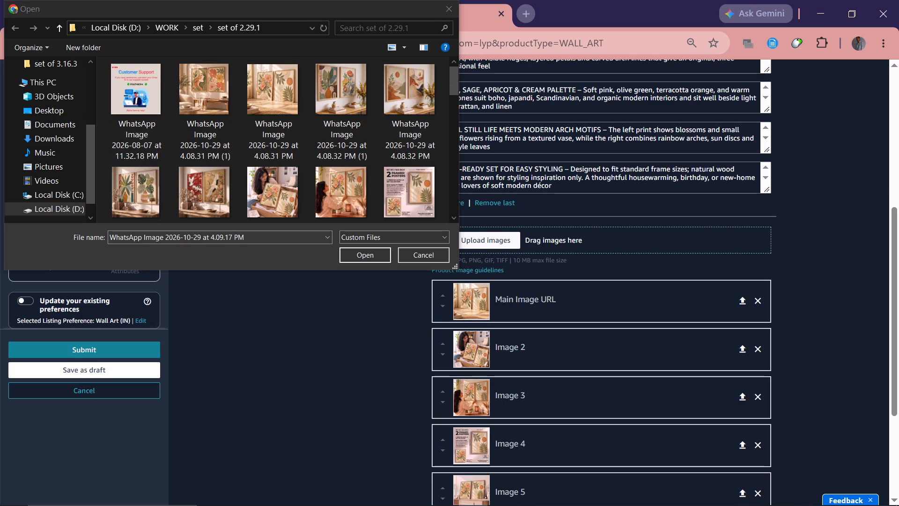
pyautogui.scroll(-8, 361, 178)
pyautogui.moveTo(287, 161); pyautogui.dragTo(493, 244)
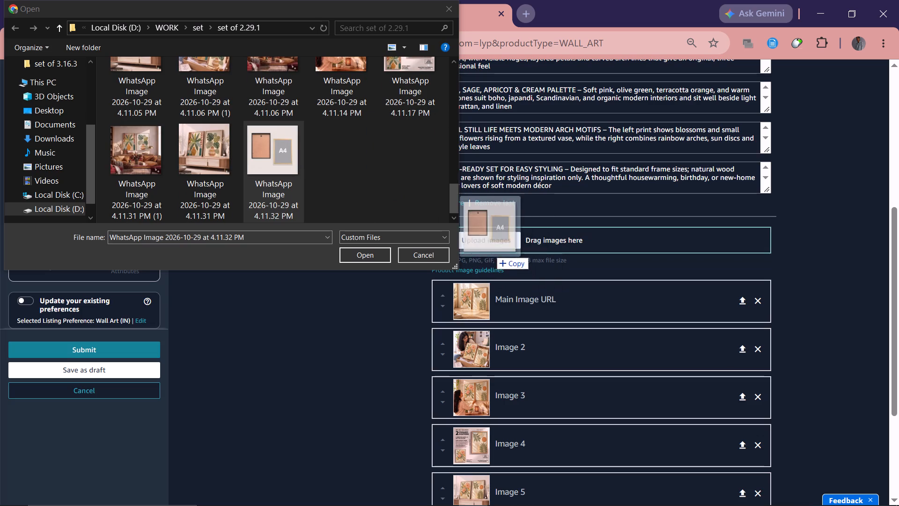
pyautogui.moveTo(493, 244); pyautogui.dragTo(494, 236)
pyautogui.scroll(7, 332, 148)
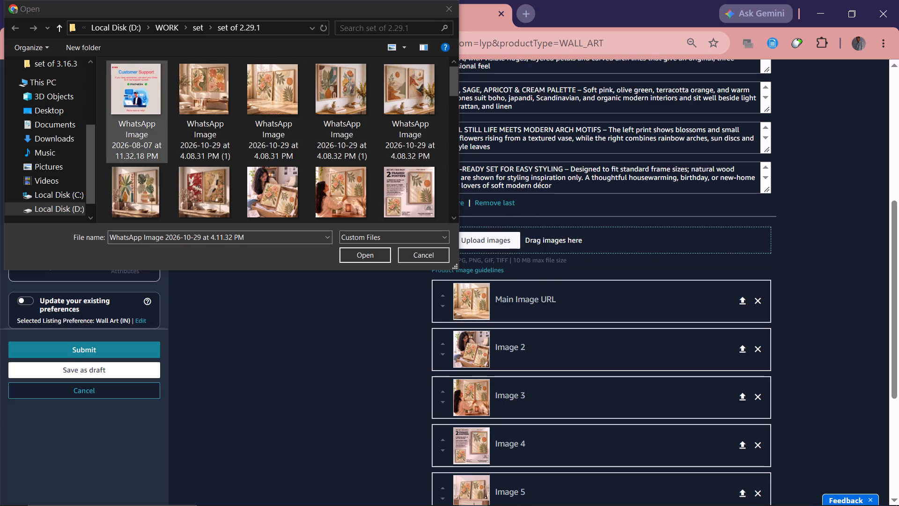
pyautogui.click(120, 93)
pyautogui.click(347, 254)
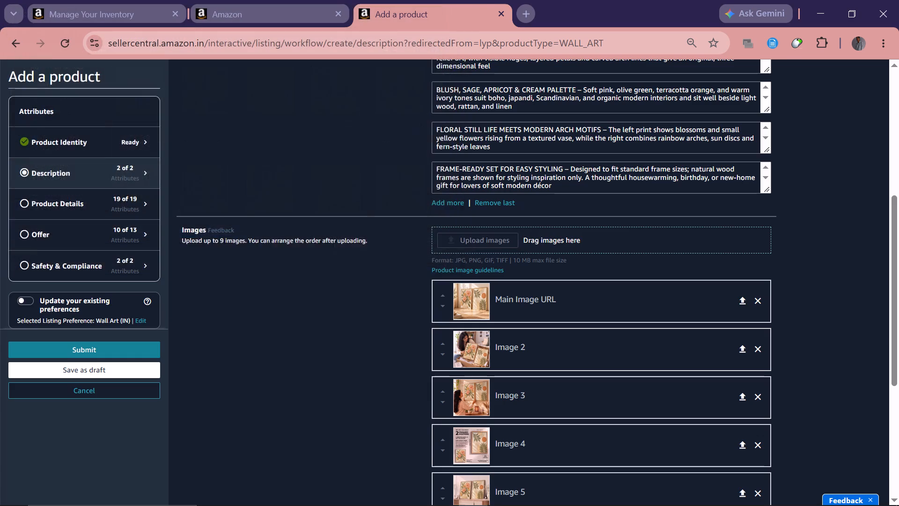
# Reorder the listing images so the "2 Framed Posters" infographic moves from Image 4 down to Image 7.
pyautogui.scroll(-4, 349, 302)
pyautogui.scroll(1, 339, 268)
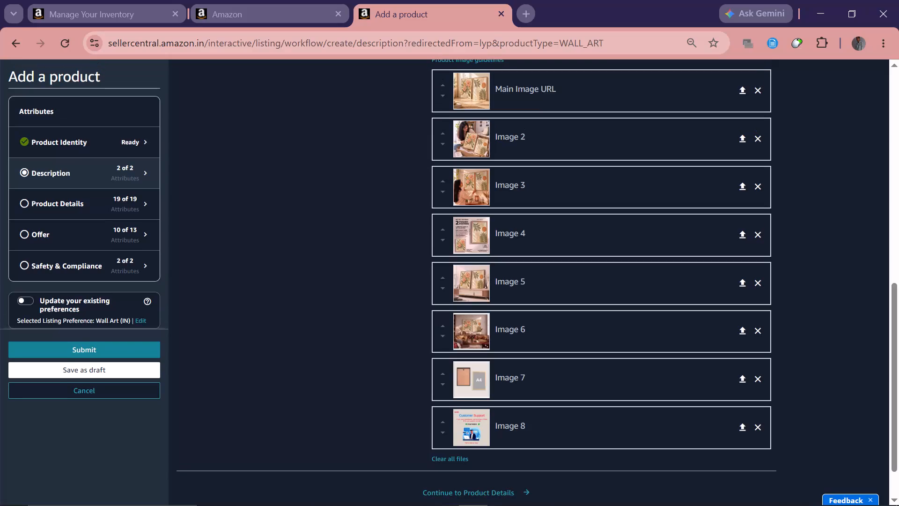
pyautogui.click(442, 246)
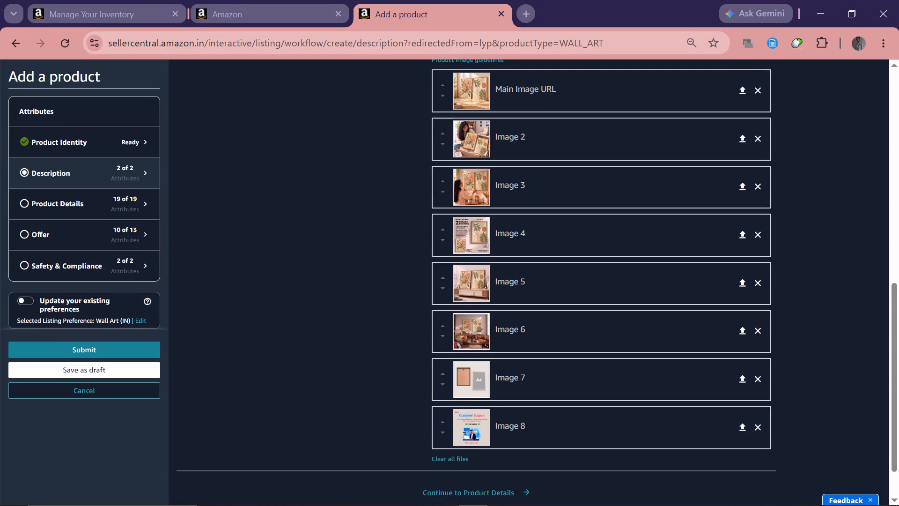
pyautogui.click(443, 286)
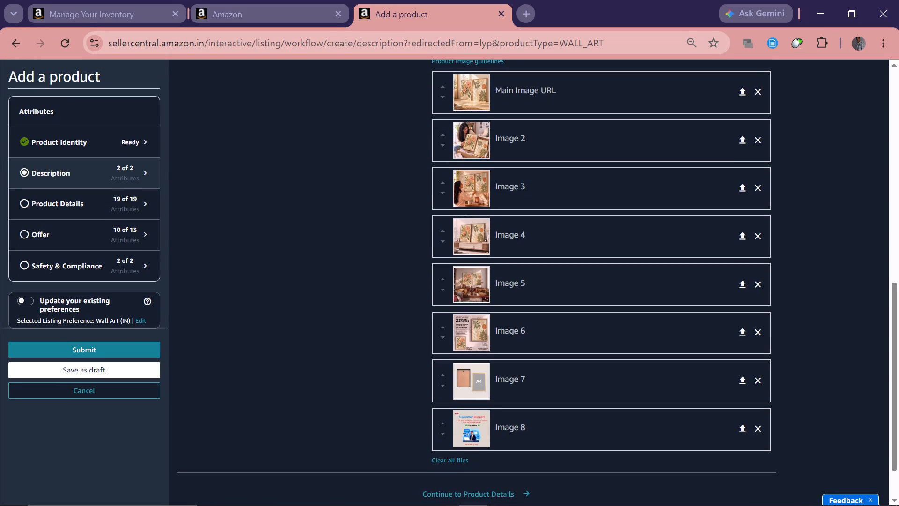
pyautogui.click(443, 335)
# Check the uploaded image order and continue from the Description section to Product Details.
pyautogui.scroll(2, 397, 330)
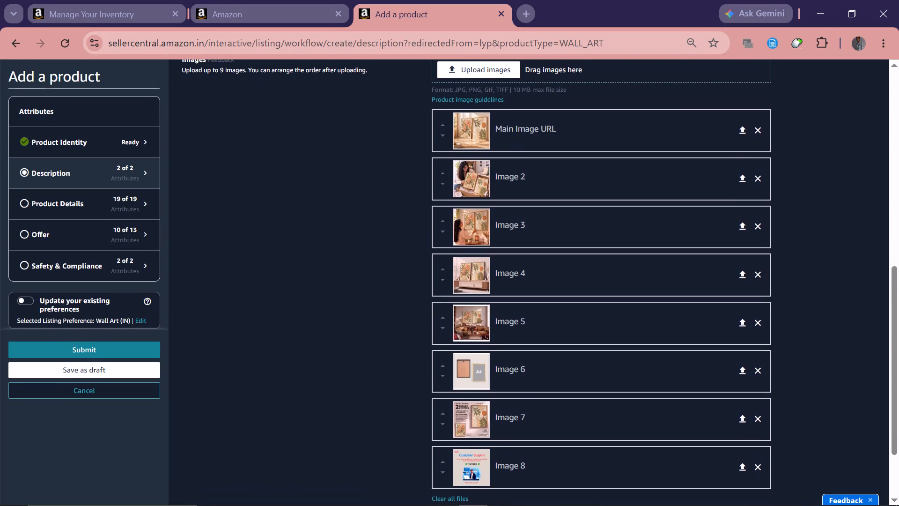
pyautogui.scroll(2, 397, 330)
pyautogui.scroll(-5, 398, 371)
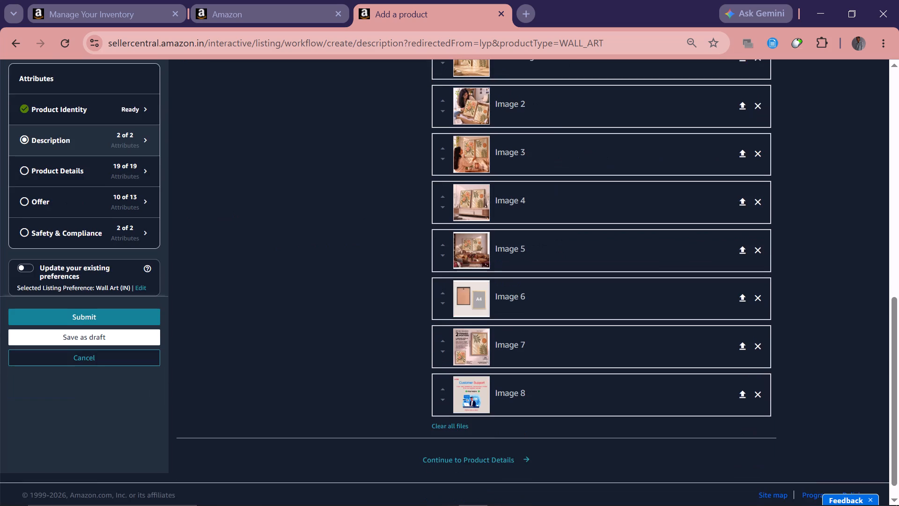
pyautogui.moveTo(456, 446); pyautogui.dragTo(460, 439)
pyautogui.click(460, 439)
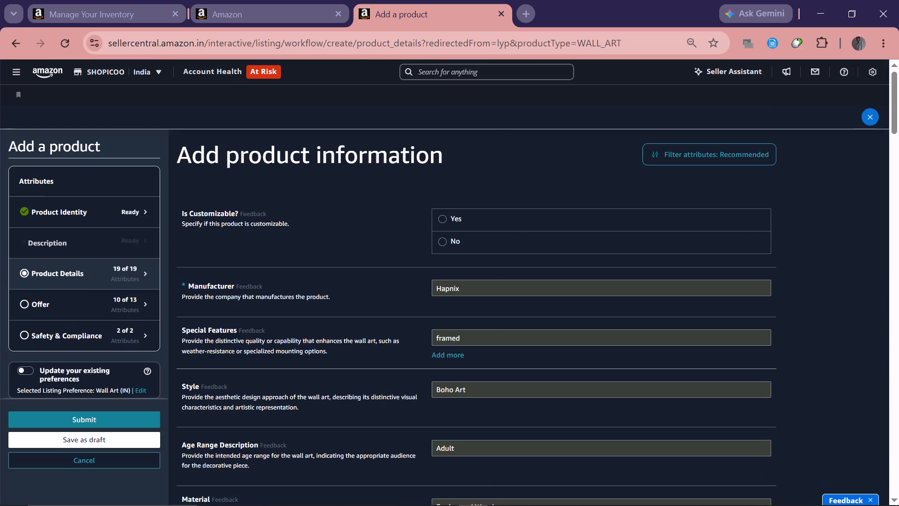
# Review the prefilled product details and continue to the Offer section.
pyautogui.scroll(-1, 404, 370)
pyautogui.scroll(-1, 426, 249)
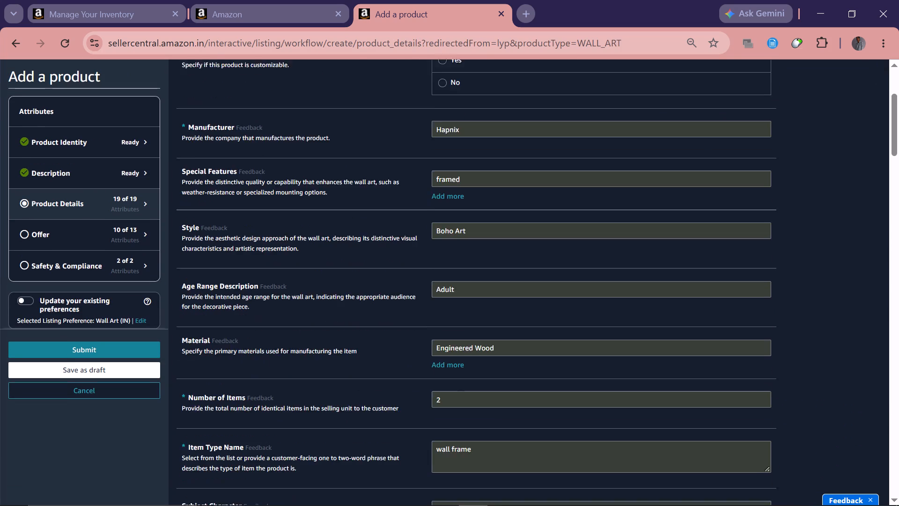
pyautogui.scroll(-1, 426, 249)
pyautogui.scroll(-20, 420, 393)
pyautogui.scroll(-2, 420, 393)
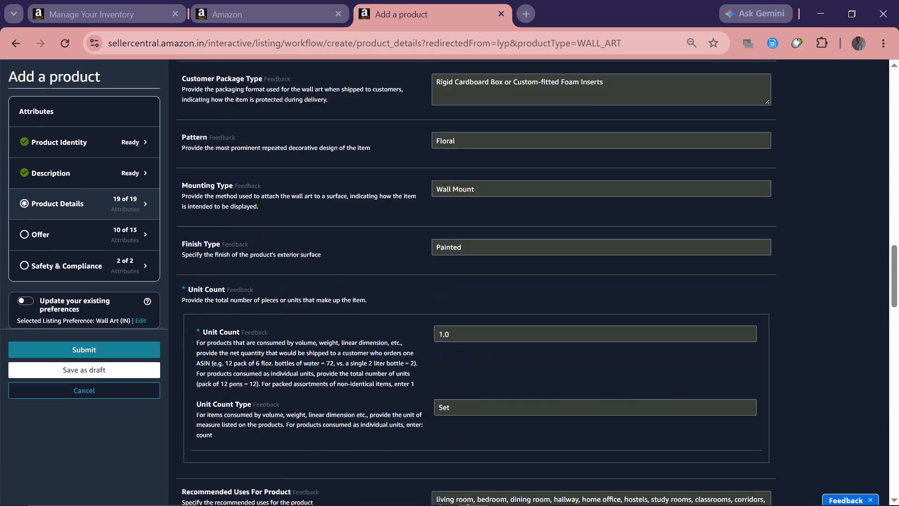
pyautogui.scroll(-18, 420, 393)
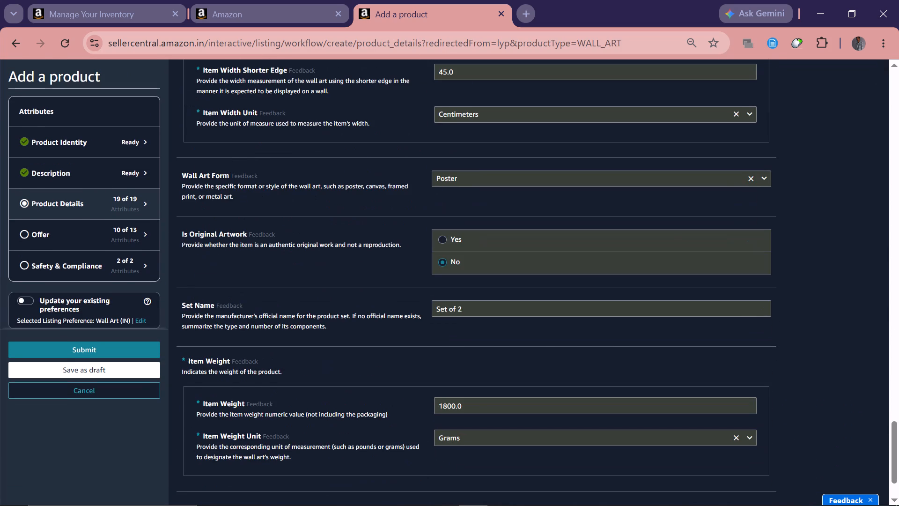
pyautogui.click(471, 439)
# Choose merchant-fulfilled shipping (Self Ship or Easy Ship) for the offer and set the quantity to 999.
pyautogui.scroll(-1, 412, 414)
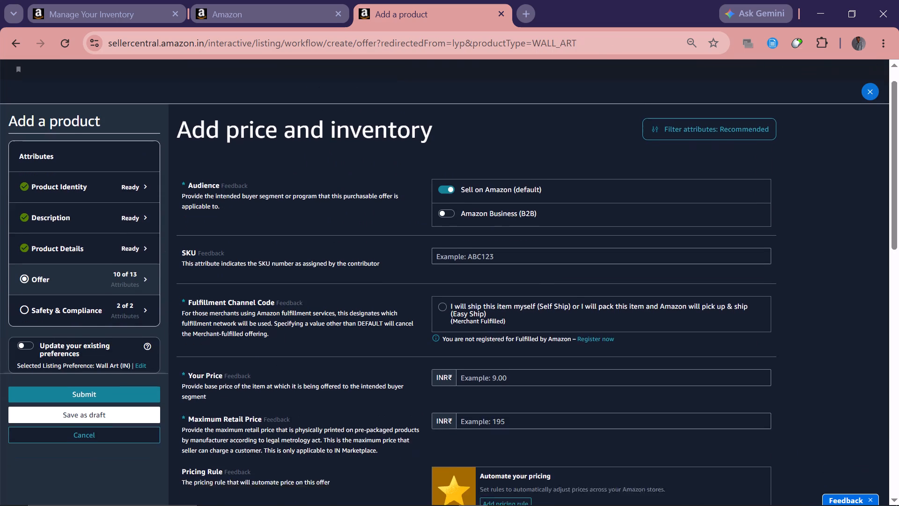
pyautogui.scroll(-1, 412, 414)
pyautogui.click(442, 281)
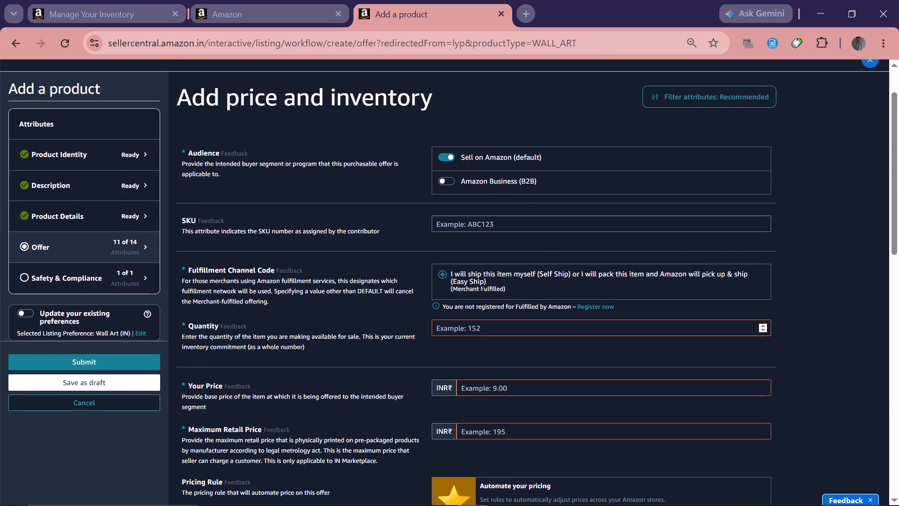
pyautogui.click(509, 323)
pyautogui.click(509, 323)
pyautogui.write('999')
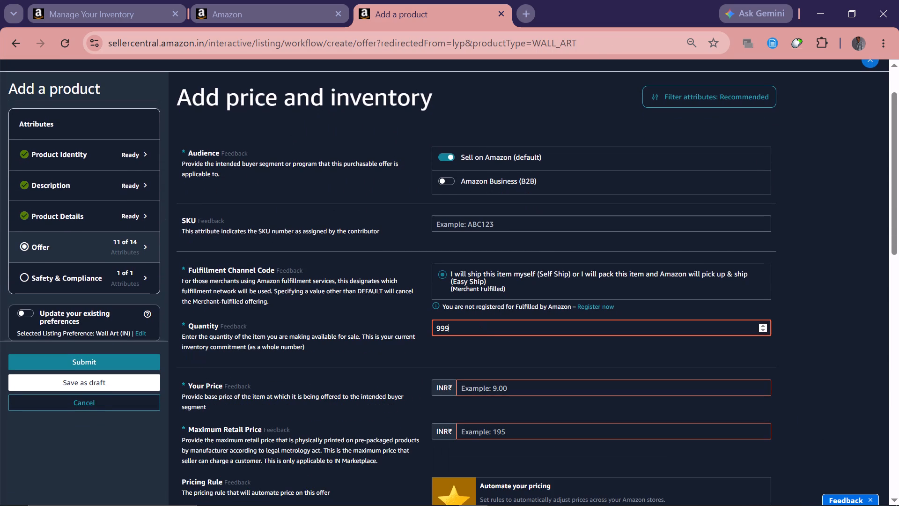
# Set Your Price to INR 499.00 and the Maximum Retail Price to INR 999.00.
pyautogui.click(529, 387)
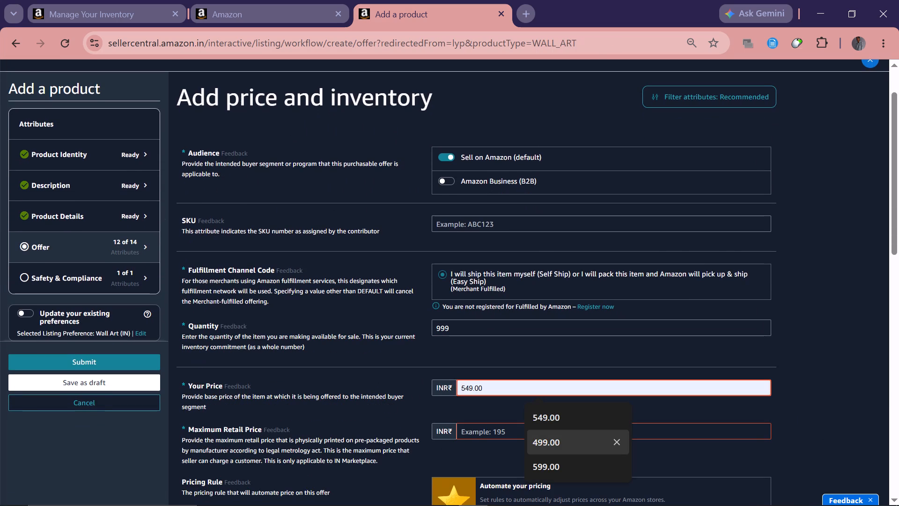
pyautogui.click(544, 451)
pyautogui.moveTo(516, 423); pyautogui.dragTo(509, 431)
pyautogui.click(509, 431)
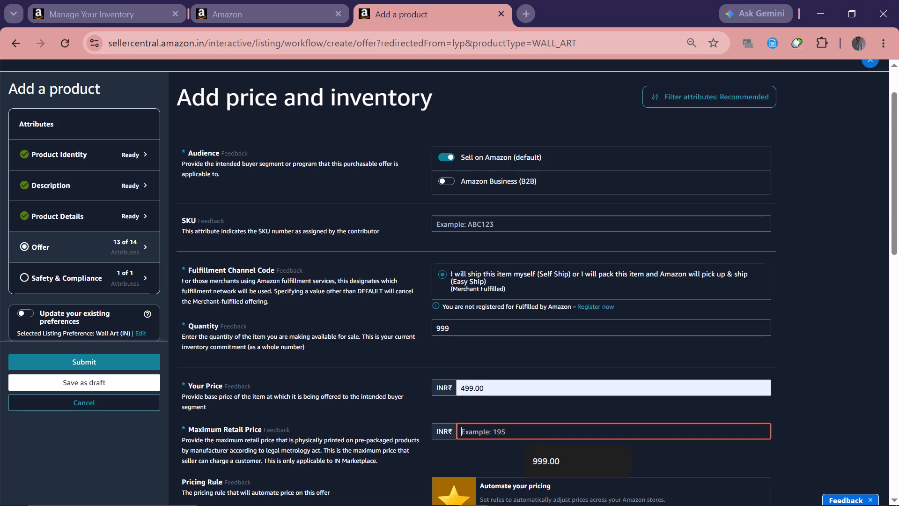
pyautogui.click(542, 457)
# Review the prefilled condition, package dimensions and package weight, and continue to Safety & Compliance.
pyautogui.scroll(-2, 523, 458)
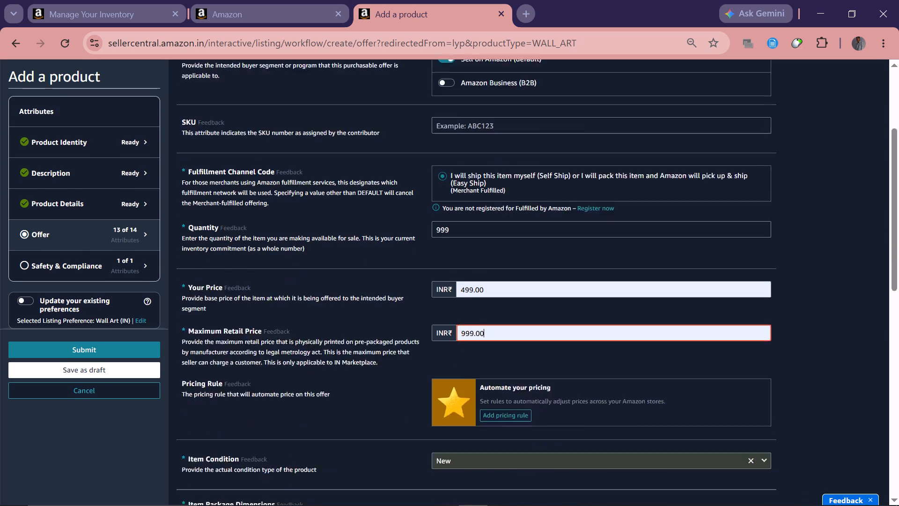
pyautogui.scroll(-1, 523, 458)
pyautogui.scroll(-3, 493, 376)
pyautogui.scroll(-3, 535, 347)
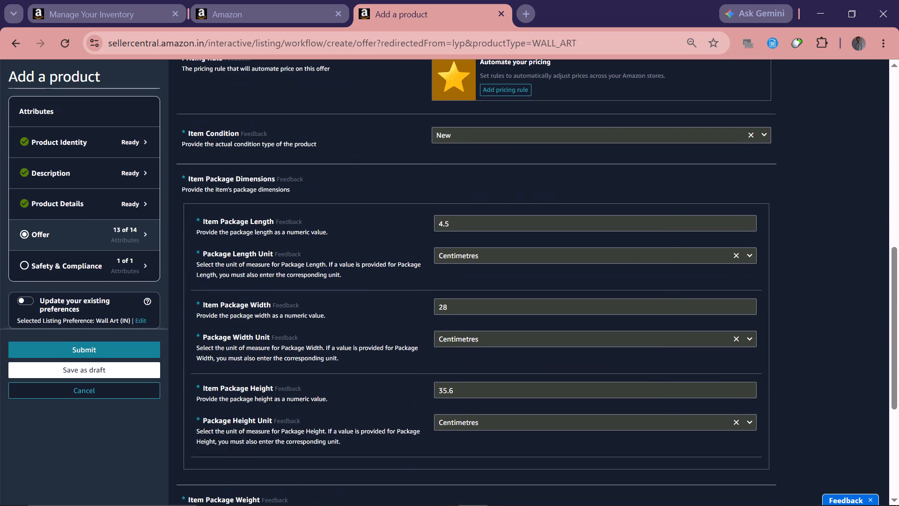
pyautogui.scroll(-3, 467, 455)
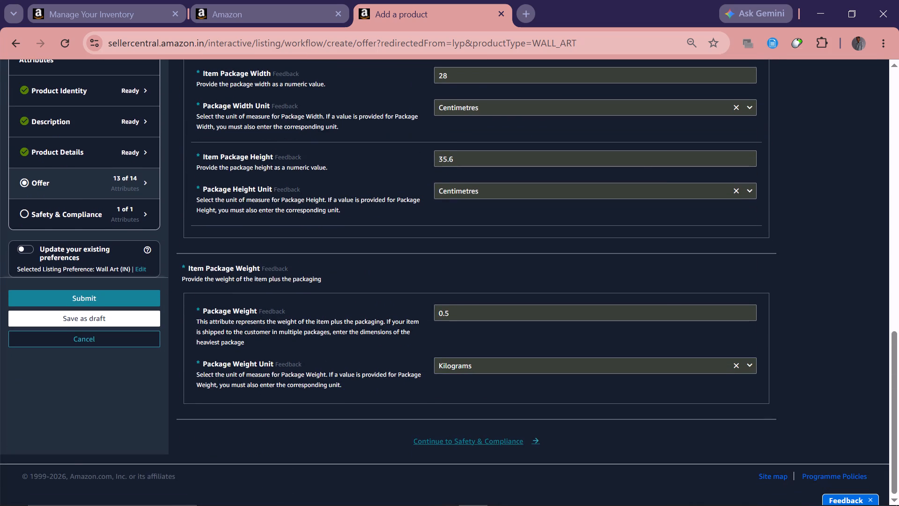
pyautogui.click(465, 445)
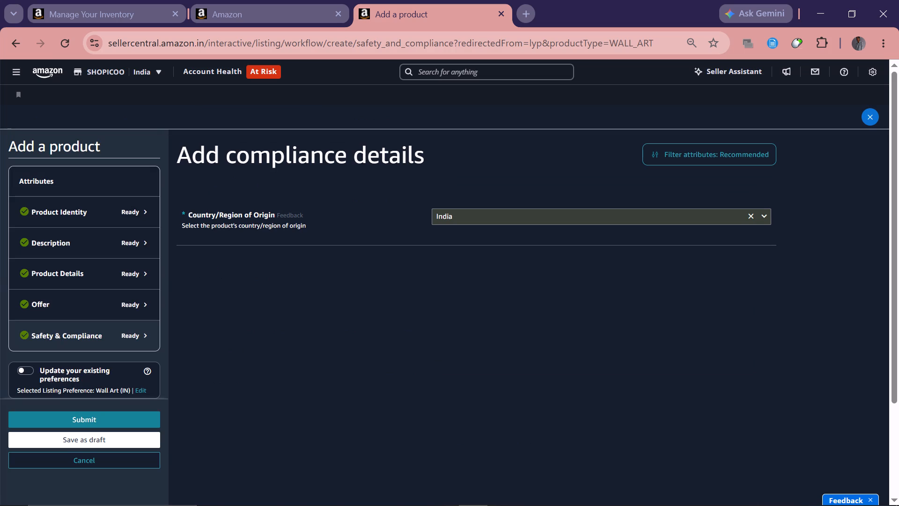
# Submit the finished wall art listing and copy it to start the next one.
pyautogui.click(112, 426)
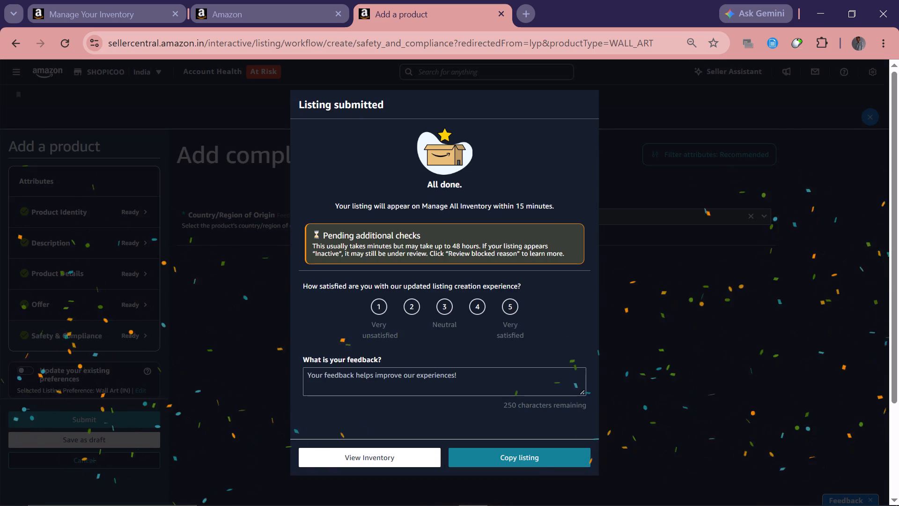
pyautogui.click(480, 451)
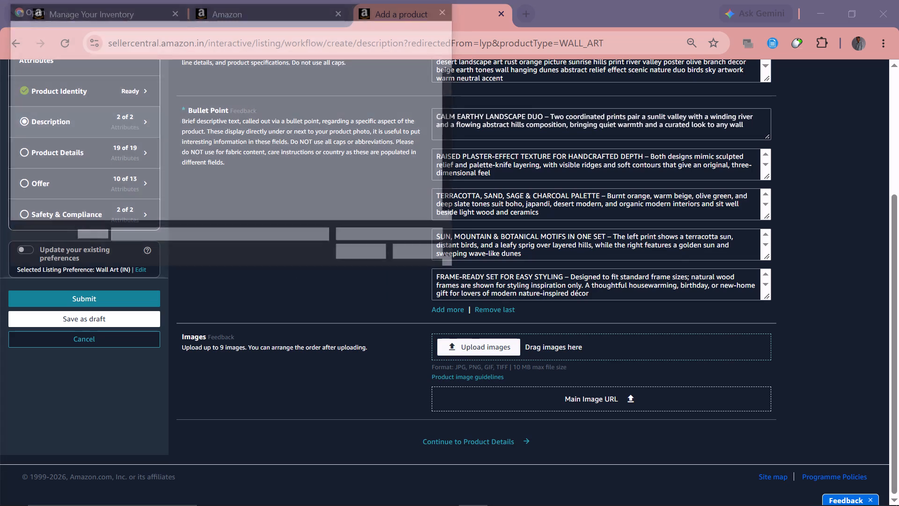
pyautogui.moveTo(397, 87); pyautogui.dragTo(466, 333)
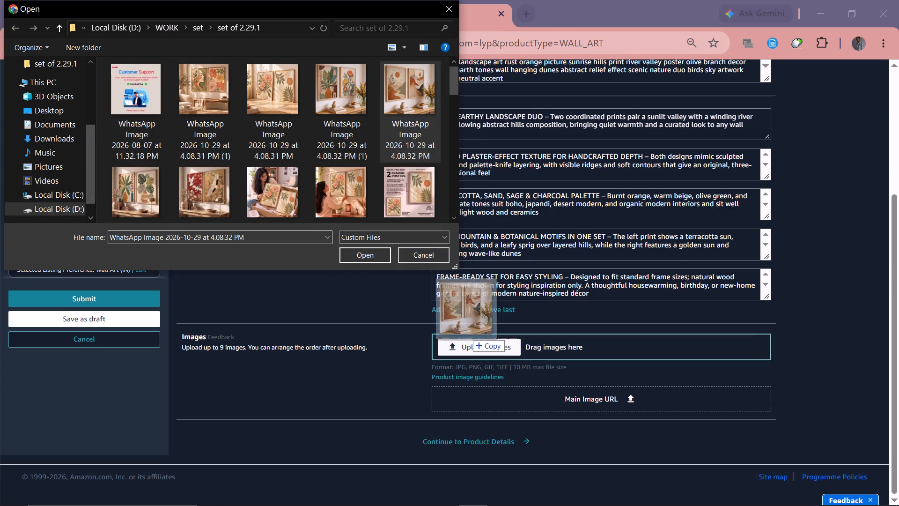
pyautogui.moveTo(466, 333); pyautogui.dragTo(465, 340)
pyautogui.scroll(-3, 391, 170)
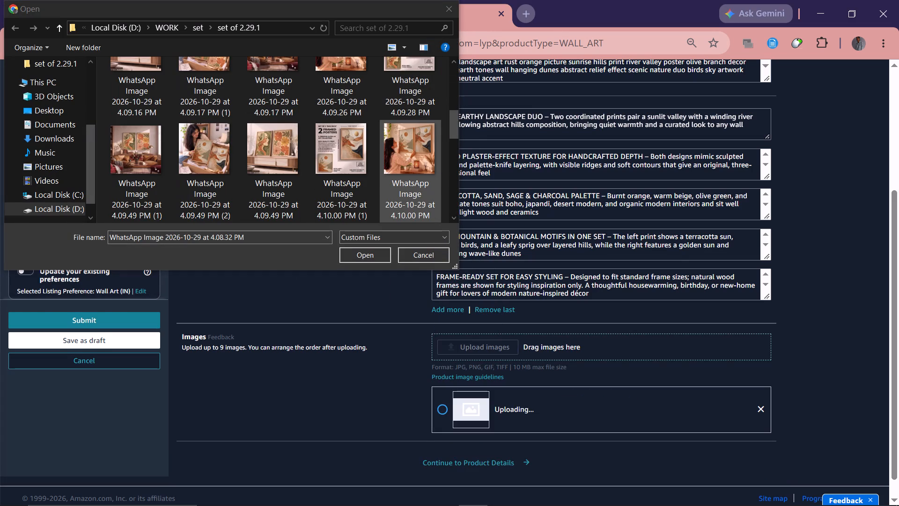
pyautogui.moveTo(209, 159); pyautogui.dragTo(479, 347)
pyautogui.click(420, 138)
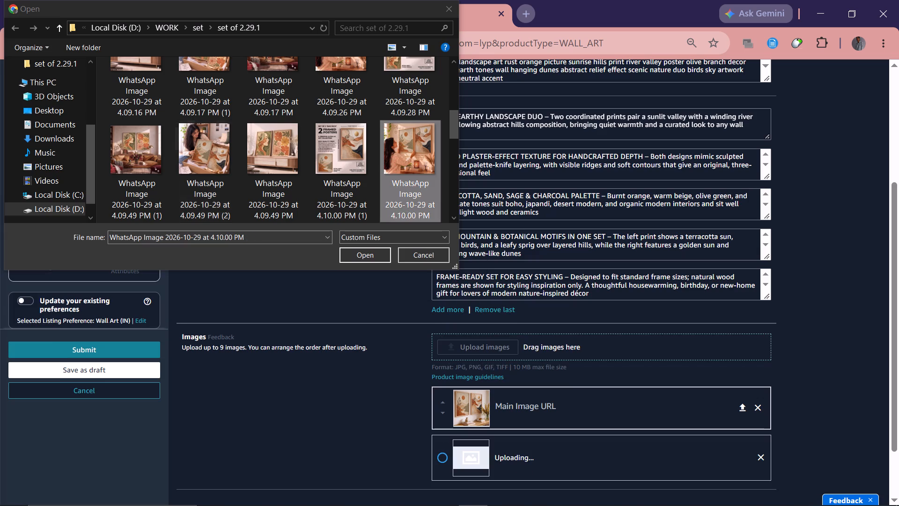
pyautogui.moveTo(420, 138); pyautogui.dragTo(454, 347)
pyautogui.scroll(-1, 454, 347)
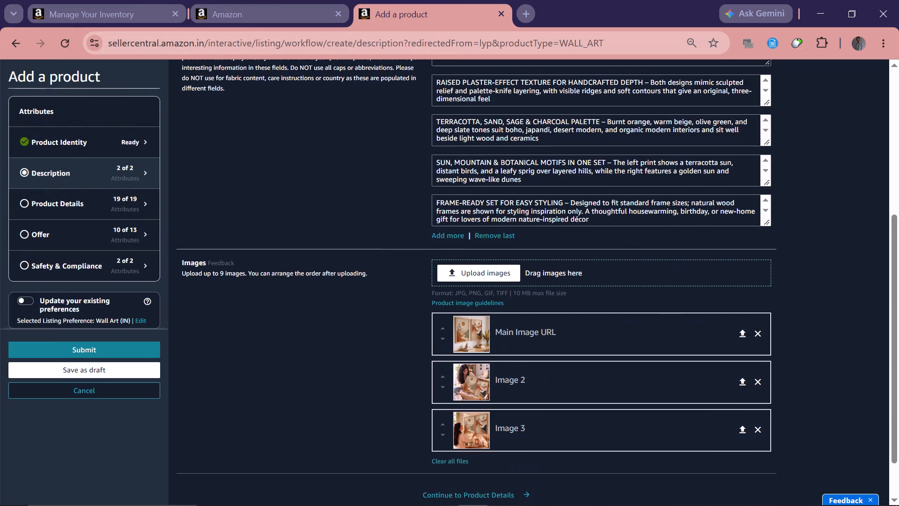
# Add five more images: the set's two living-room scenes, the A4 size image, the 2 framed posters infographic and the Customer Support image.
pyautogui.click(453, 274)
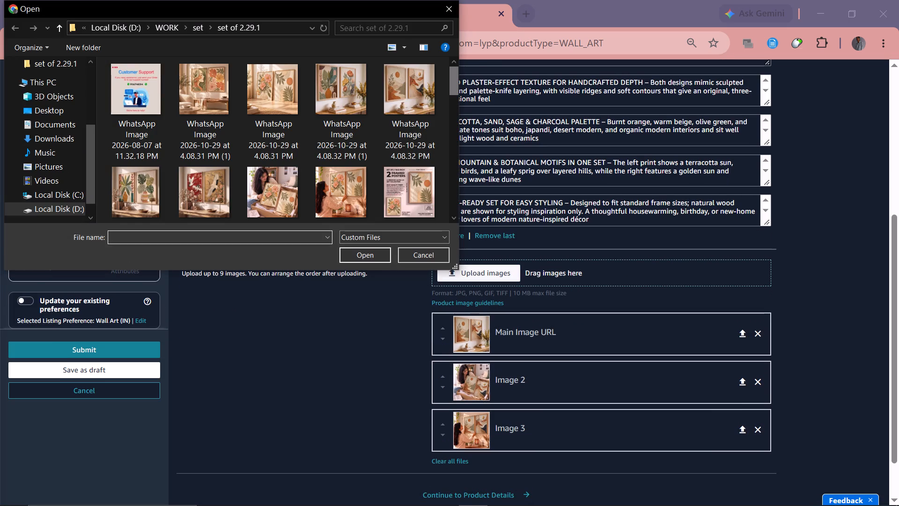
pyautogui.moveTo(455, 84); pyautogui.dragTo(464, 136)
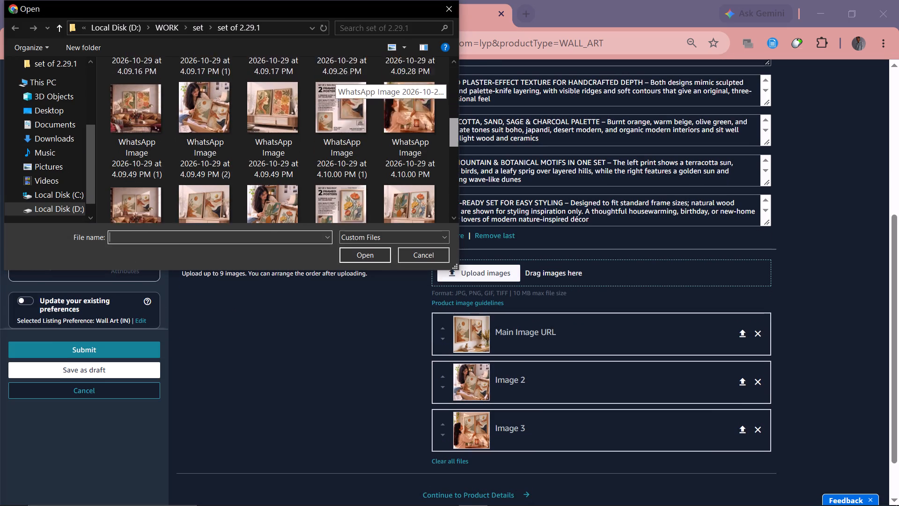
pyautogui.moveTo(464, 136); pyautogui.dragTo(464, 141)
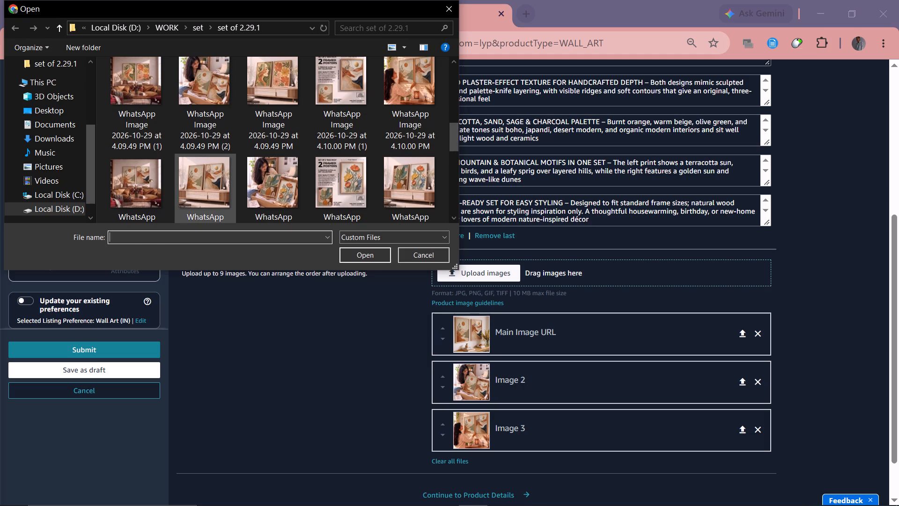
pyautogui.moveTo(213, 181); pyautogui.dragTo(477, 272)
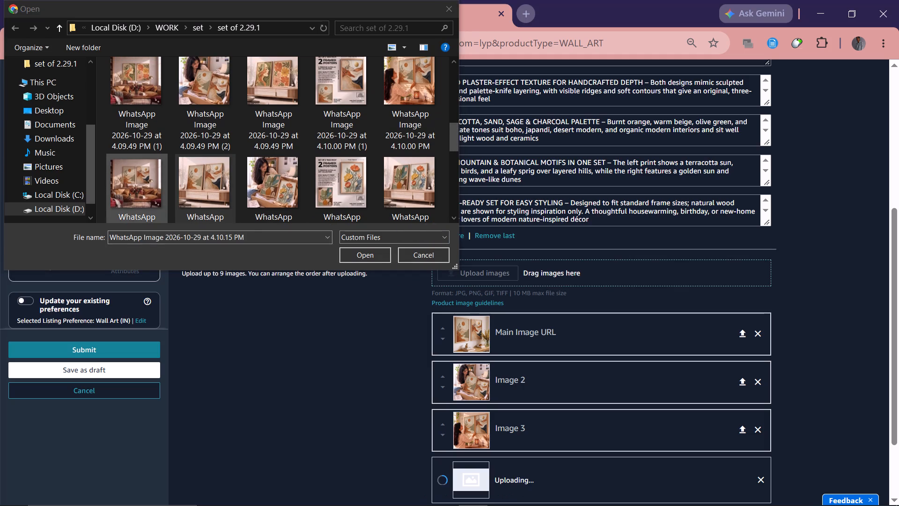
pyautogui.moveTo(146, 196); pyautogui.dragTo(490, 271)
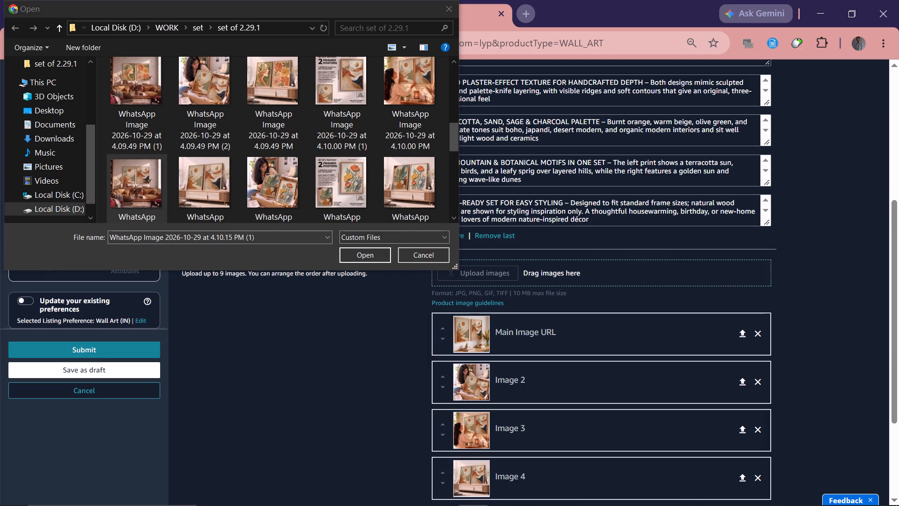
pyautogui.scroll(-4, 386, 194)
pyautogui.moveTo(266, 154); pyautogui.dragTo(493, 269)
pyautogui.scroll(2, 363, 201)
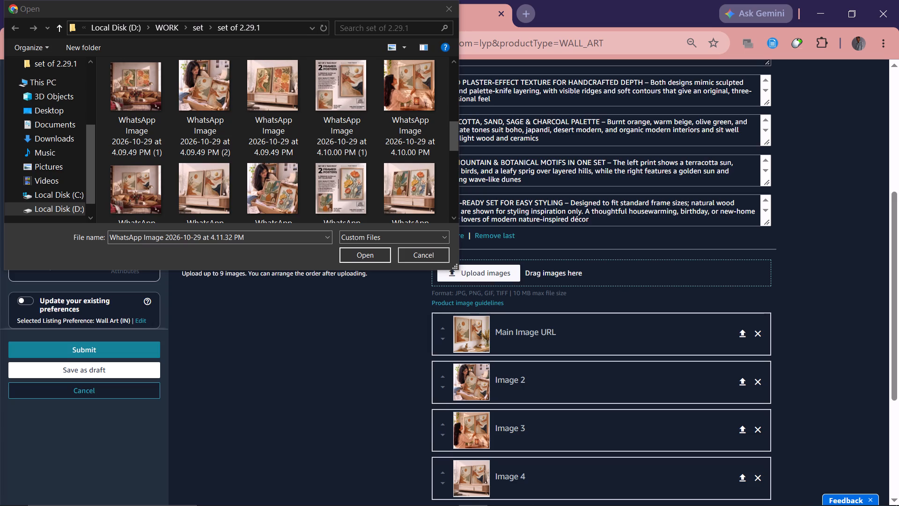
pyautogui.moveTo(342, 87); pyautogui.dragTo(484, 275)
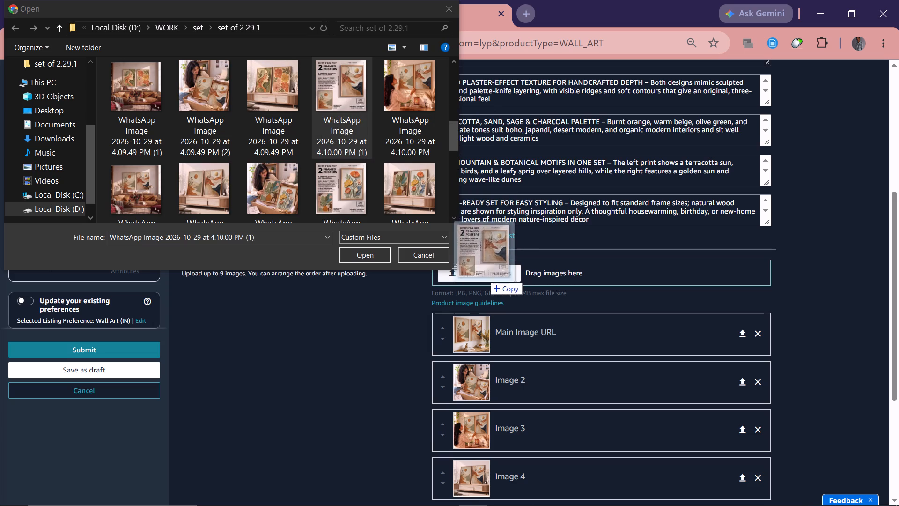
pyautogui.moveTo(484, 275); pyautogui.dragTo(485, 272)
pyautogui.scroll(5, 339, 161)
pyautogui.moveTo(132, 73); pyautogui.dragTo(312, 137)
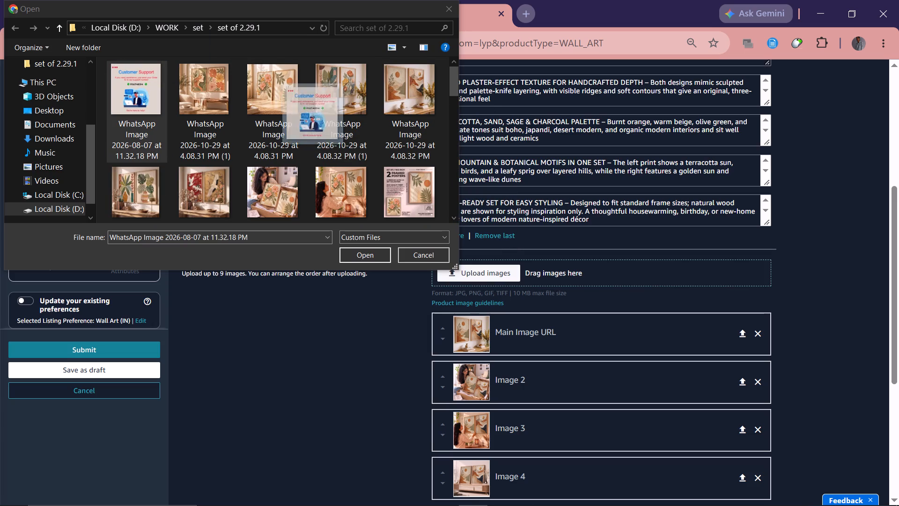
pyautogui.moveTo(312, 137); pyautogui.dragTo(356, 255)
pyautogui.click(356, 255)
pyautogui.scroll(-5, 425, 372)
# Continue to Product Details, check the prefilled attributes down to Item Weight, and proceed to the Offer section.
pyautogui.click(481, 448)
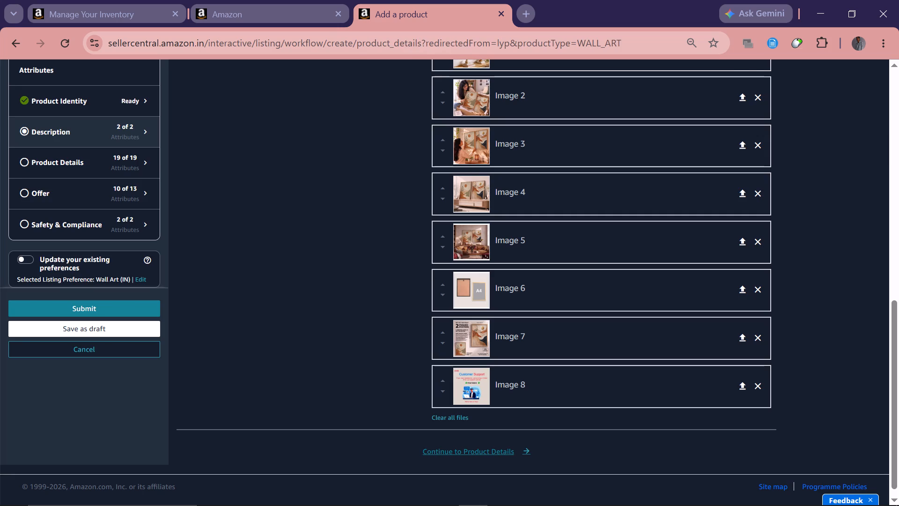
pyautogui.scroll(-12, 427, 354)
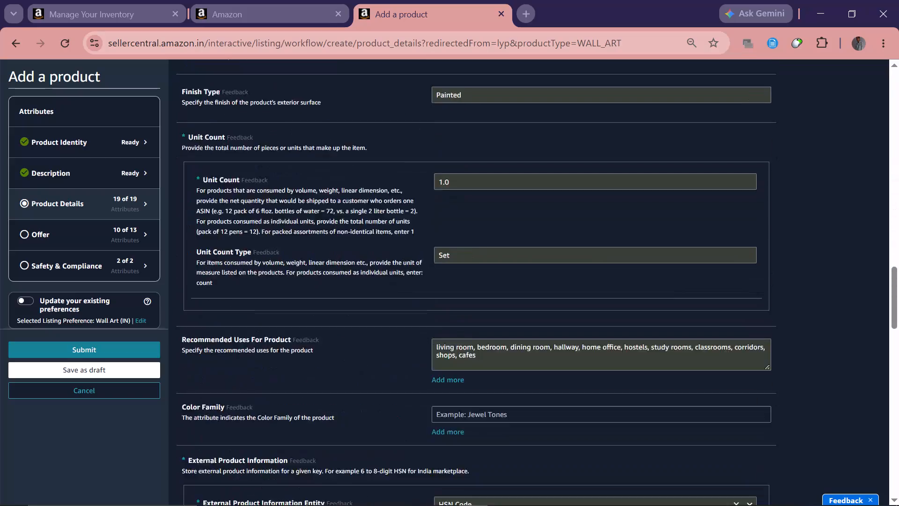
pyautogui.scroll(-8, 427, 354)
pyautogui.scroll(-11, 405, 428)
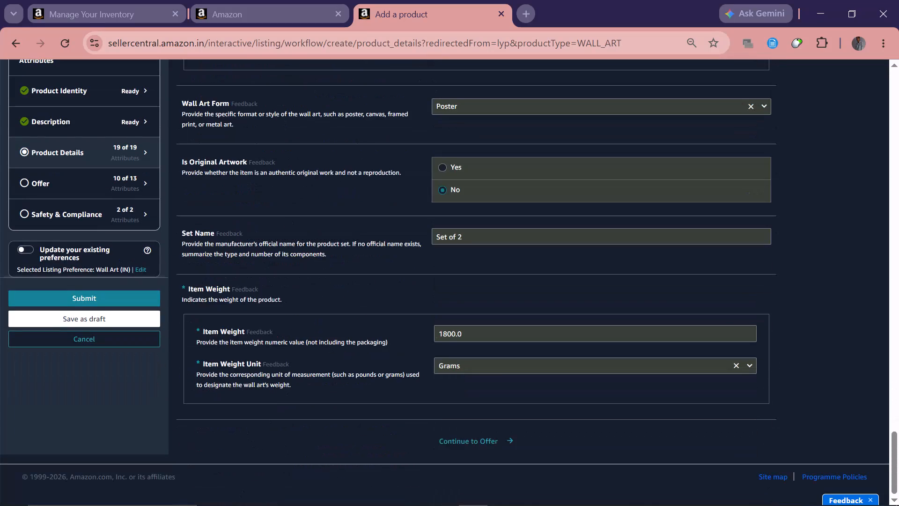
pyautogui.click(472, 439)
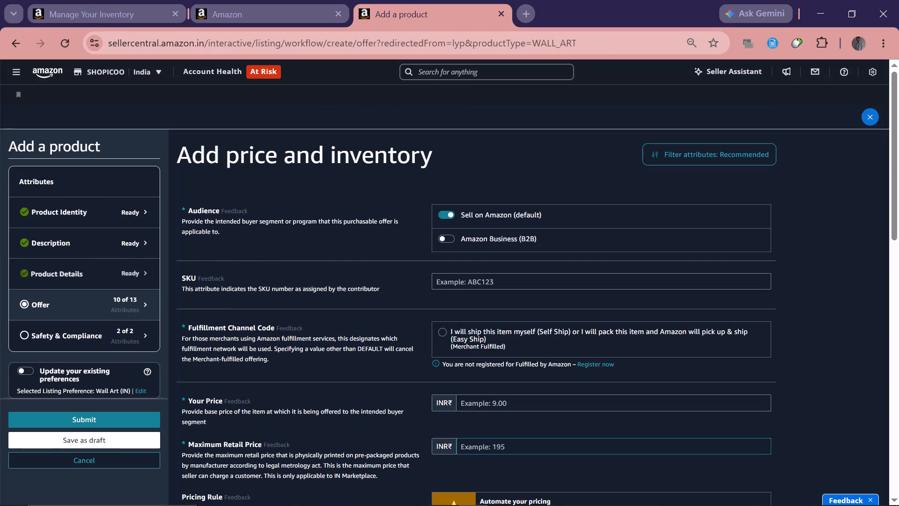
# Choose the merchant-fulfilled Self Ship or Easy Ship channel and set the quantity to 999.
pyautogui.scroll(-2, 390, 405)
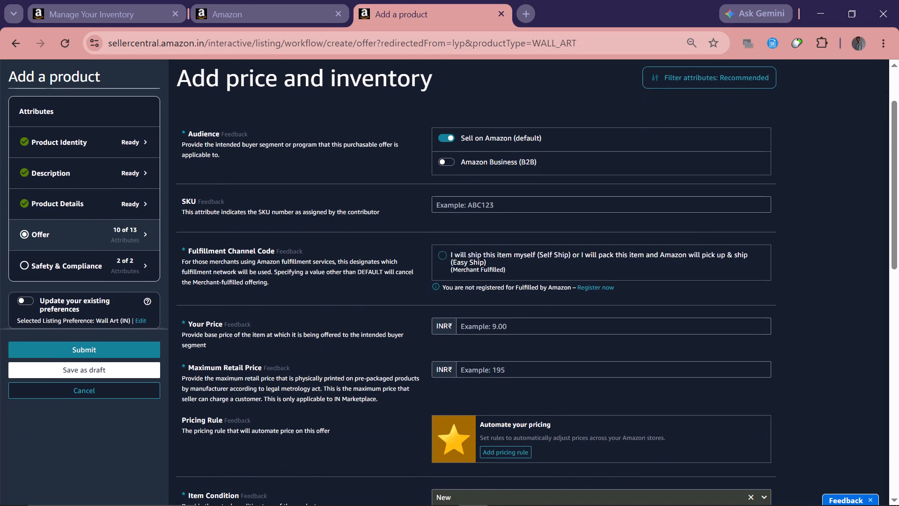
pyautogui.click(445, 254)
pyautogui.click(564, 304)
pyautogui.write('999')
# Set Your Price to INR 499.00 and the Maximum Retail Price to INR 999.00.
pyautogui.click(529, 359)
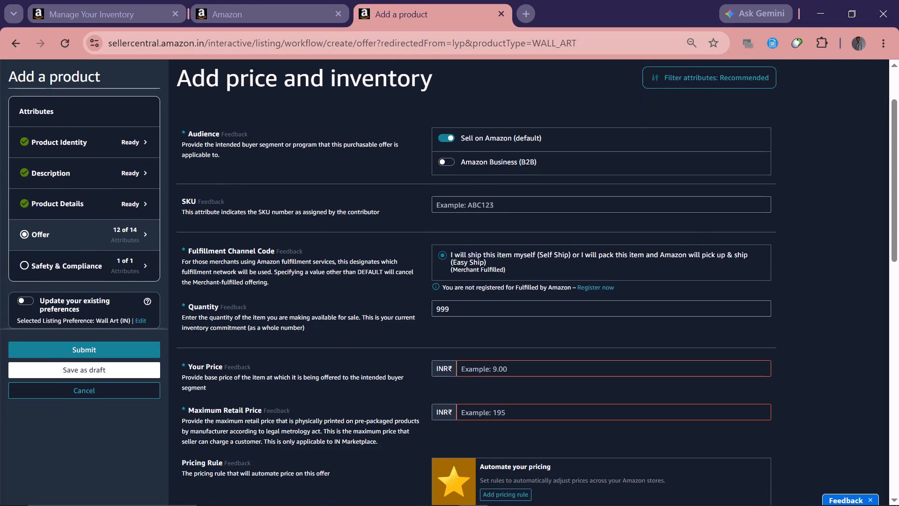
pyautogui.click(521, 373)
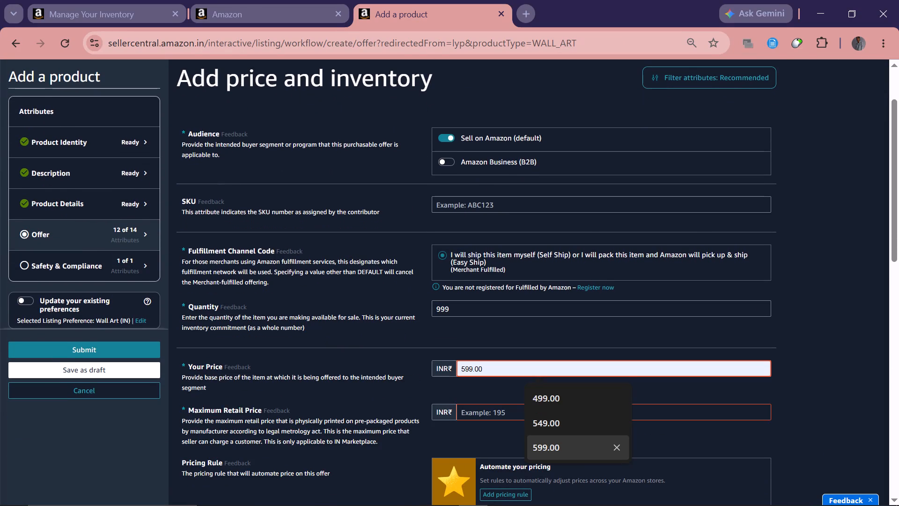
pyautogui.click(556, 410)
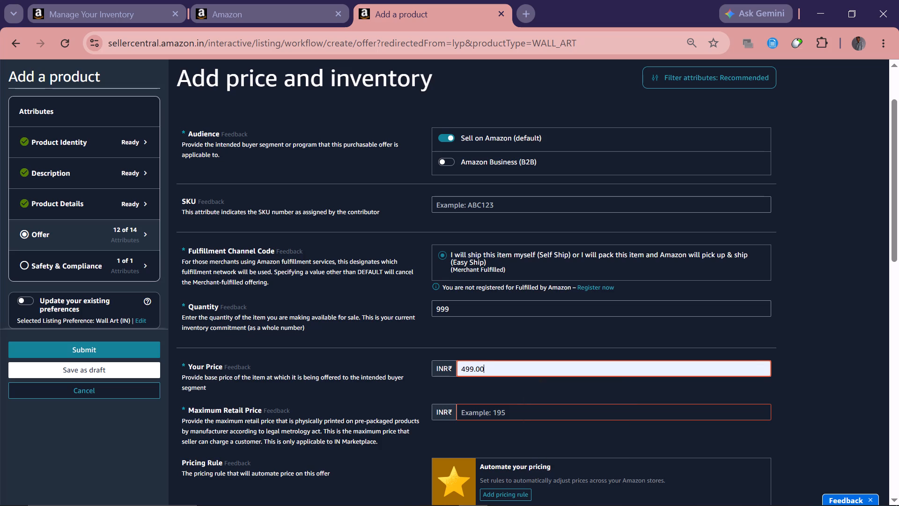
pyautogui.click(522, 413)
pyautogui.click(550, 446)
# Continue past the prefilled package details to Safety & Compliance and submit the landscape set listing.
pyautogui.scroll(-2, 479, 422)
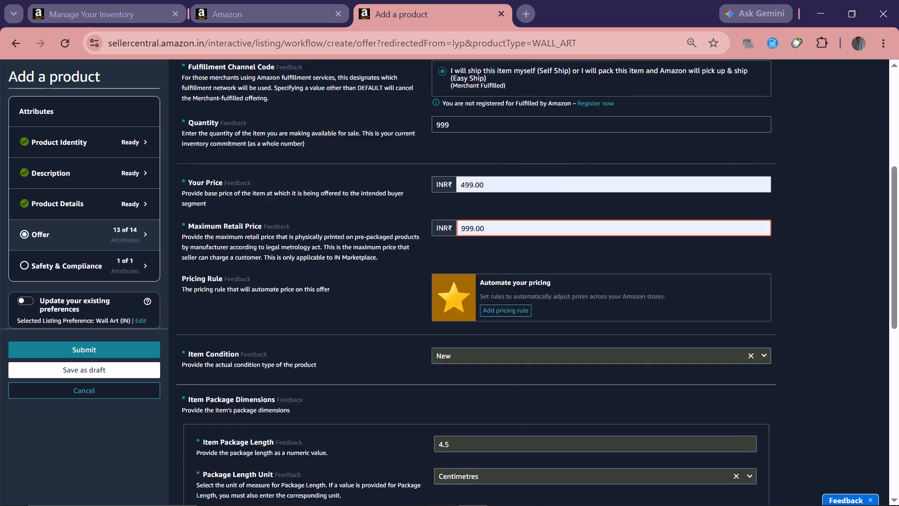
pyautogui.scroll(-4, 479, 422)
pyautogui.scroll(-4, 449, 363)
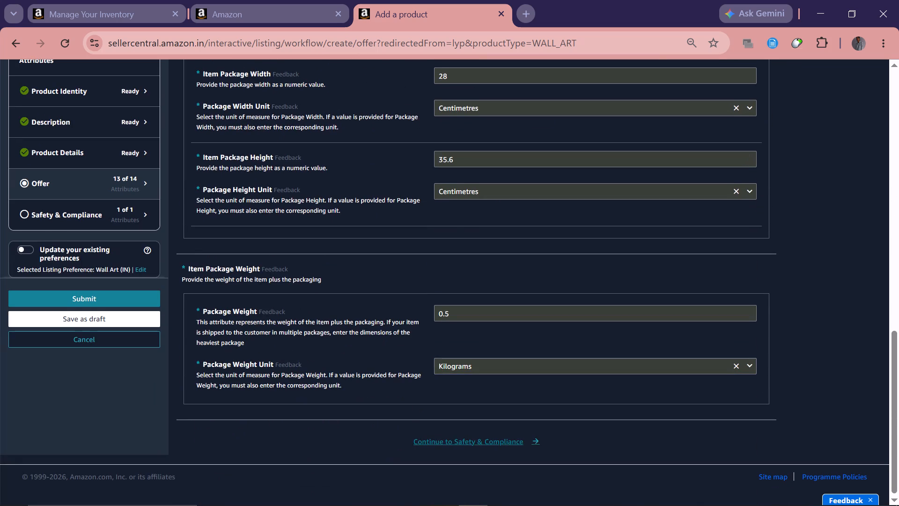
pyautogui.moveTo(464, 450); pyautogui.dragTo(472, 442)
pyautogui.click(472, 442)
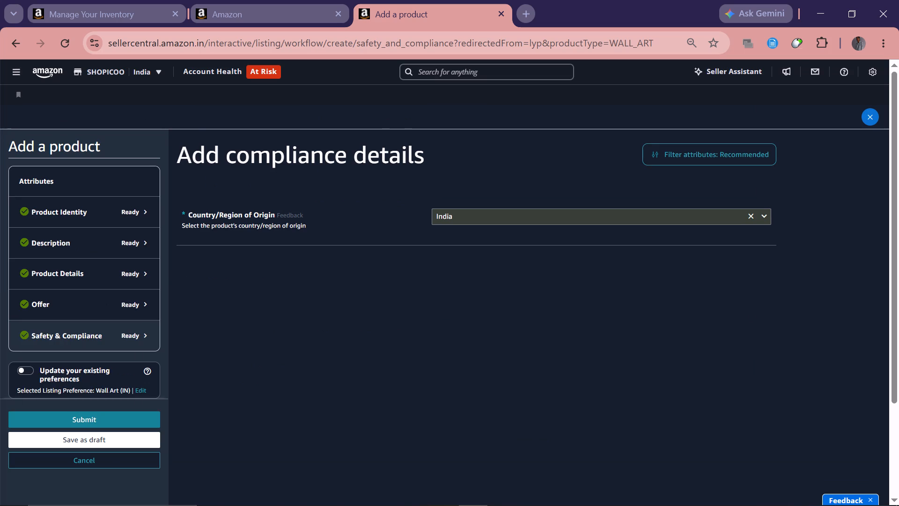
pyautogui.click(127, 425)
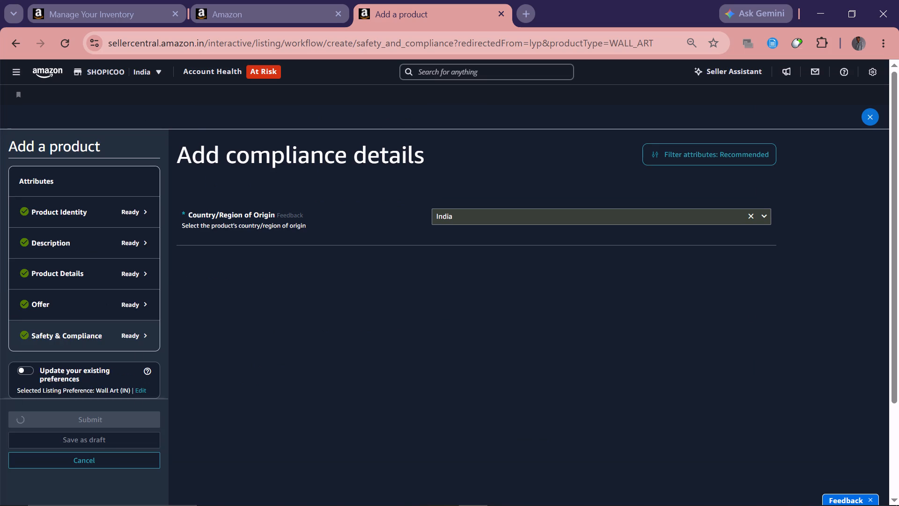
# Start a new Wall Art listing copied from the submitted landscape set.
pyautogui.doubleClick(522, 467)
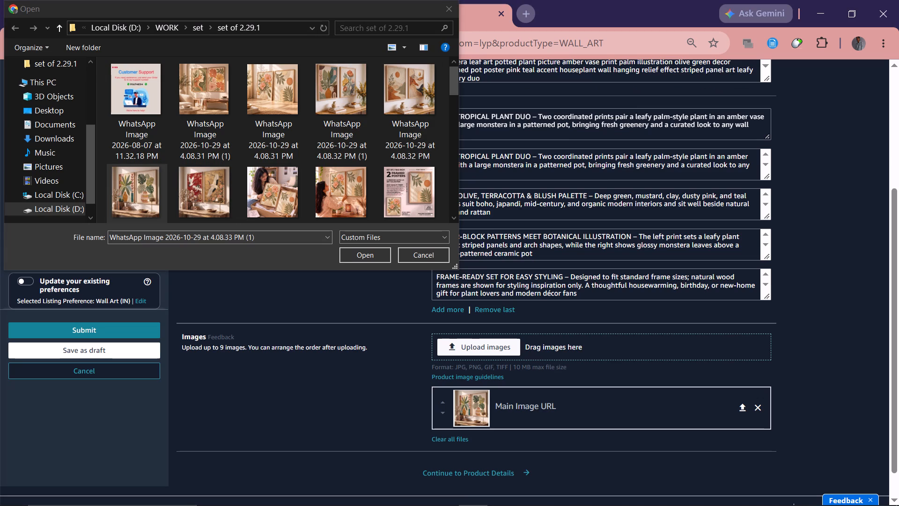
pyautogui.moveTo(452, 83); pyautogui.dragTo(458, 176)
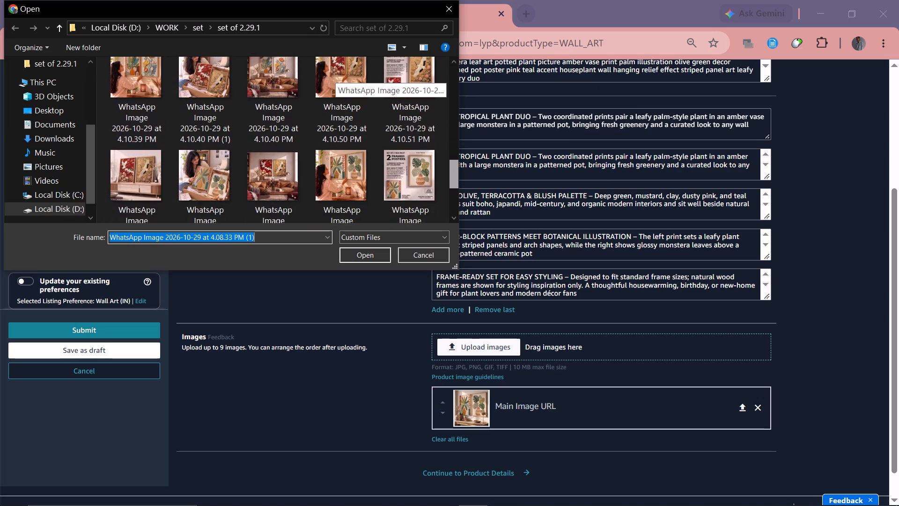
pyautogui.moveTo(458, 176); pyautogui.dragTo(457, 176)
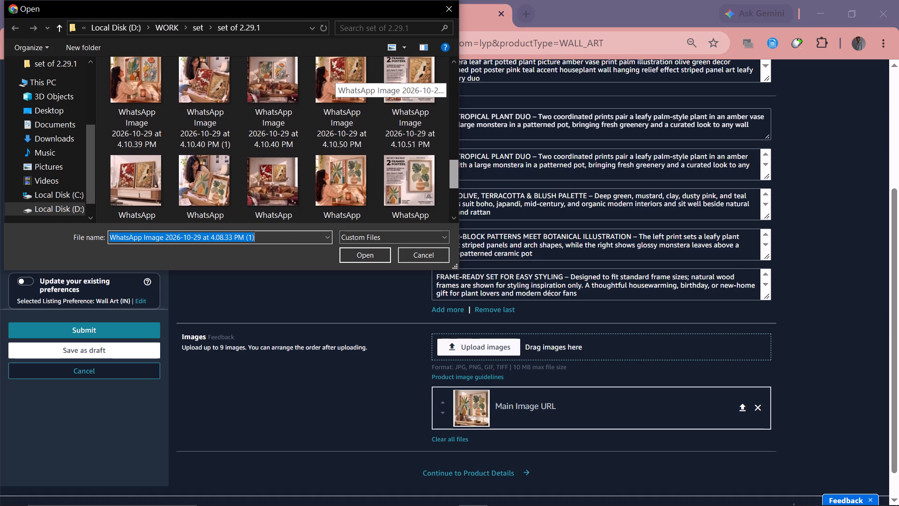
pyautogui.moveTo(457, 176); pyautogui.dragTo(457, 193)
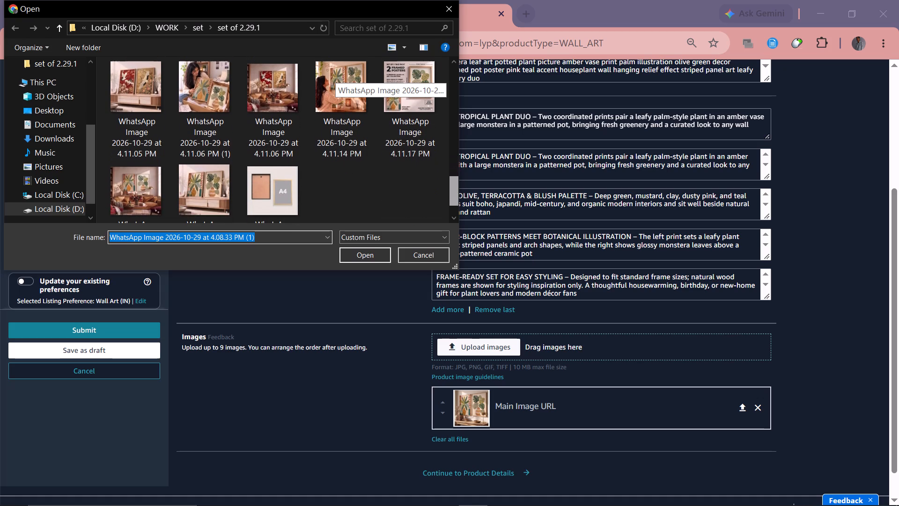
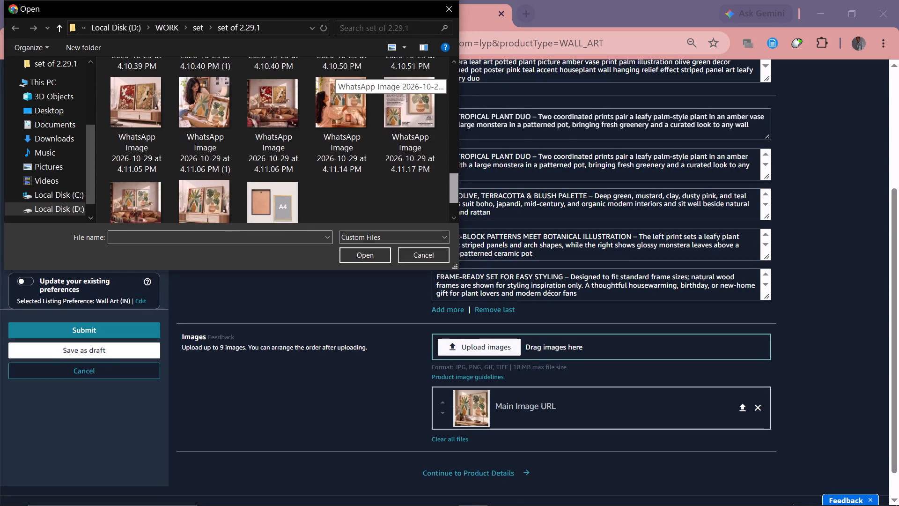
# Upload WhatsApp Images 2026-10-29 at 4.11.14 PM and 4.11.06 PM (1), plus the folder's last three files, as the Monstera set's additional images.
pyautogui.moveTo(455, 186); pyautogui.dragTo(456, 192)
pyautogui.moveTo(340, 77); pyautogui.dragTo(483, 303)
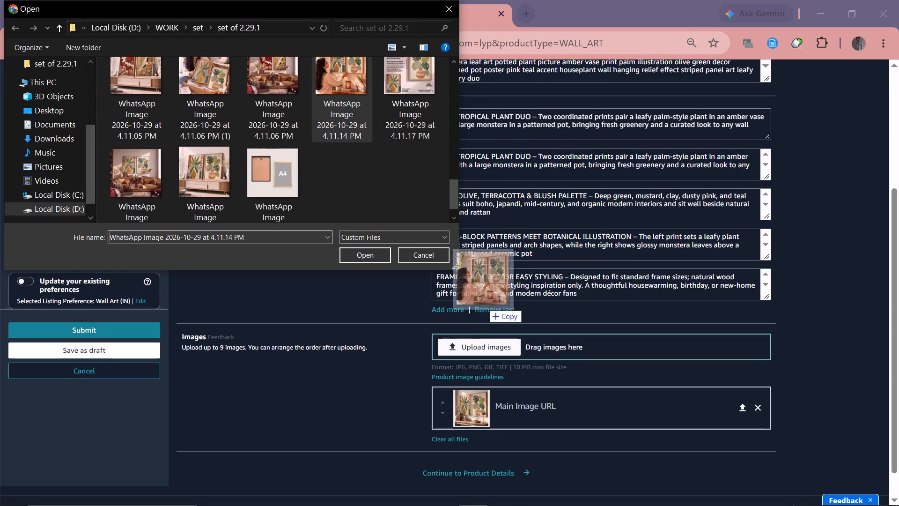
pyautogui.moveTo(483, 303); pyautogui.dragTo(468, 342)
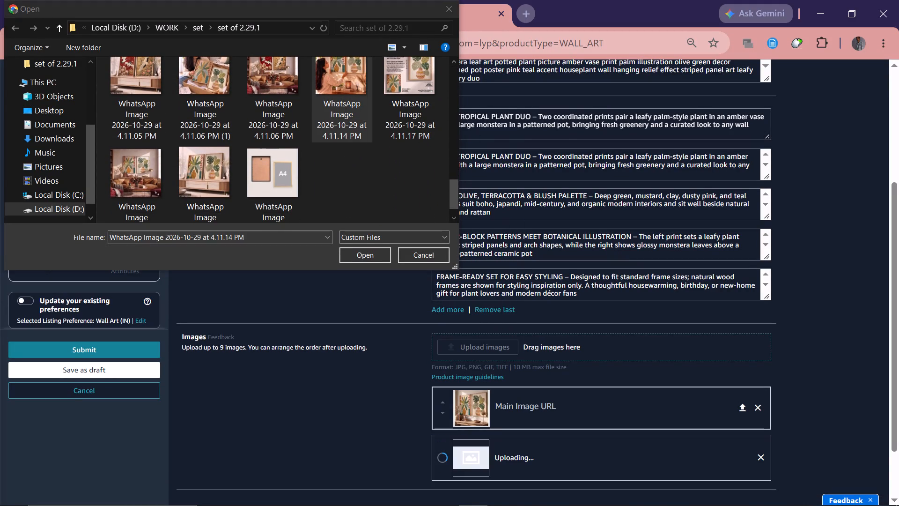
pyautogui.moveTo(211, 76); pyautogui.dragTo(468, 348)
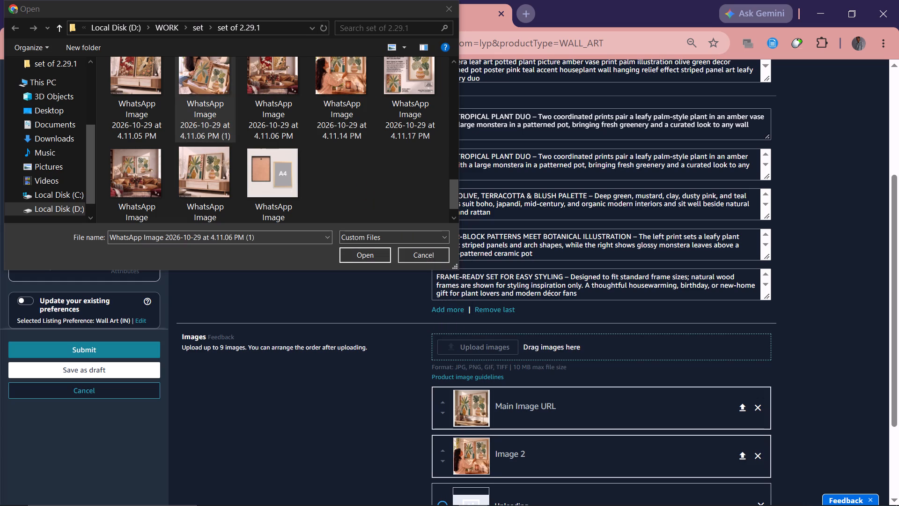
pyautogui.moveTo(150, 170); pyautogui.dragTo(294, 180)
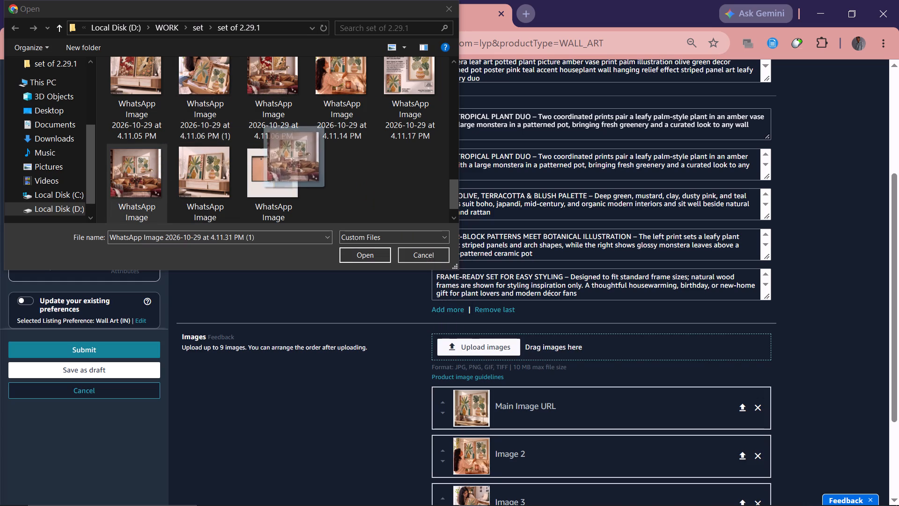
pyautogui.moveTo(294, 180); pyautogui.dragTo(147, 183)
pyautogui.moveTo(102, 207); pyautogui.dragTo(280, 217)
pyautogui.click(374, 253)
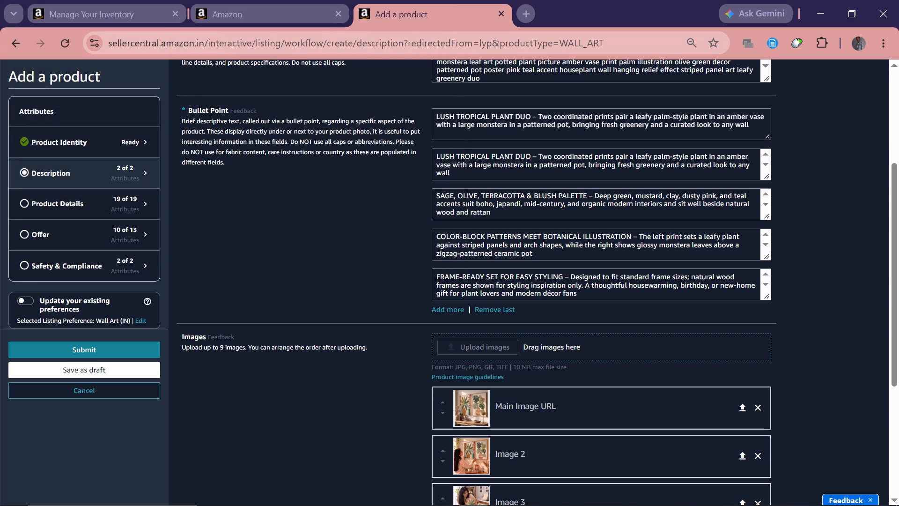
# Move the photo of the woman holding the Monstera prints up from Image 3 to Image 2.
pyautogui.scroll(-1, 722, 480)
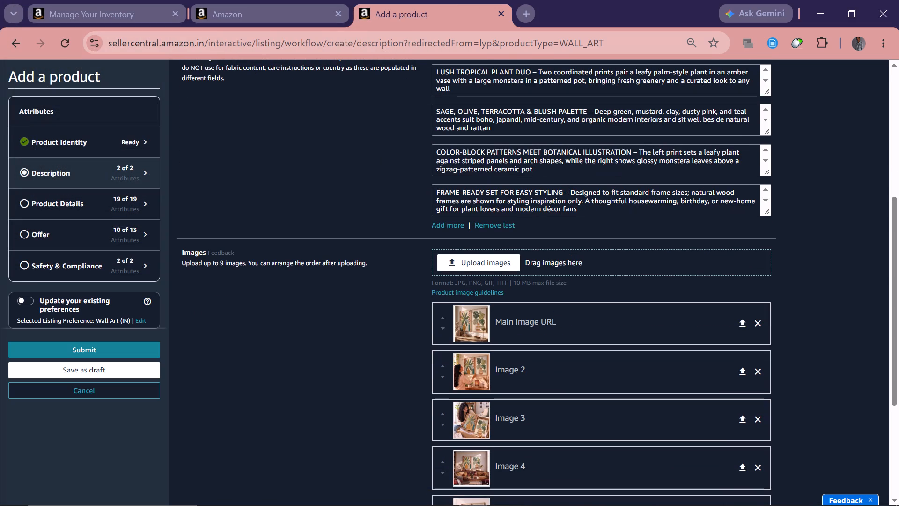
pyautogui.click(441, 411)
# Open the set of 2.29.1 folder for uploading more images to the Monstera listing.
pyautogui.click(473, 263)
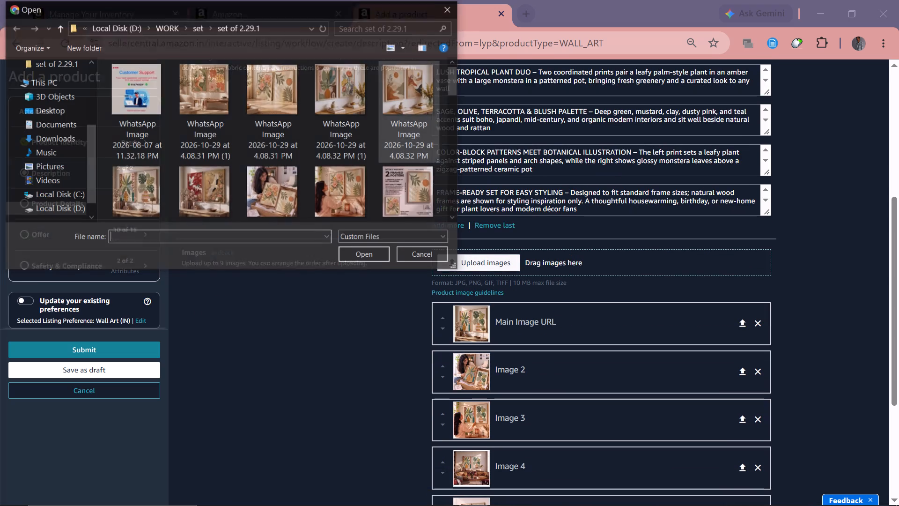
# Upload WhatsApp Image 2026-10-29 at 4.11.17 PM and the customer support image 2026-08-07 at 11.32.18 PM as the Monstera listing's additional images.
pyautogui.click(402, 194)
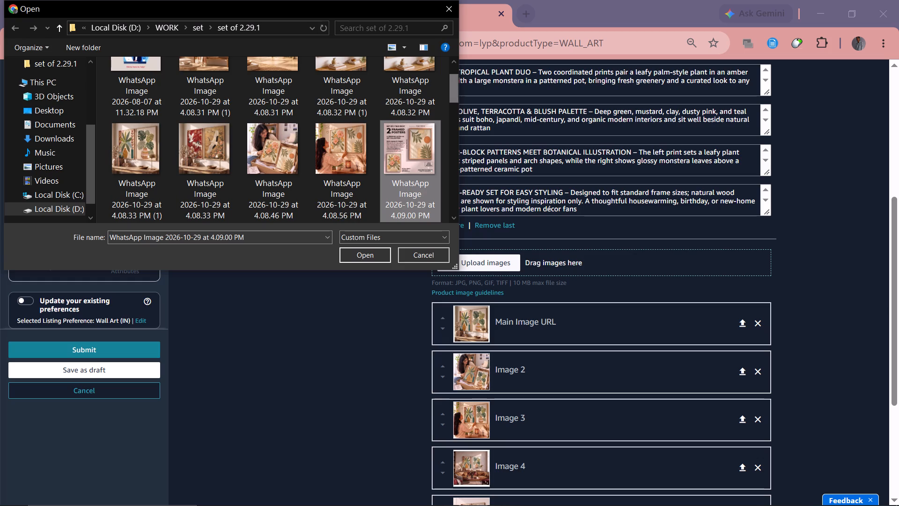
pyautogui.moveTo(454, 91); pyautogui.dragTo(465, 203)
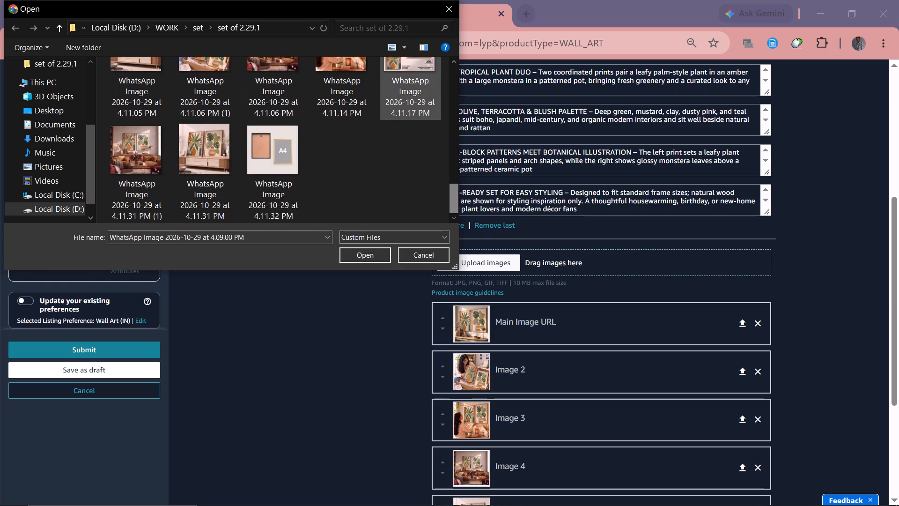
pyautogui.moveTo(409, 64); pyautogui.dragTo(489, 259)
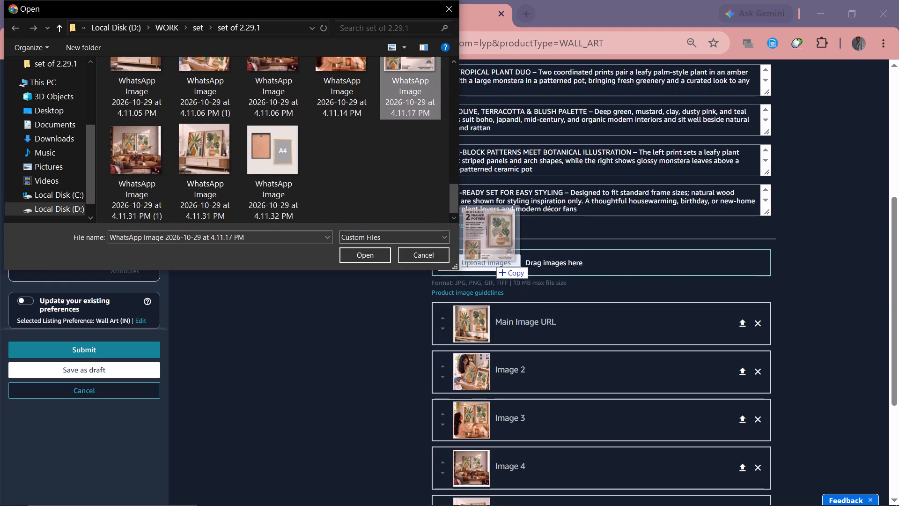
pyautogui.moveTo(489, 259); pyautogui.dragTo(489, 258)
pyautogui.scroll(4, 367, 157)
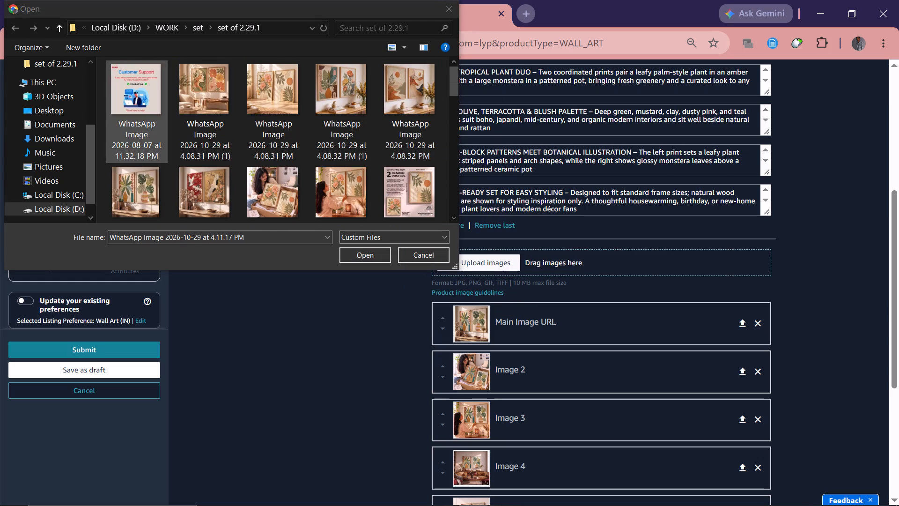
pyautogui.click(118, 93)
pyautogui.click(359, 252)
# Advance the Monstera listing past Description and Product Details to the Offer section, keeping the copied product details.
pyautogui.scroll(-1, 380, 333)
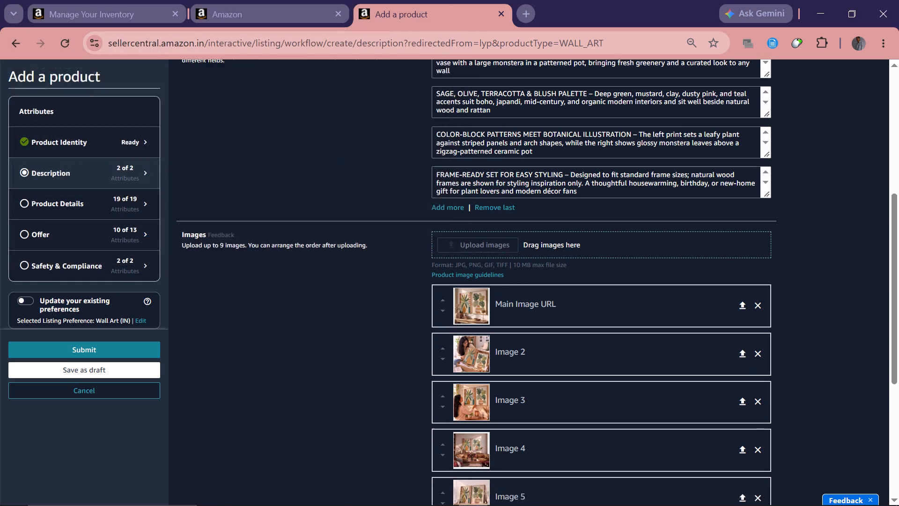
pyautogui.scroll(-6, 380, 333)
pyautogui.click(461, 439)
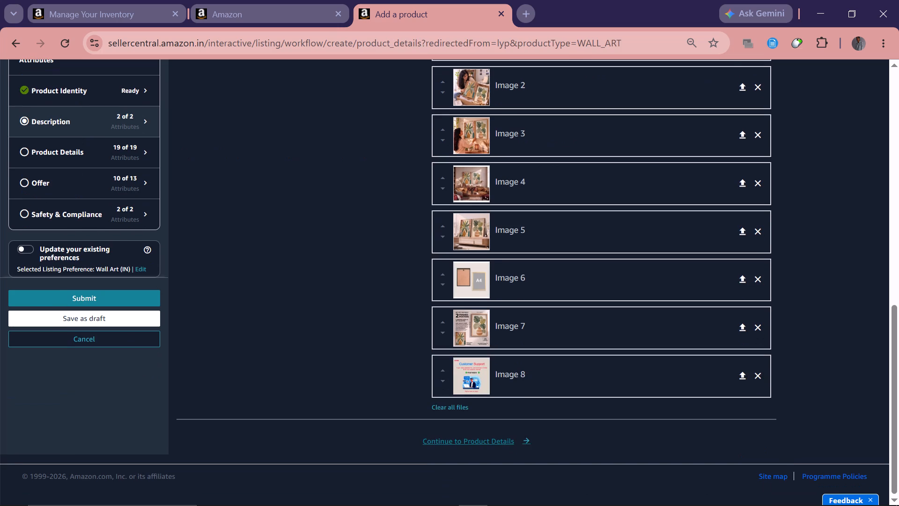
pyautogui.scroll(-14, 425, 407)
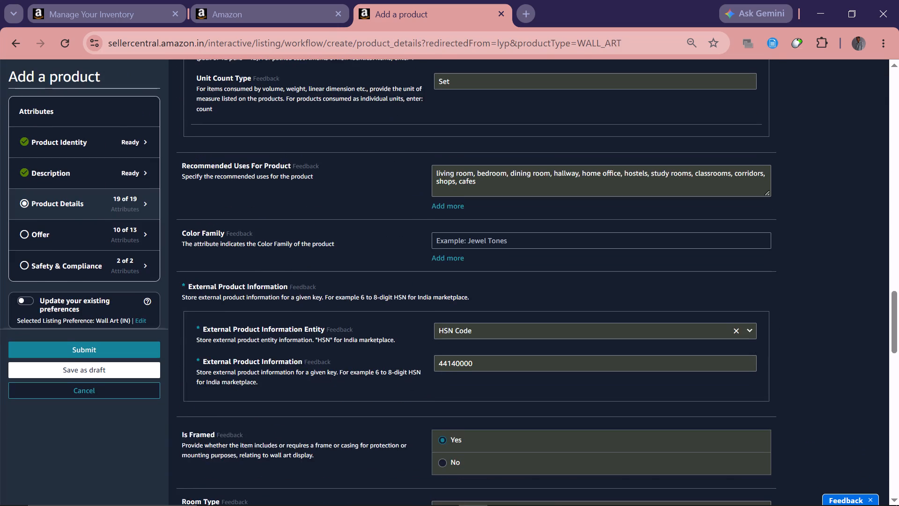
pyautogui.scroll(-6, 427, 445)
pyautogui.scroll(-6, 385, 474)
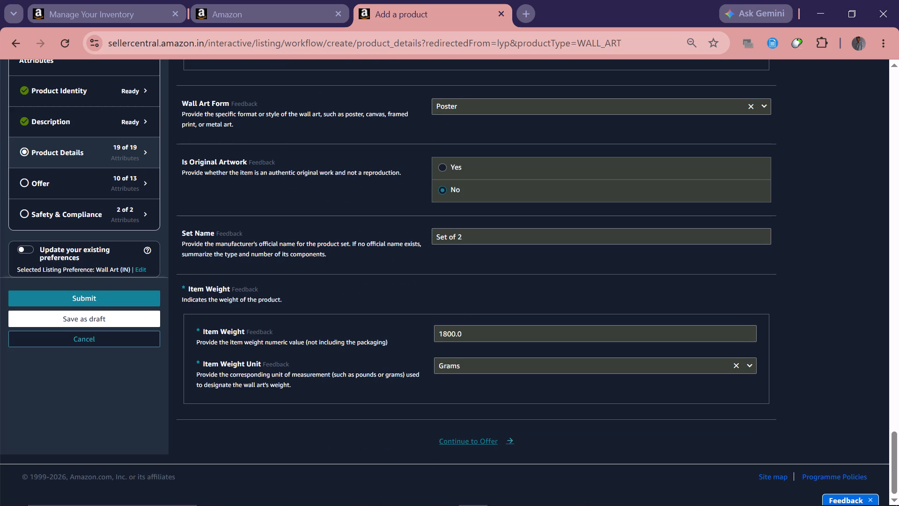
pyautogui.click(463, 439)
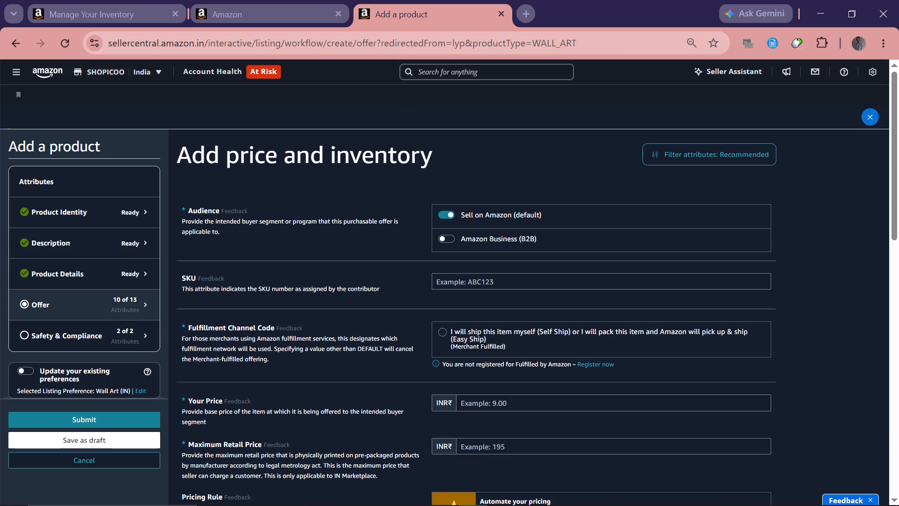
# Fill in the offer with merchant fulfilment, quantity 999, a price of INR 499.00 and the saved maximum retail price.
pyautogui.click(439, 329)
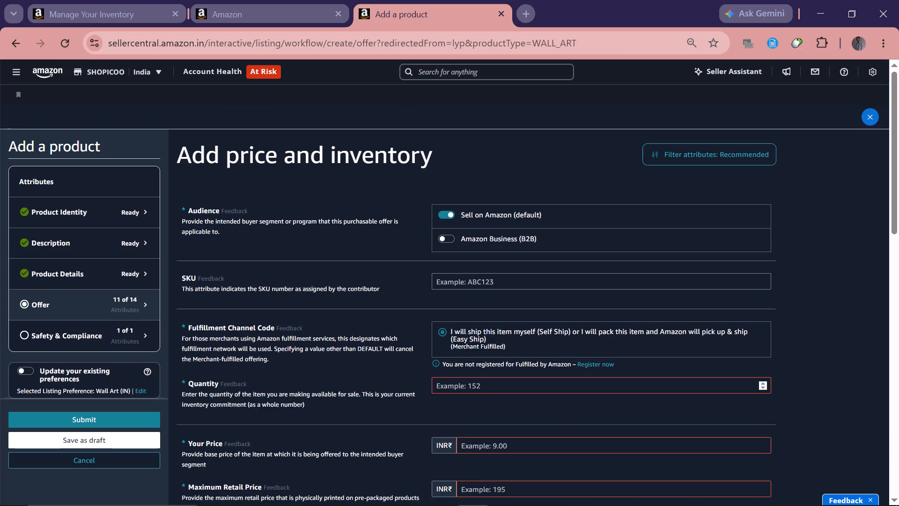
pyautogui.click(551, 385)
pyautogui.write('999')
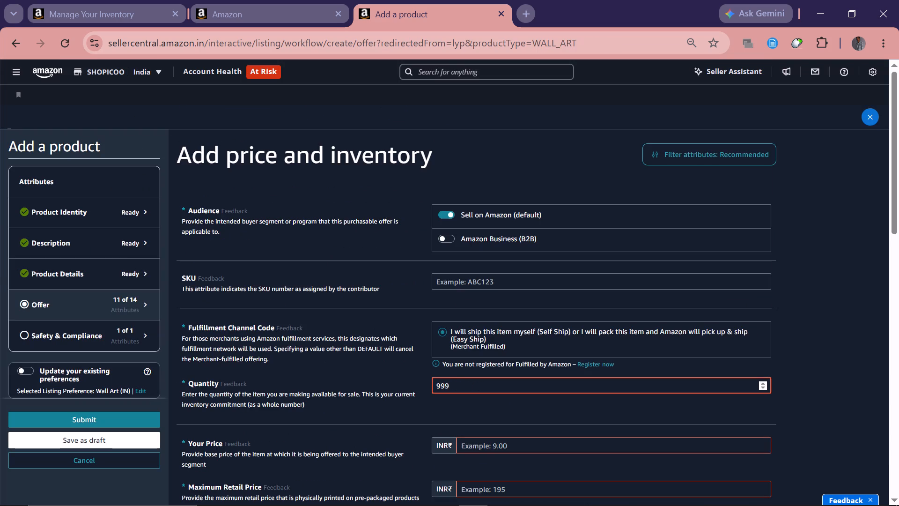
pyautogui.click(540, 440)
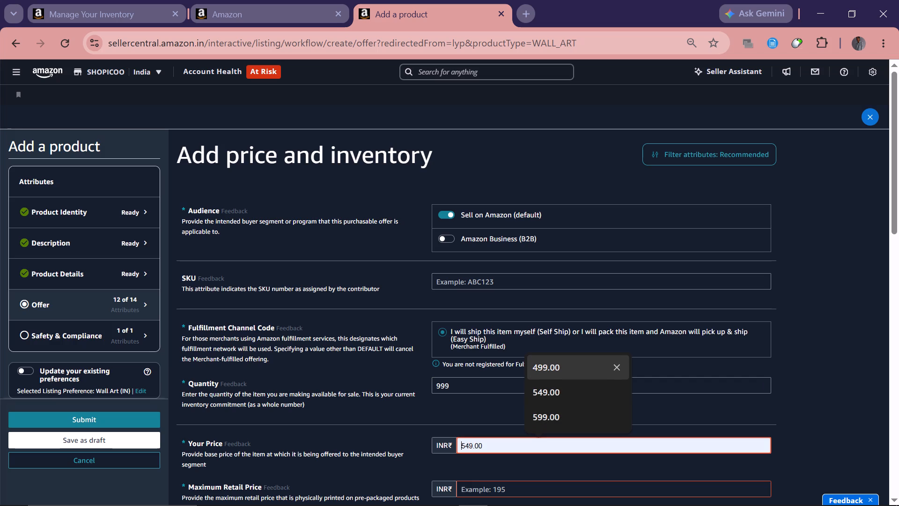
pyautogui.click(548, 367)
pyautogui.scroll(-2, 537, 387)
pyautogui.click(535, 372)
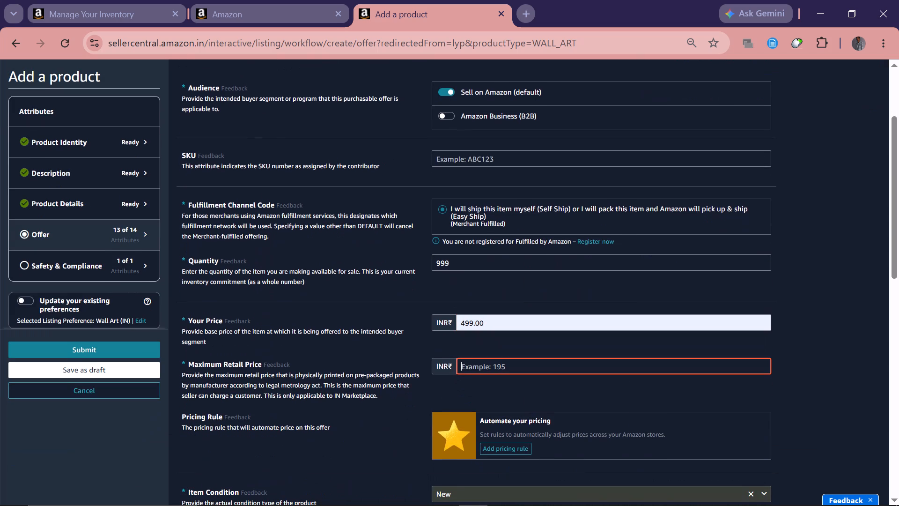
pyautogui.click(545, 396)
pyautogui.scroll(-10, 474, 392)
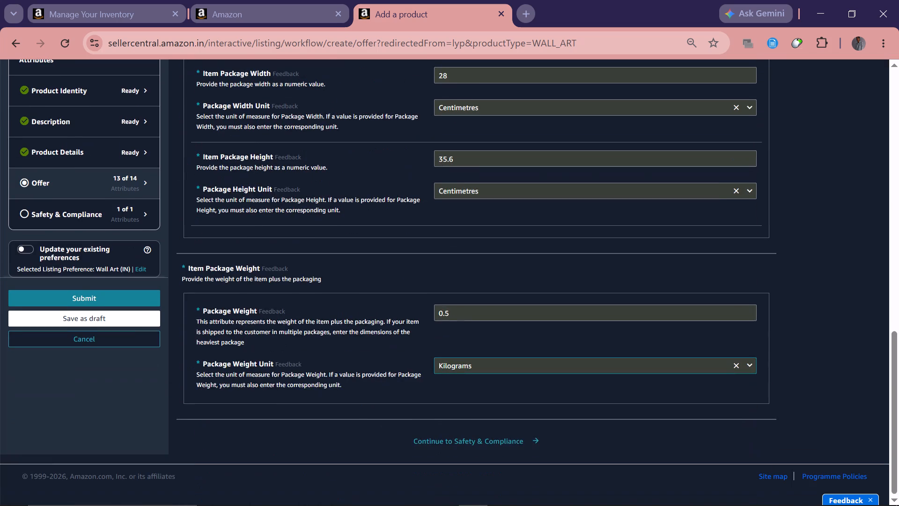
# Continue to Safety & Compliance, submit the Monstera listing and start a copy of it for the next product.
pyautogui.click(471, 444)
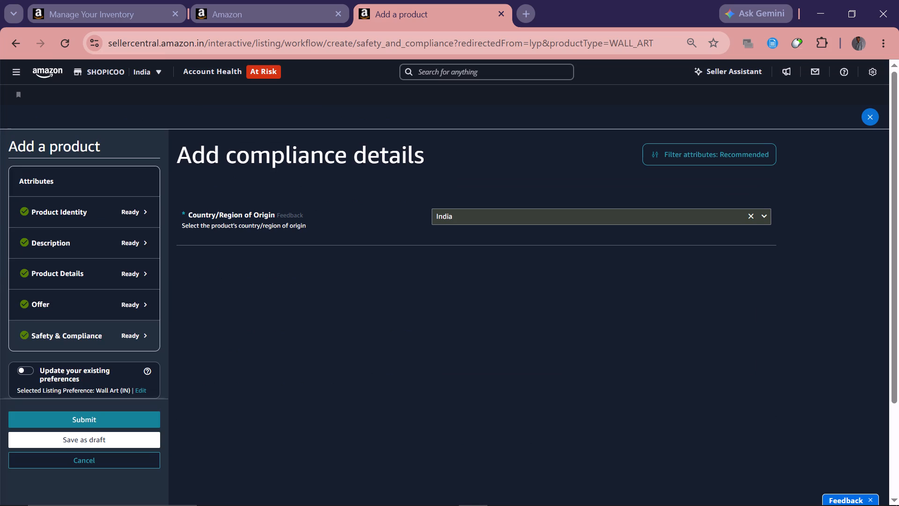
pyautogui.click(141, 417)
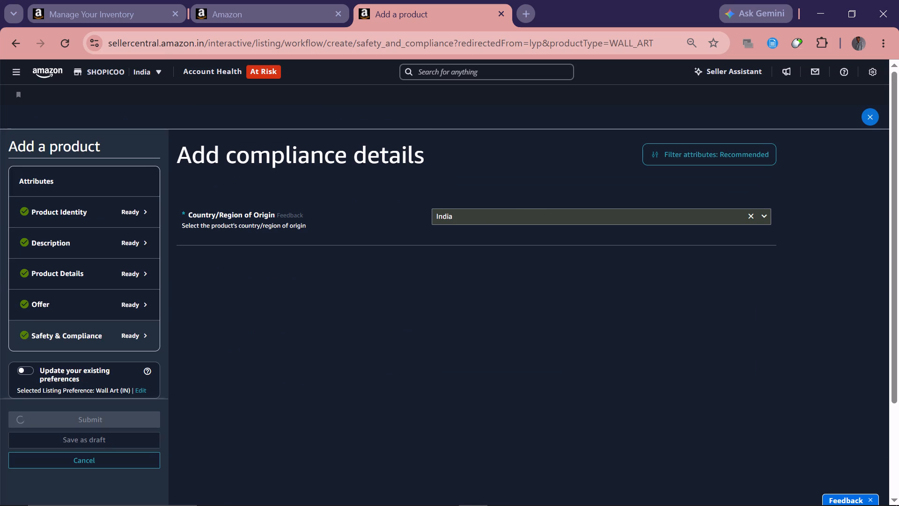
pyautogui.click(480, 457)
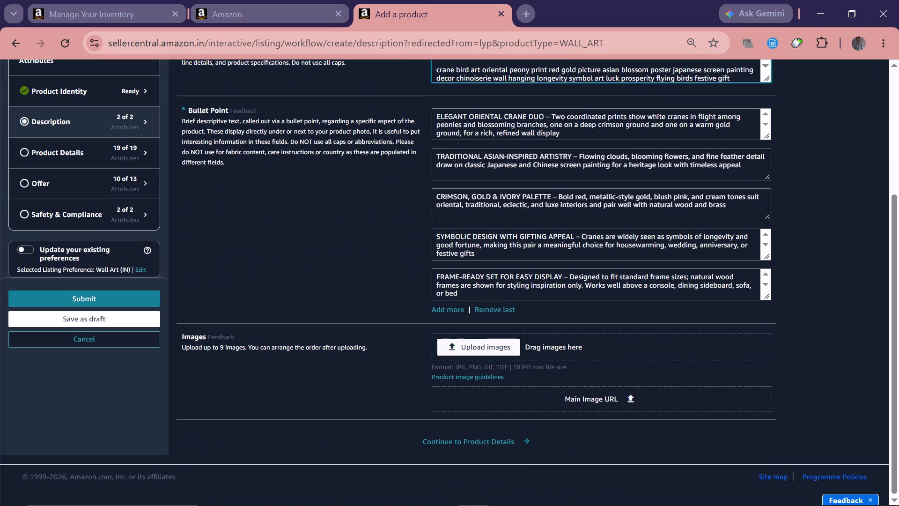
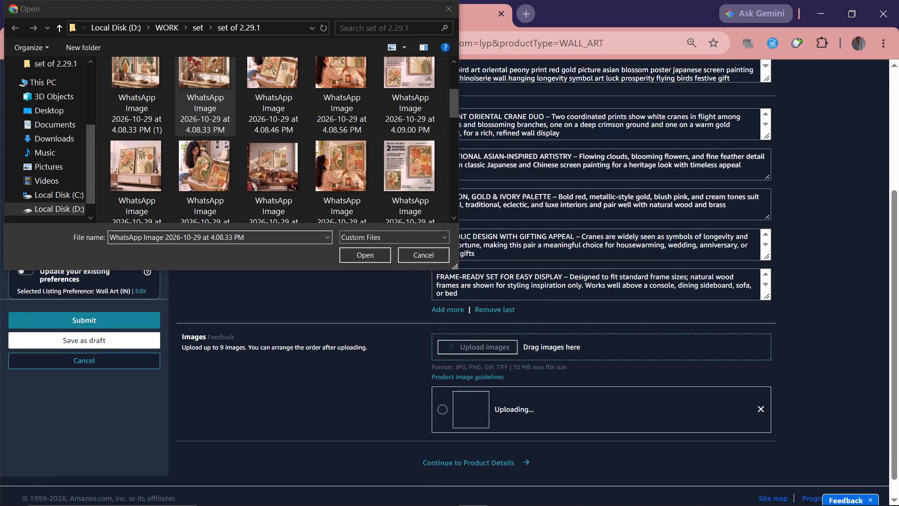
# Add four crane room images to the listing: woman holding the prints, woman beside them, console scene, and sofa scene.
pyautogui.moveTo(450, 99); pyautogui.dragTo(460, 149)
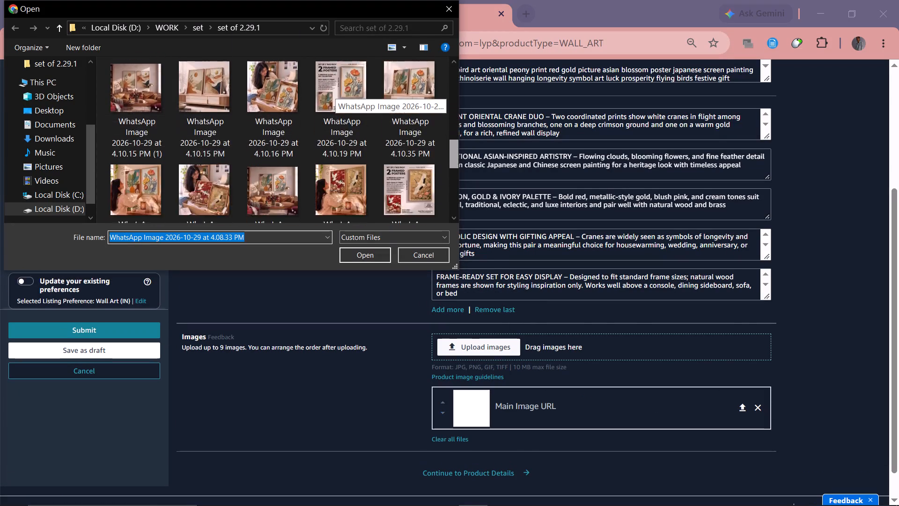
pyautogui.moveTo(460, 149); pyautogui.dragTo(465, 171)
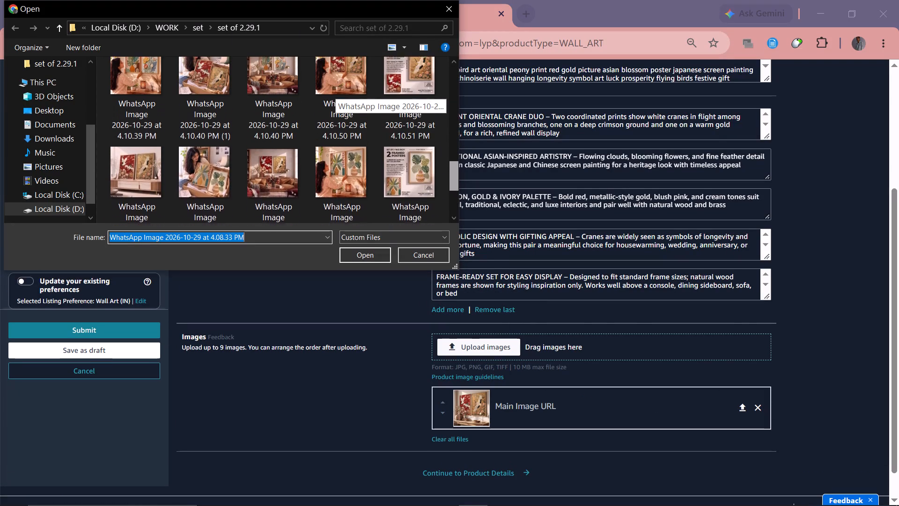
pyautogui.moveTo(465, 171); pyautogui.dragTo(461, 166)
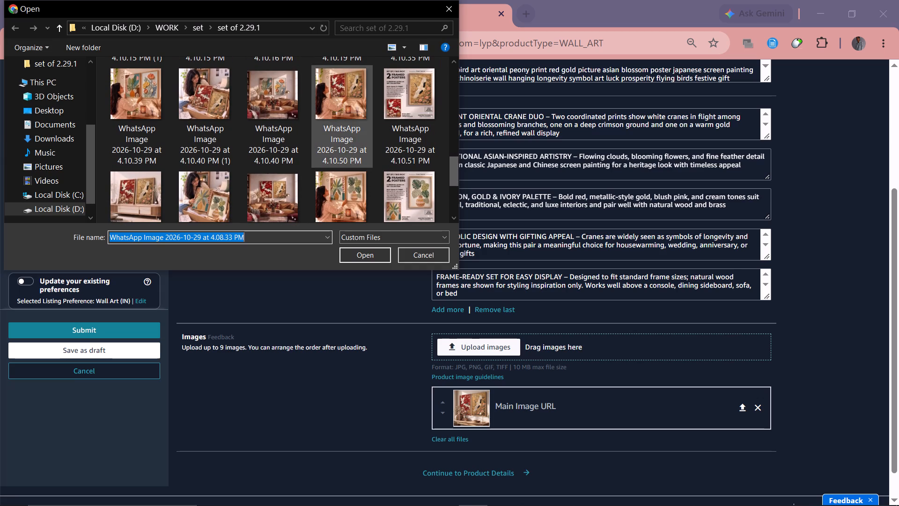
pyautogui.moveTo(213, 104); pyautogui.dragTo(451, 341)
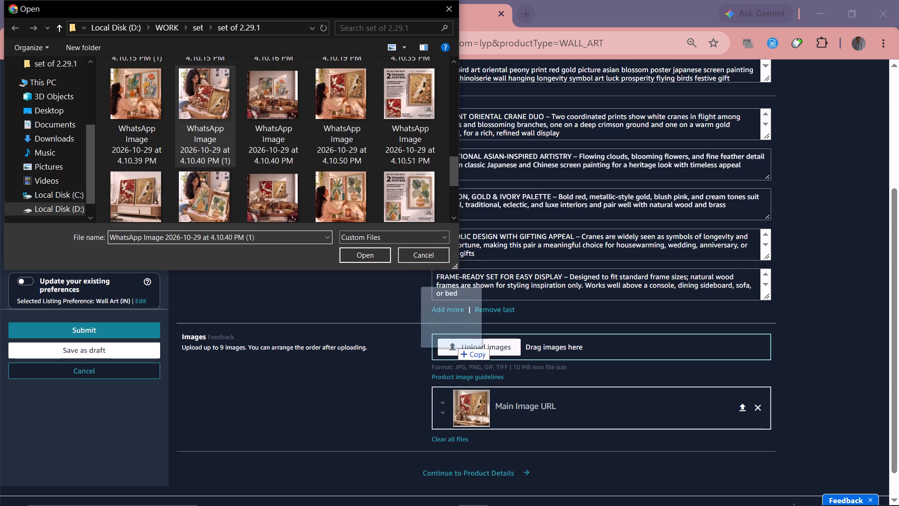
pyautogui.moveTo(451, 341); pyautogui.dragTo(454, 343)
pyautogui.moveTo(340, 99); pyautogui.dragTo(411, 167)
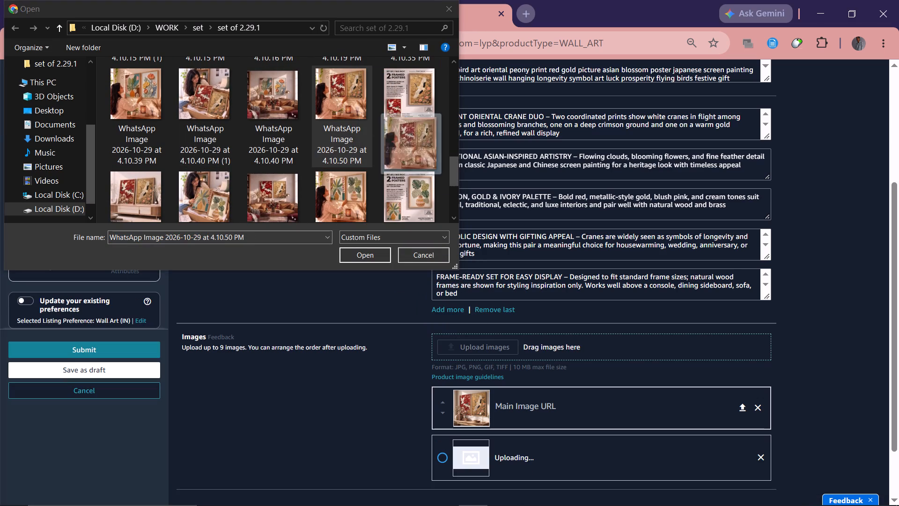
pyautogui.moveTo(411, 167); pyautogui.dragTo(473, 343)
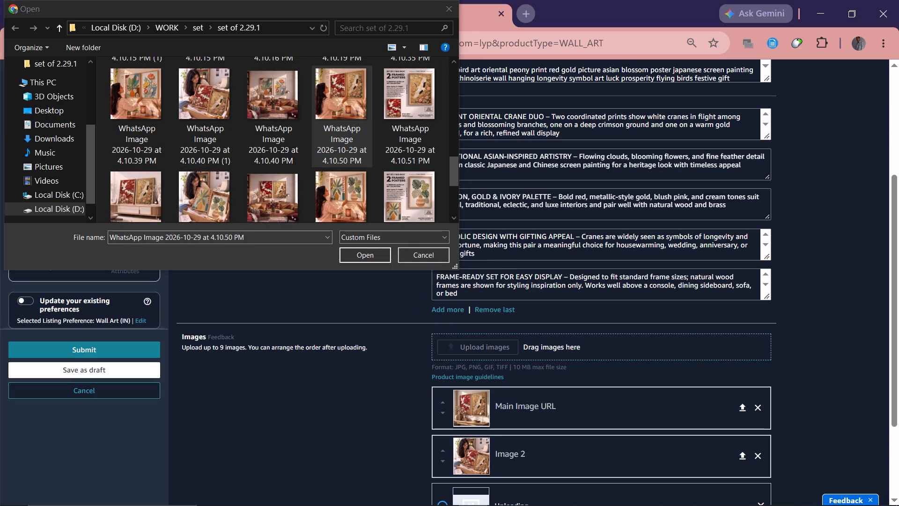
pyautogui.moveTo(147, 200); pyautogui.dragTo(464, 358)
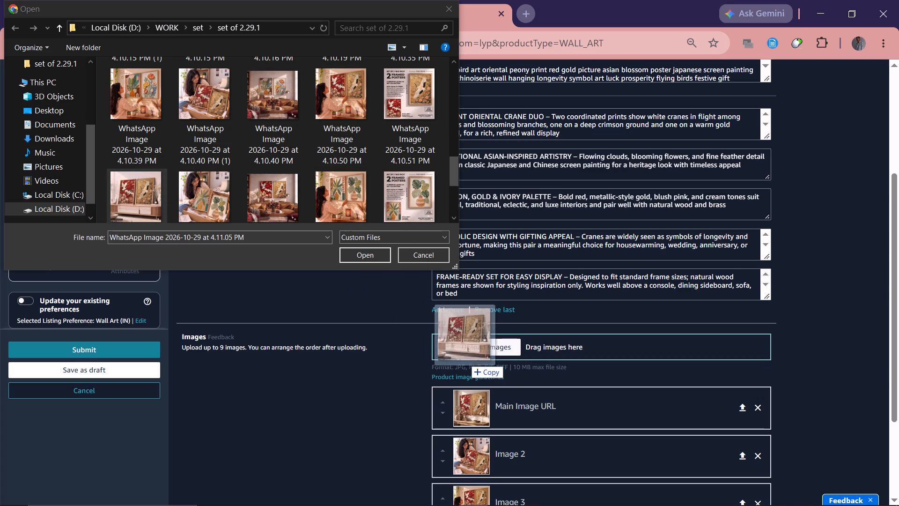
pyautogui.moveTo(464, 358); pyautogui.dragTo(479, 347)
pyautogui.moveTo(268, 203); pyautogui.dragTo(376, 223)
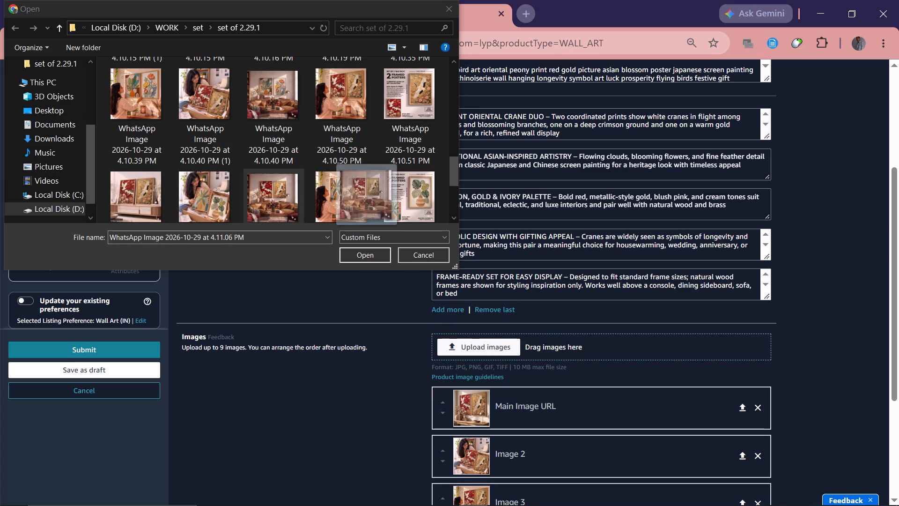
pyautogui.moveTo(376, 223); pyautogui.dragTo(480, 346)
# Add the A4 frame size image, the crane "2 Framed Posters" infographic and the Customer Support image to the listing.
pyautogui.scroll(-1, 391, 204)
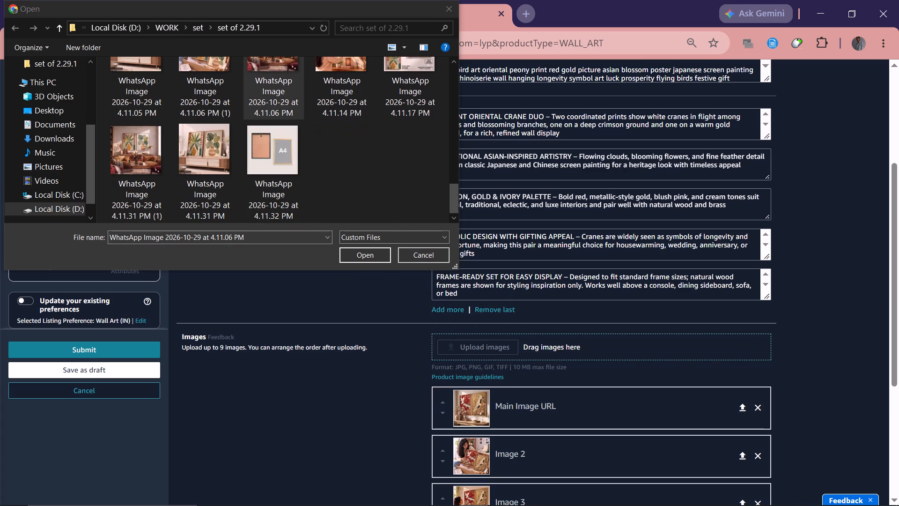
pyautogui.scroll(-1, 391, 204)
pyautogui.moveTo(258, 164); pyautogui.dragTo(480, 344)
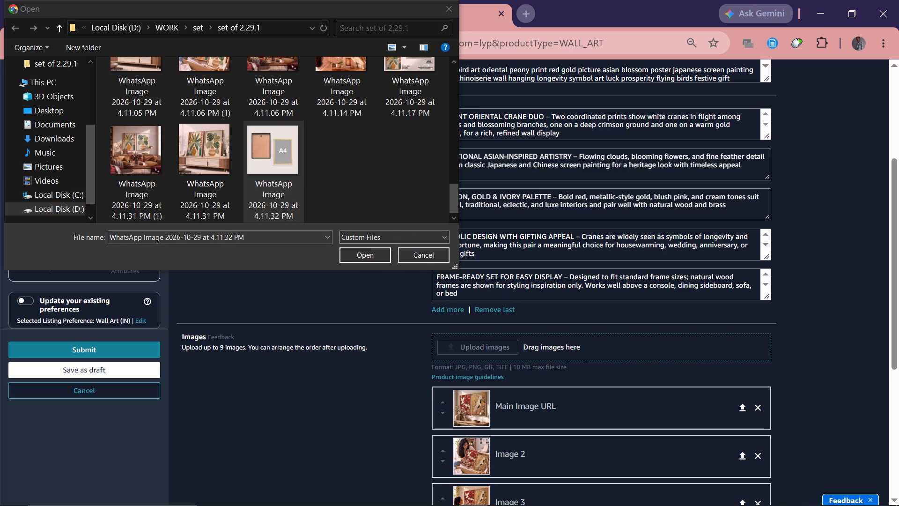
pyautogui.scroll(2, 370, 201)
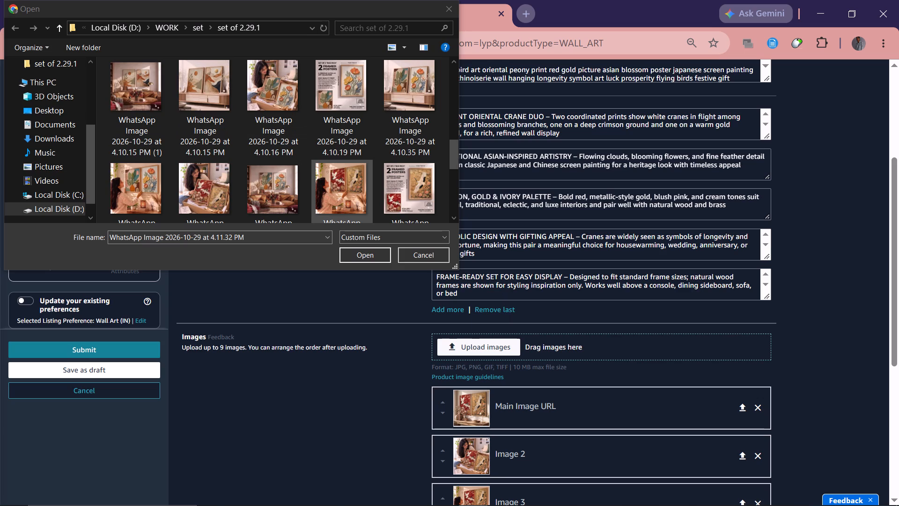
pyautogui.moveTo(413, 193); pyautogui.dragTo(475, 342)
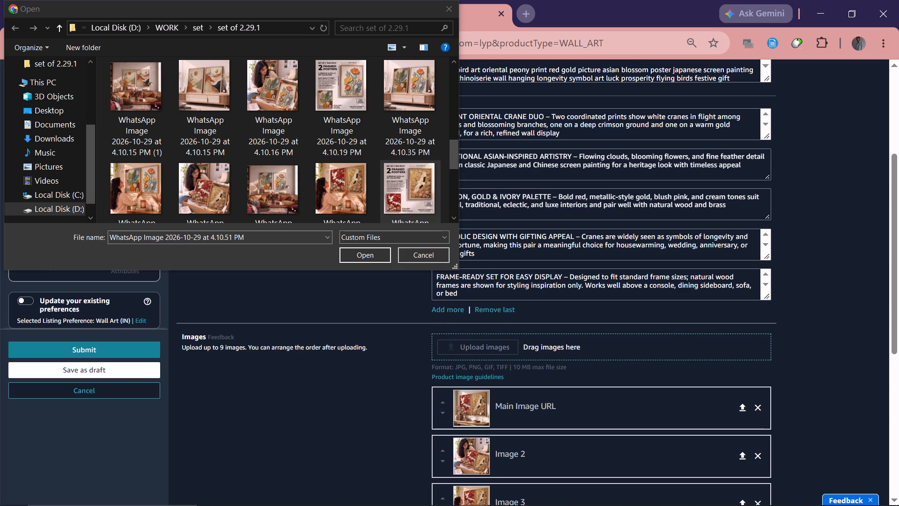
pyautogui.scroll(4, 370, 174)
pyautogui.click(132, 93)
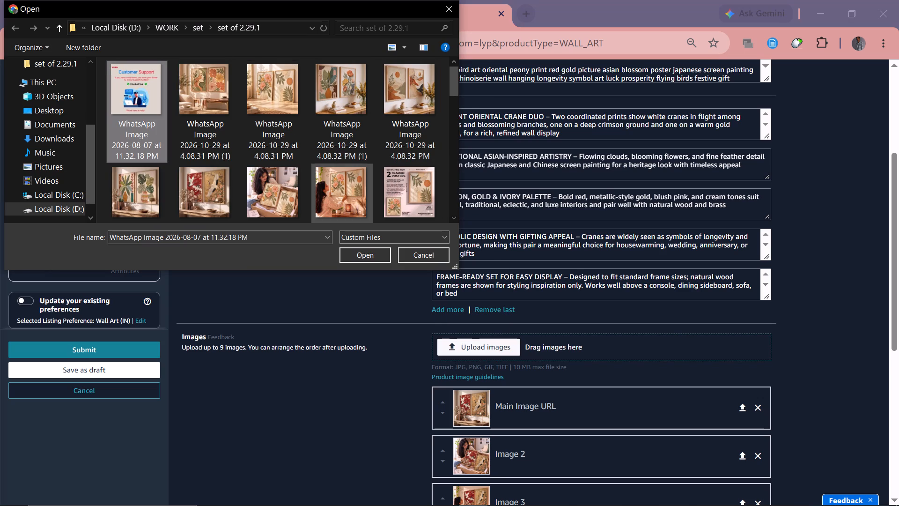
pyautogui.click(359, 255)
# Continue through Product Details, keeping the prefilled attributes, to the Offer section.
pyautogui.scroll(-5, 373, 327)
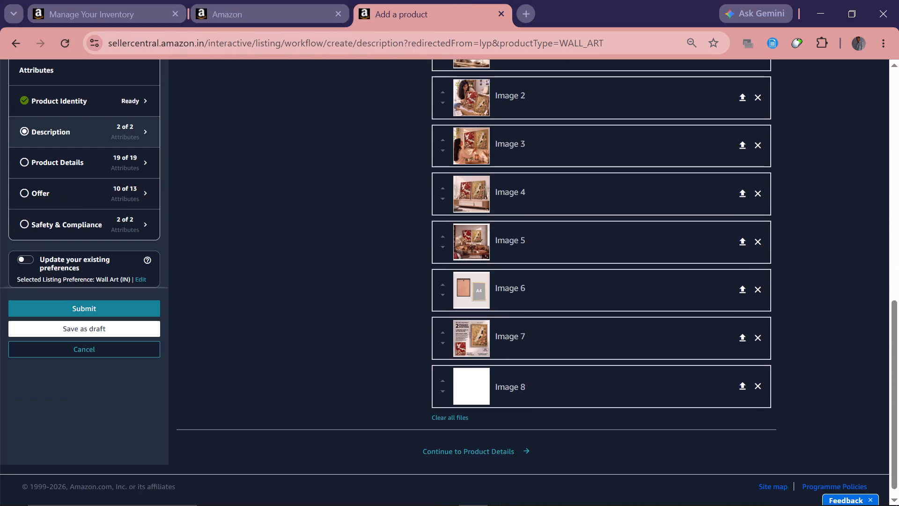
pyautogui.click(463, 450)
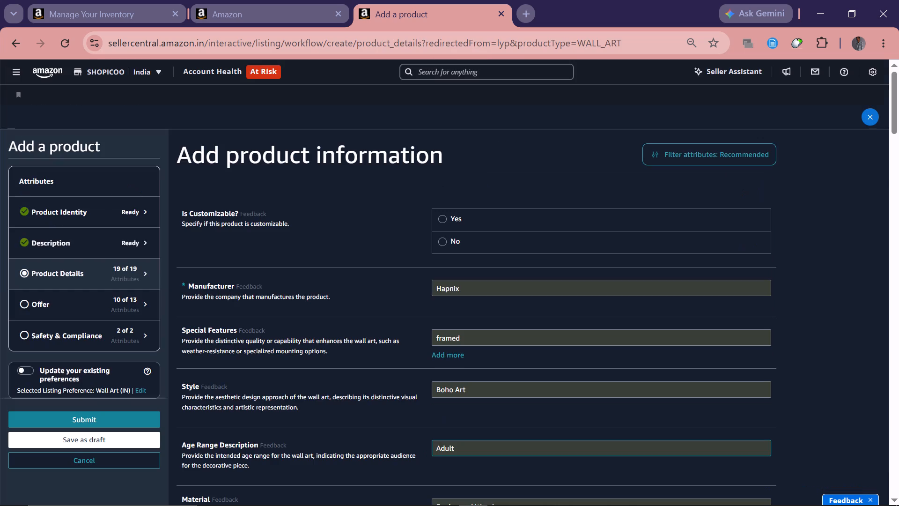
pyautogui.scroll(-16, 443, 347)
pyautogui.scroll(-6, 450, 472)
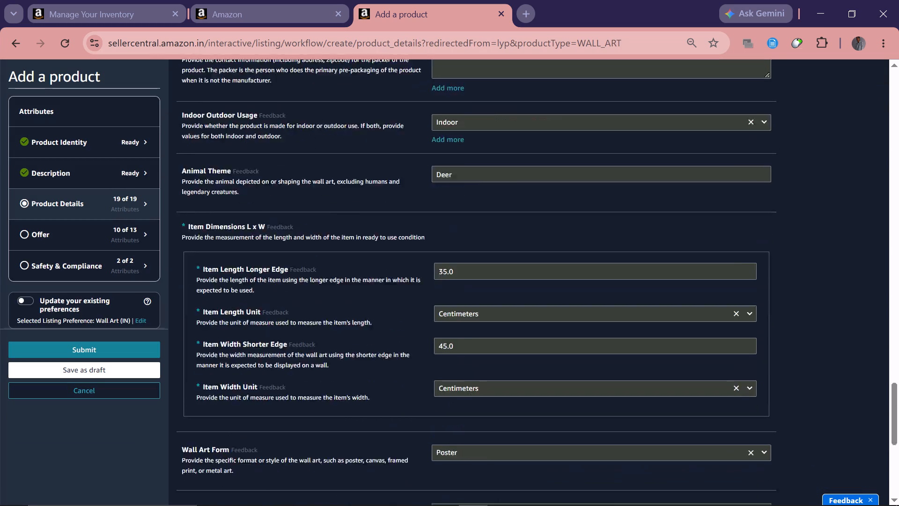
pyautogui.scroll(-7, 436, 458)
pyautogui.moveTo(458, 434); pyautogui.dragTo(459, 437)
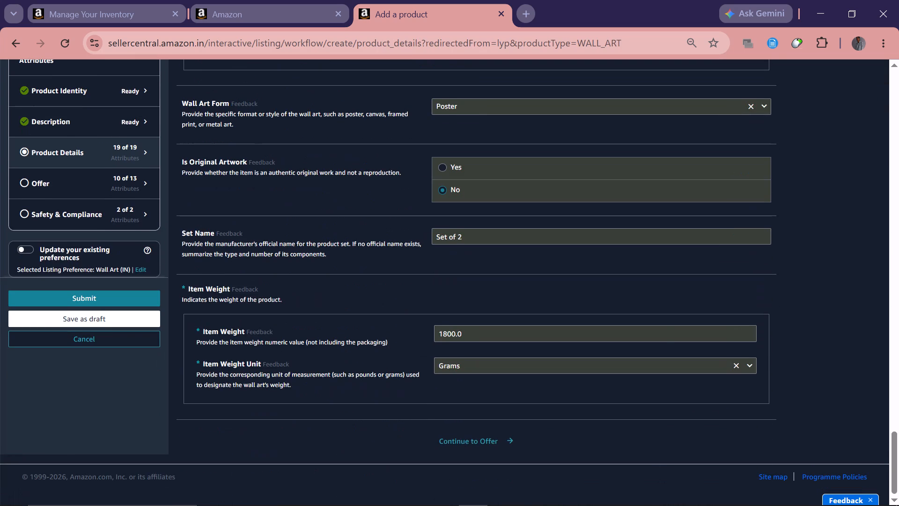
pyautogui.moveTo(459, 437); pyautogui.dragTo(461, 441)
pyautogui.click(461, 441)
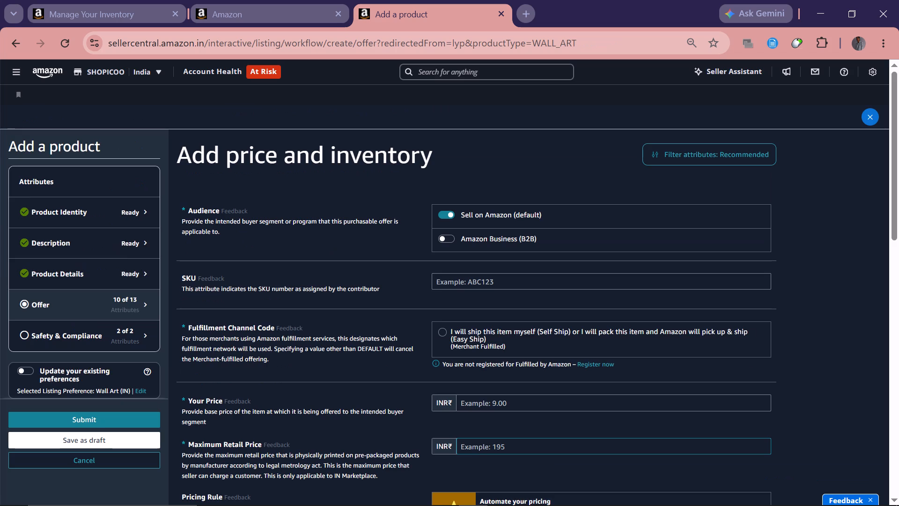
# Set the offer to merchant-fulfilled shipping, quantity 999, your price 499.00 INR and maximum retail price 999.00 INR.
pyautogui.click(442, 331)
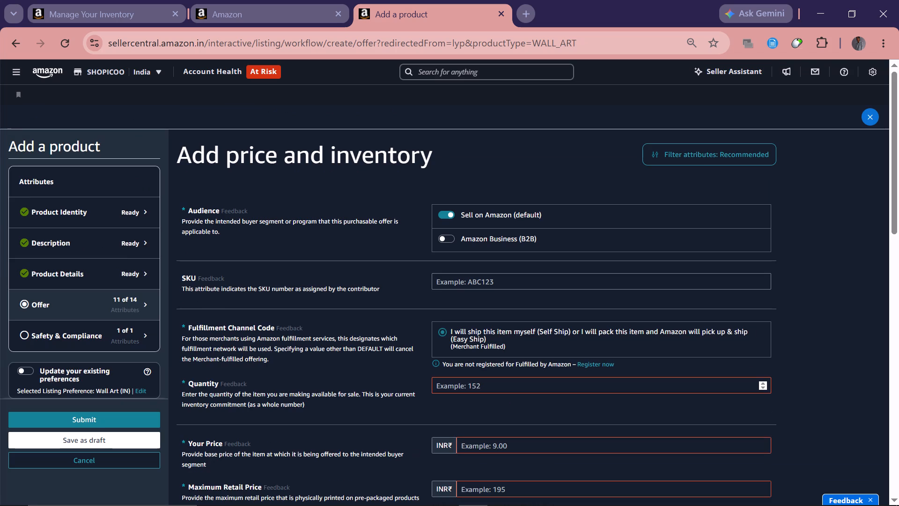
pyautogui.click(496, 383)
pyautogui.write('999')
pyautogui.click(503, 447)
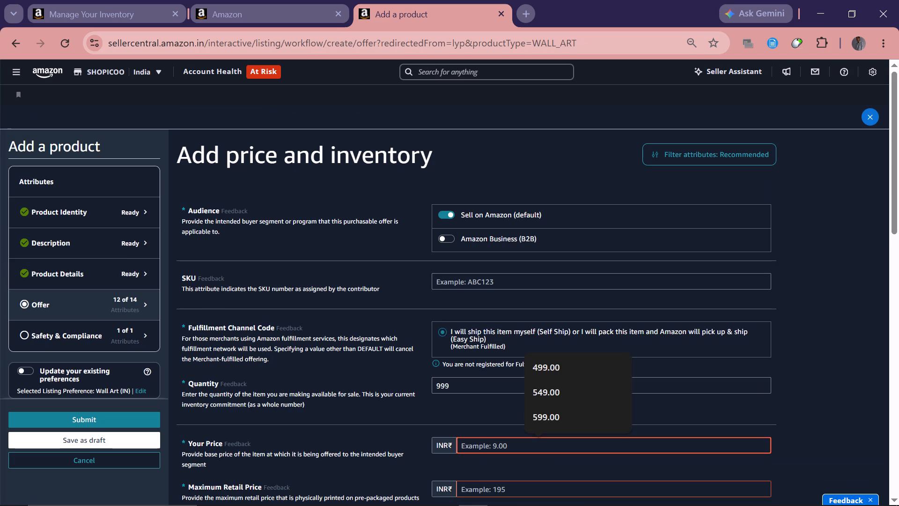
pyautogui.write('49')
pyautogui.press('9')
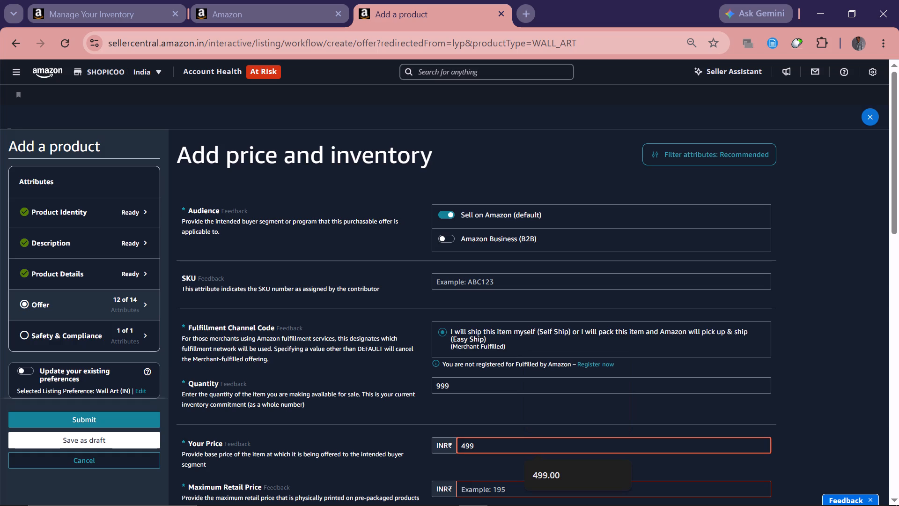
pyautogui.click(533, 467)
pyautogui.click(492, 485)
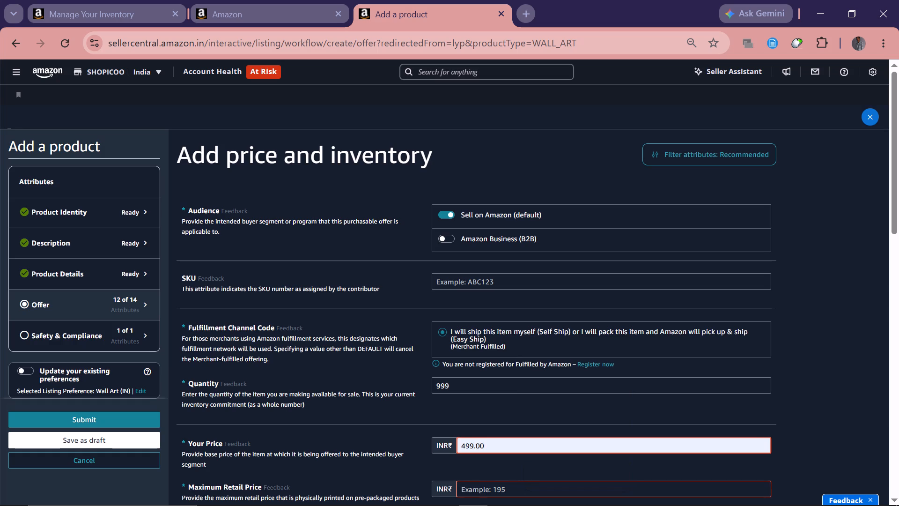
pyautogui.doubleClick(536, 453)
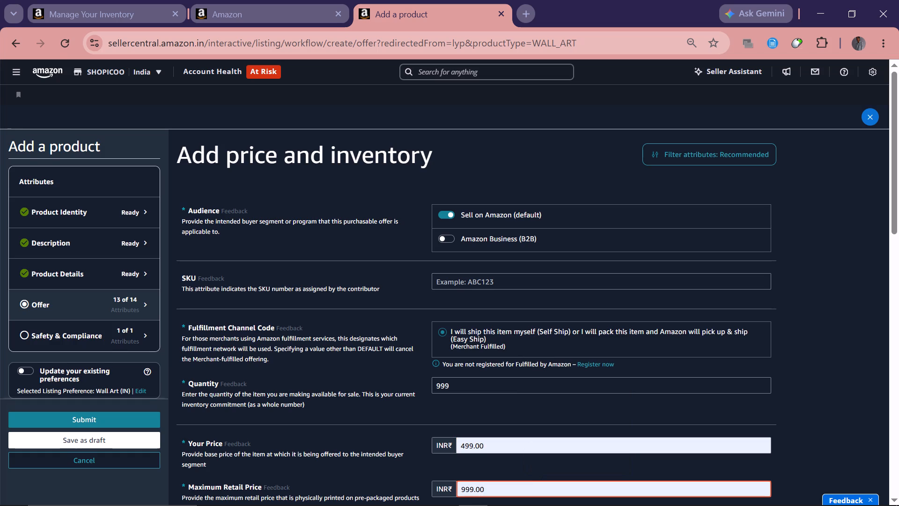
# Continue to the compliance details, keep India as country of origin, and submit the crane listing.
pyautogui.scroll(-14, 324, 421)
pyautogui.click(434, 439)
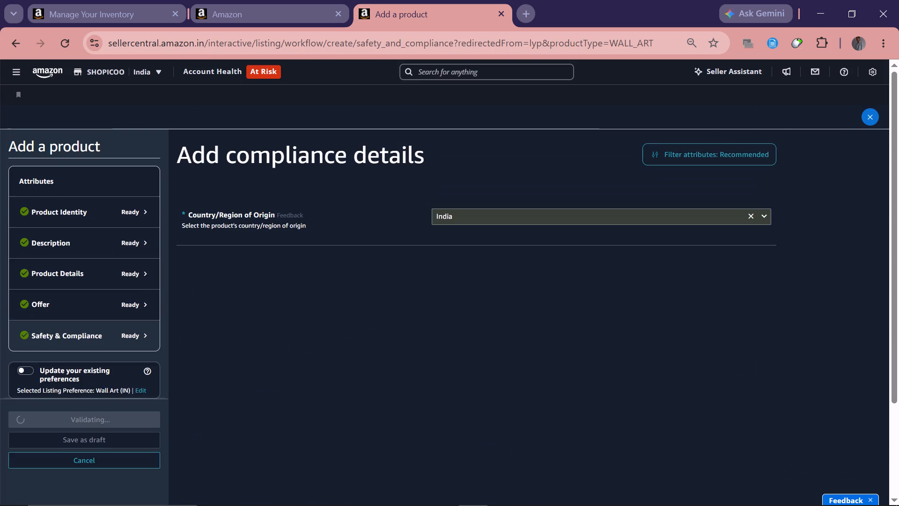
pyautogui.click(97, 422)
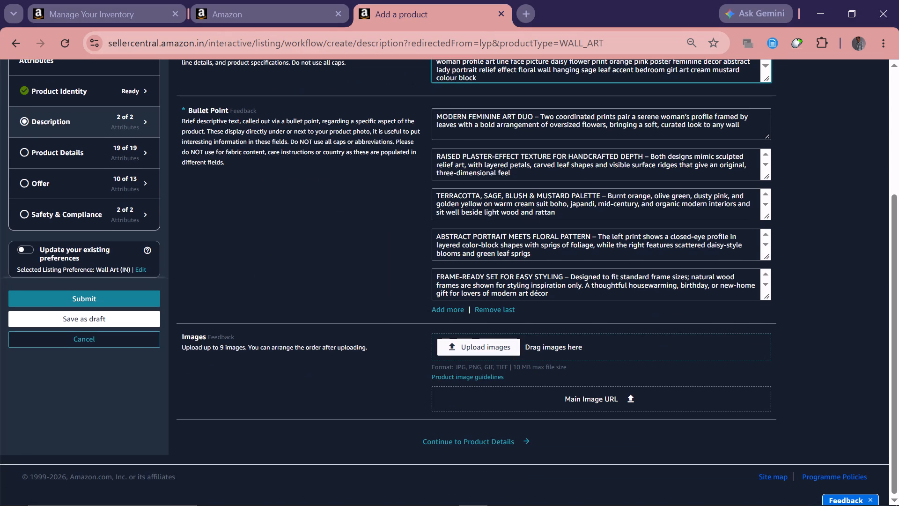
pyautogui.click(486, 350)
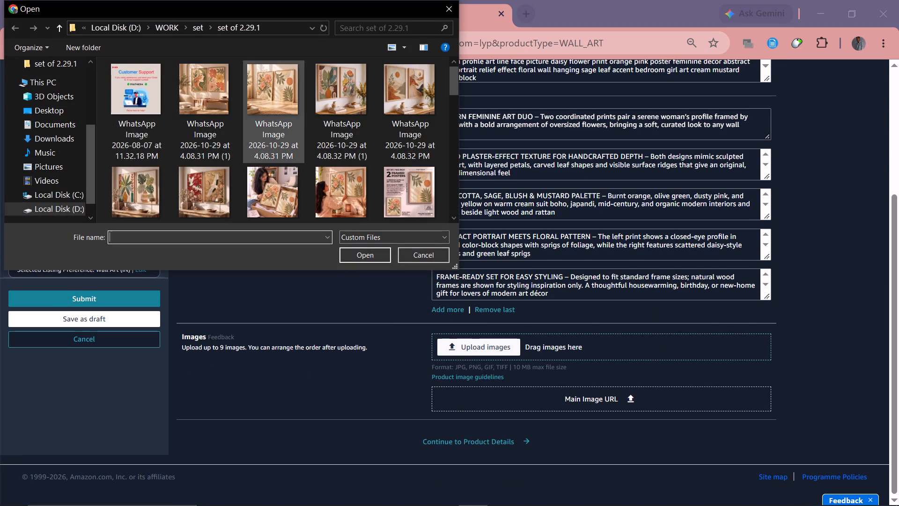
pyautogui.moveTo(208, 86); pyautogui.dragTo(462, 335)
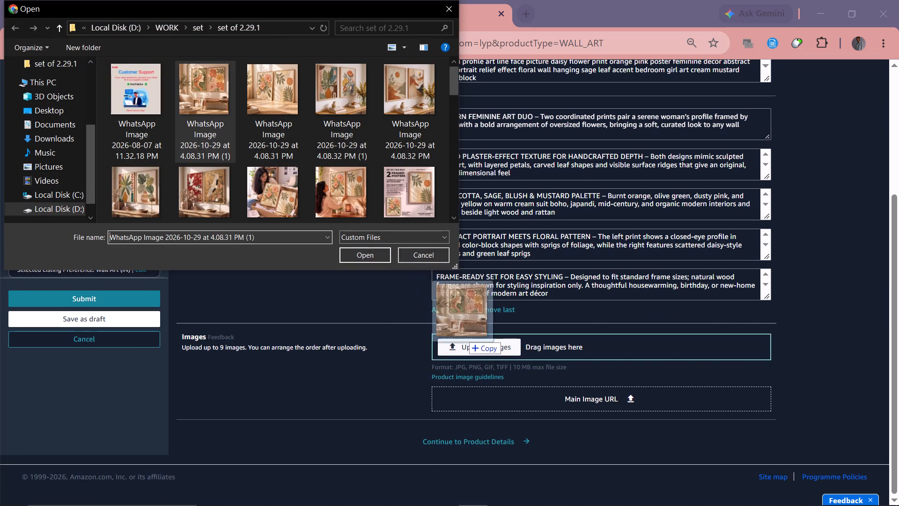
pyautogui.moveTo(462, 335); pyautogui.dragTo(464, 341)
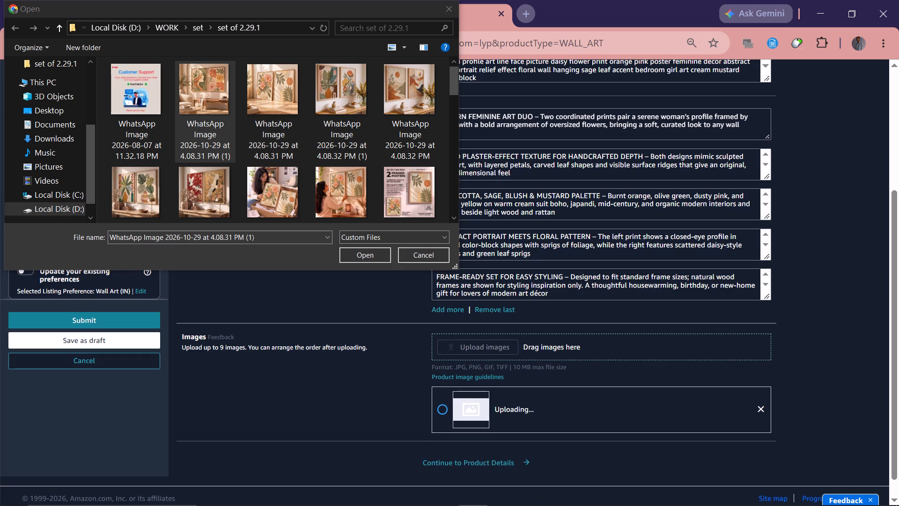
# Add five matching woman-face set pictures as images 2 to 6: woman holding prints, woman hanging them, two room scenes, and the framed-posters infographic.
pyautogui.moveTo(455, 83); pyautogui.dragTo(463, 119)
pyautogui.moveTo(206, 99); pyautogui.dragTo(412, 247)
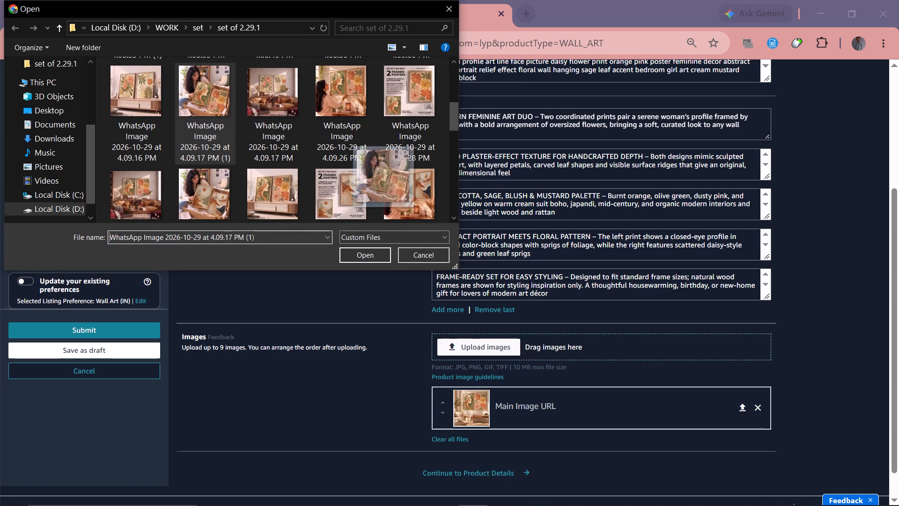
pyautogui.moveTo(412, 247); pyautogui.dragTo(464, 345)
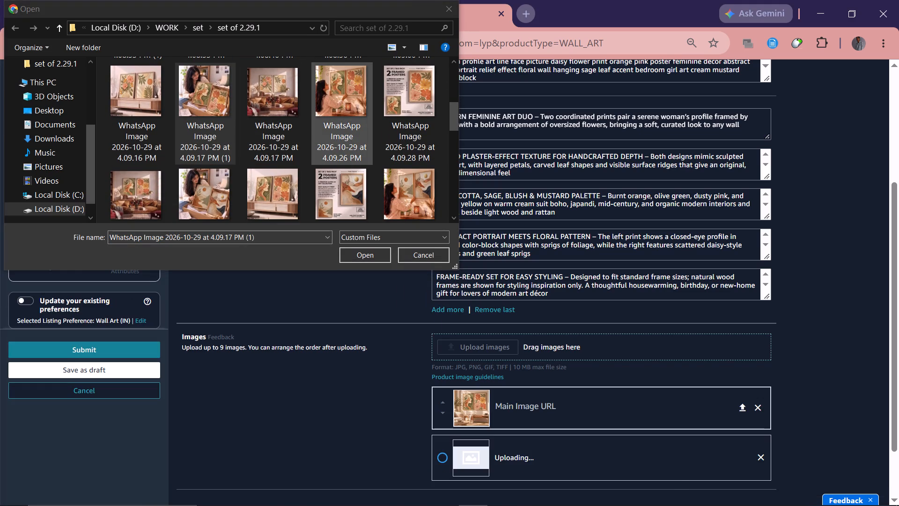
pyautogui.moveTo(339, 99); pyautogui.dragTo(472, 346)
pyautogui.moveTo(150, 199); pyautogui.dragTo(487, 351)
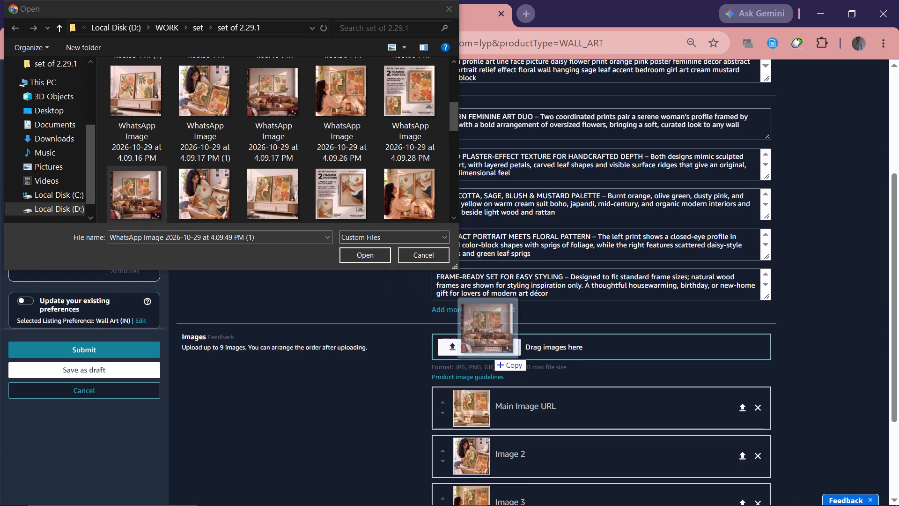
pyautogui.moveTo(487, 351); pyautogui.dragTo(485, 350)
pyautogui.moveTo(279, 197); pyautogui.dragTo(471, 336)
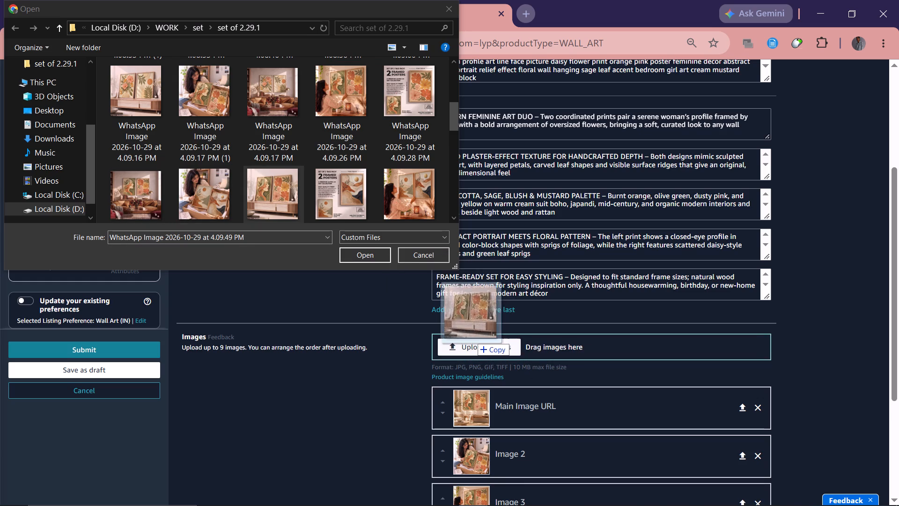
pyautogui.moveTo(471, 336); pyautogui.dragTo(471, 340)
pyautogui.moveTo(413, 100); pyautogui.dragTo(468, 323)
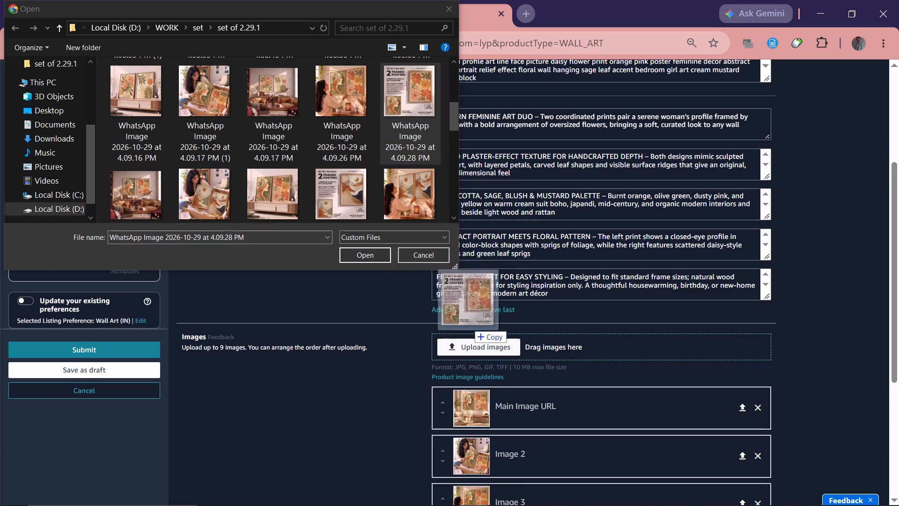
pyautogui.moveTo(468, 323); pyautogui.dragTo(466, 349)
# Add the A4 frame-size picture and the Customer Support picture as images 7 and 8.
pyautogui.scroll(-6, 363, 157)
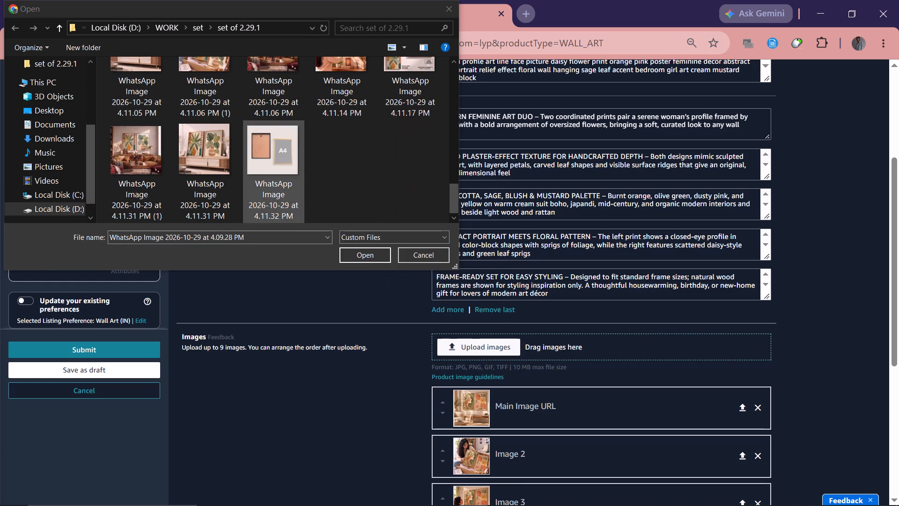
pyautogui.moveTo(271, 161); pyautogui.dragTo(457, 340)
pyautogui.scroll(2, 355, 164)
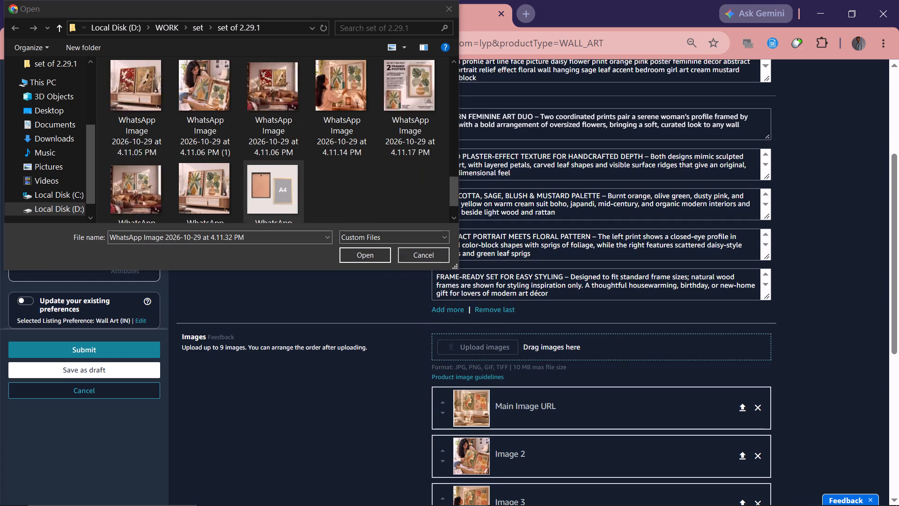
pyautogui.scroll(4, 355, 164)
pyautogui.click(145, 94)
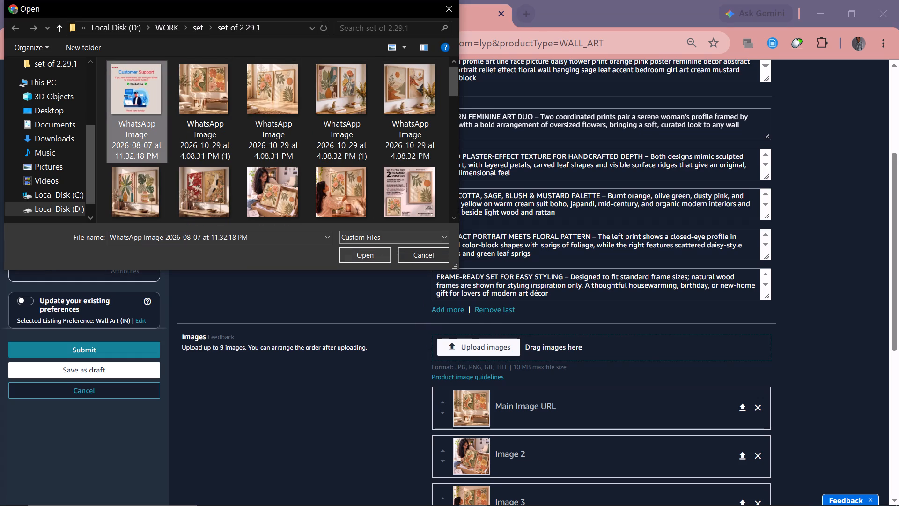
pyautogui.click(359, 255)
pyautogui.scroll(-6, 379, 374)
pyautogui.click(442, 330)
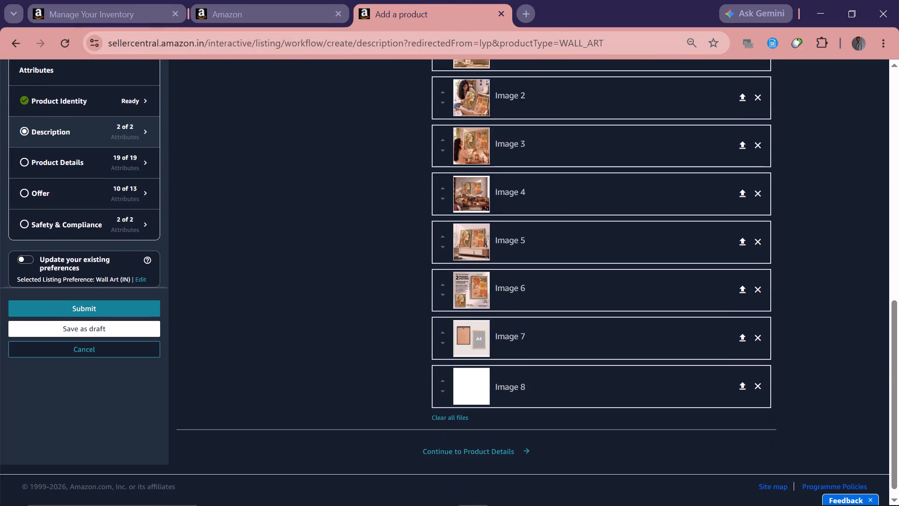
# Continue to Product Details, keep the copied attributes, and continue to the Offer section.
pyautogui.click(490, 451)
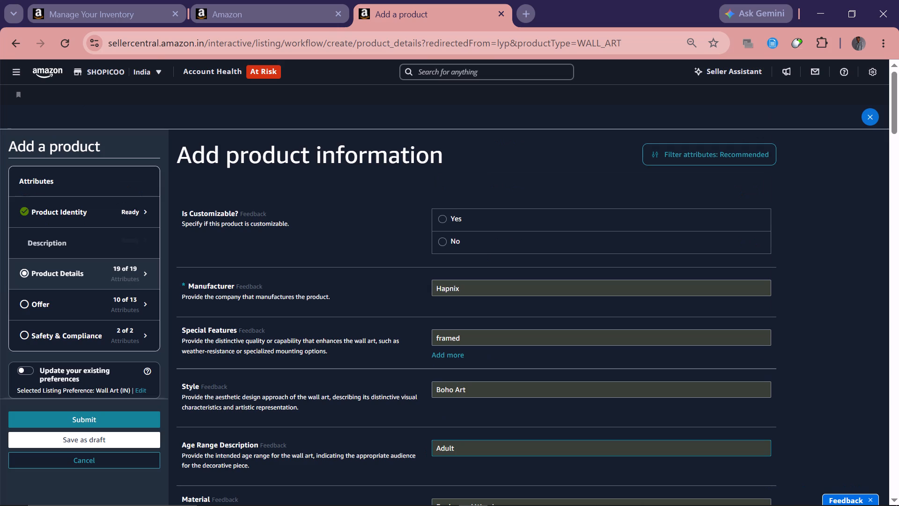
pyautogui.scroll(-15, 389, 369)
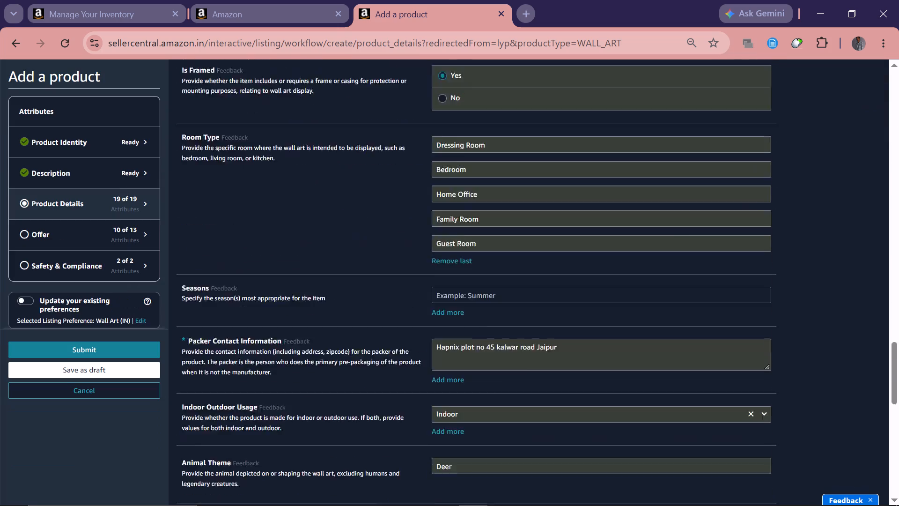
pyautogui.scroll(-8, 395, 332)
pyautogui.click(468, 438)
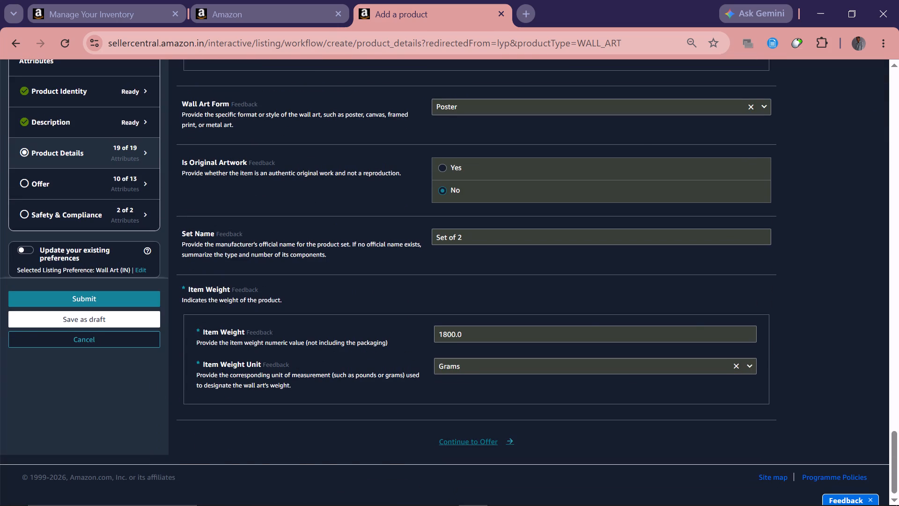
# Set the offer to merchant fulfilled with quantity 999, your price INR 499.00 and maximum retail price INR 999.00.
pyautogui.click(442, 332)
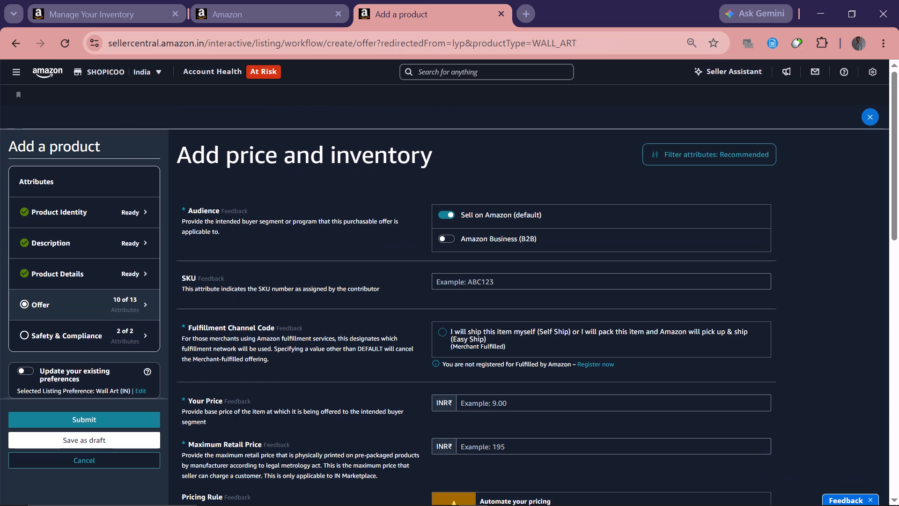
pyautogui.click(593, 387)
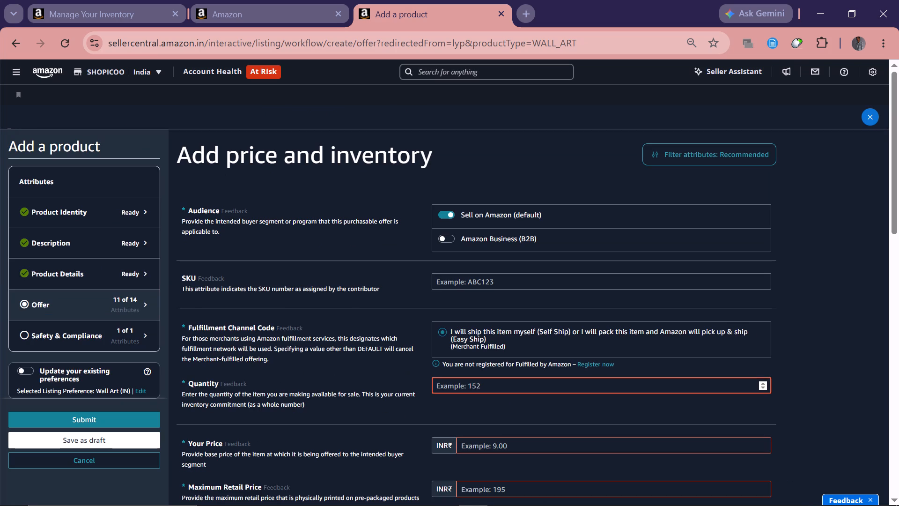
pyautogui.write('999')
pyautogui.click(559, 446)
pyautogui.click(563, 367)
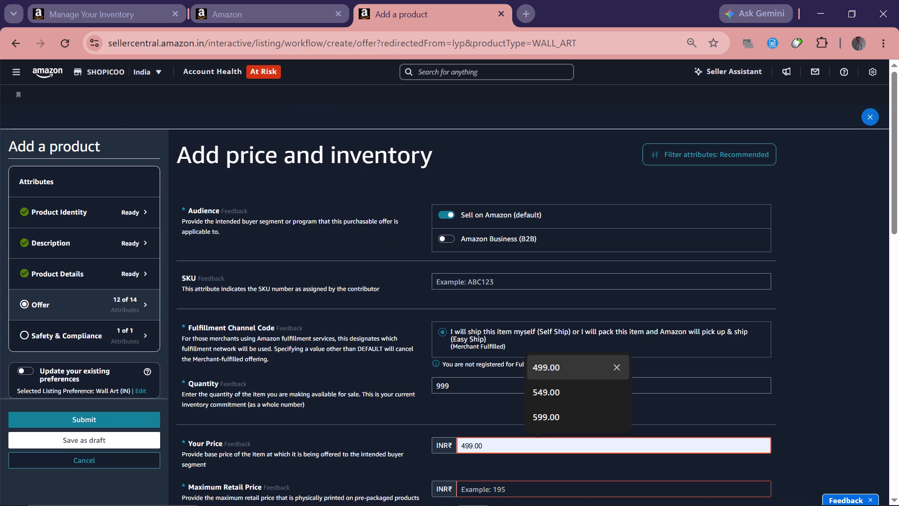
pyautogui.scroll(-3, 517, 406)
pyautogui.click(523, 291)
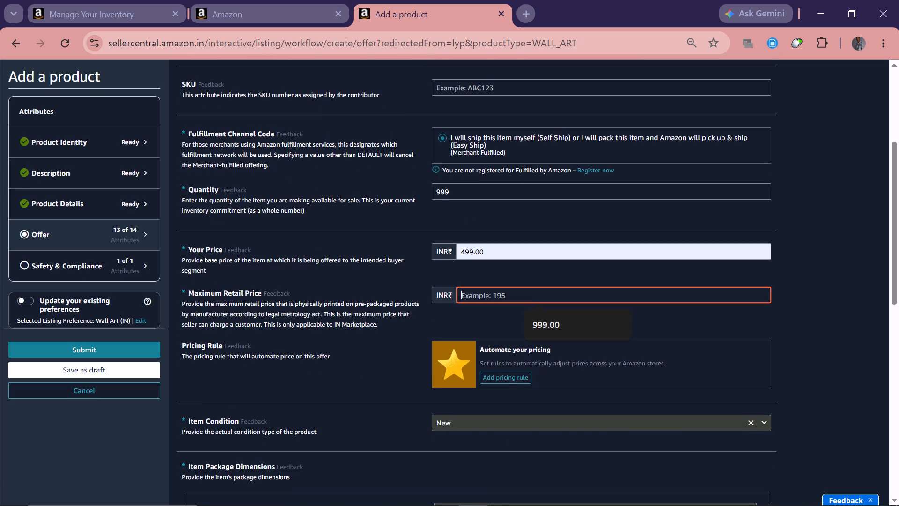
pyautogui.click(555, 319)
# Keep the copied package dimensions and weight, continue to Safety & Compliance, and submit the listing.
pyautogui.scroll(-4, 465, 389)
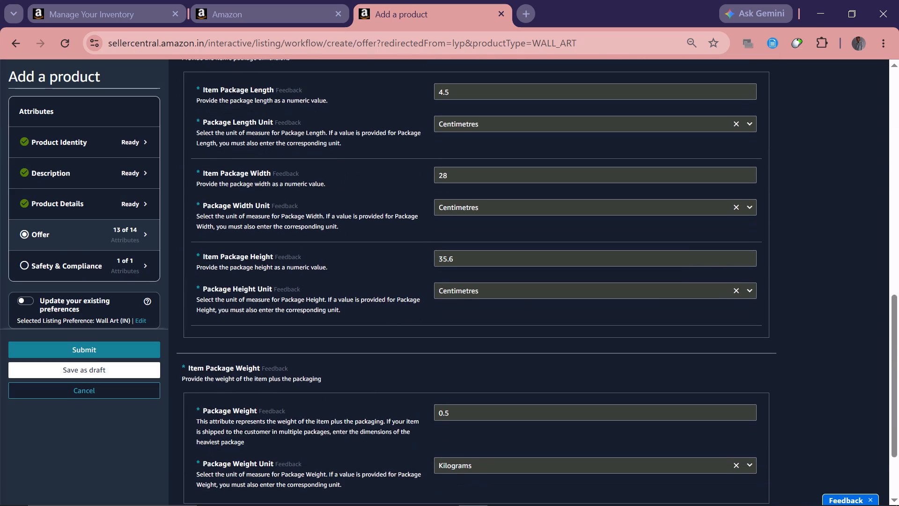
pyautogui.scroll(-4, 386, 408)
pyautogui.click(420, 444)
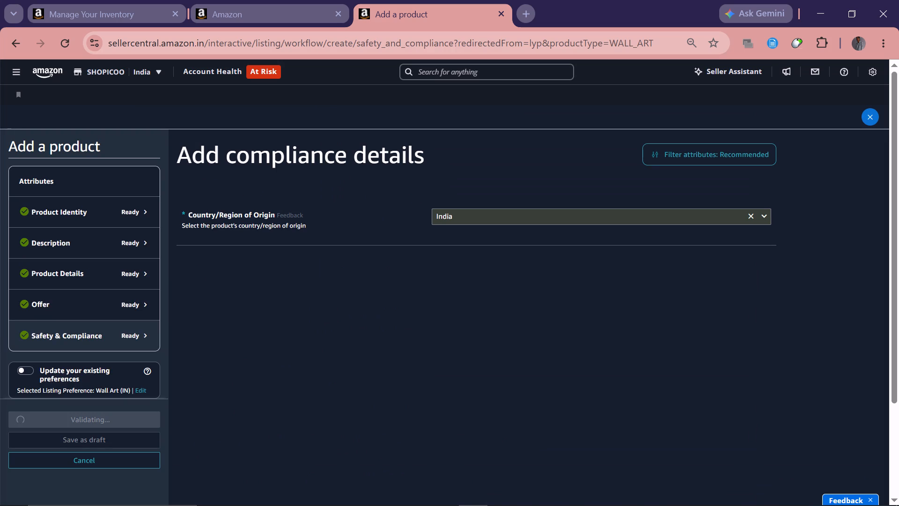
pyautogui.click(130, 413)
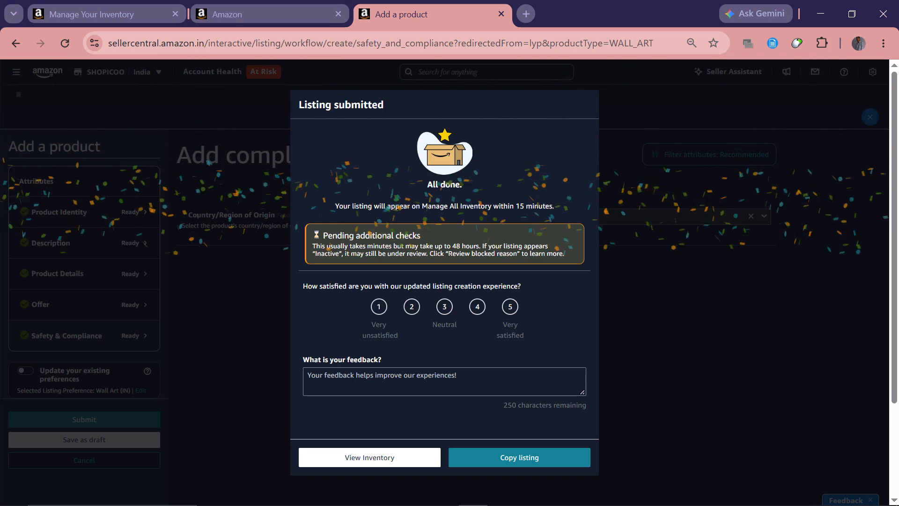
# View the inventory from the submission confirmation and close the old inventory and product-search tabs.
pyautogui.click(412, 458)
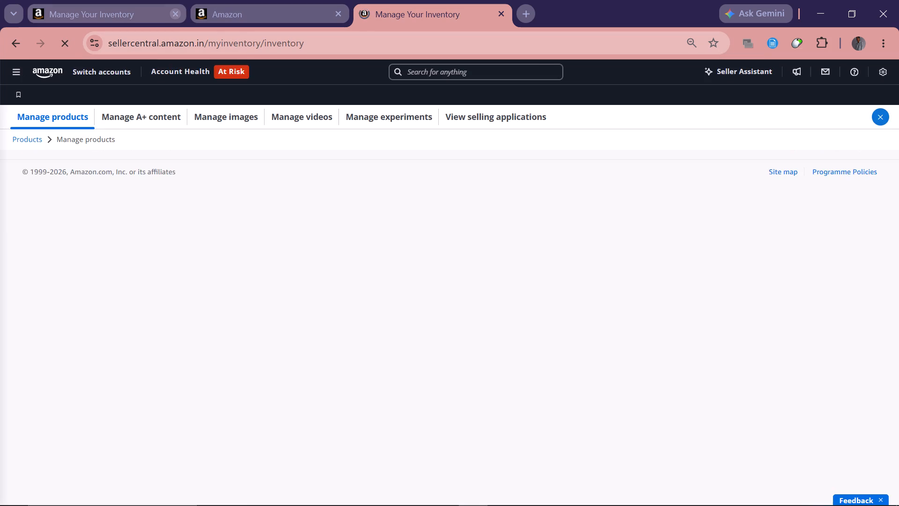
pyautogui.click(176, 19)
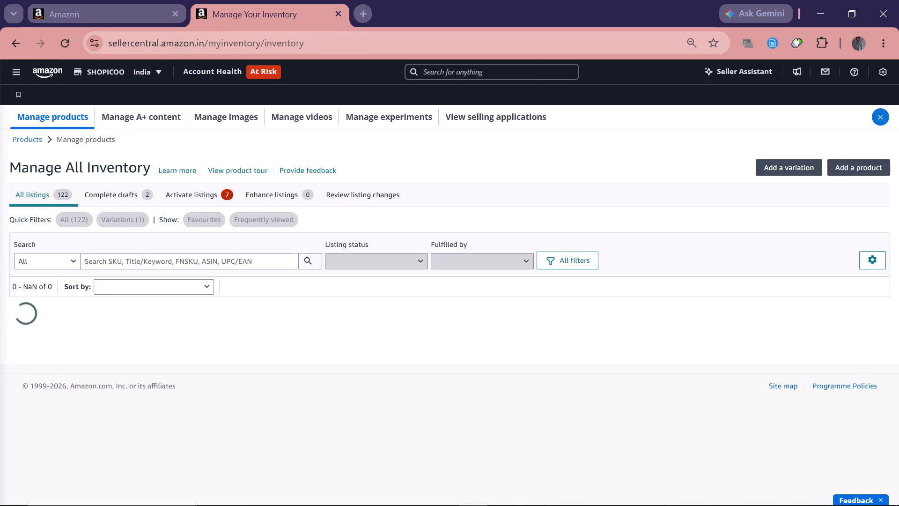
pyautogui.moveTo(122, 13); pyautogui.dragTo(298, 9)
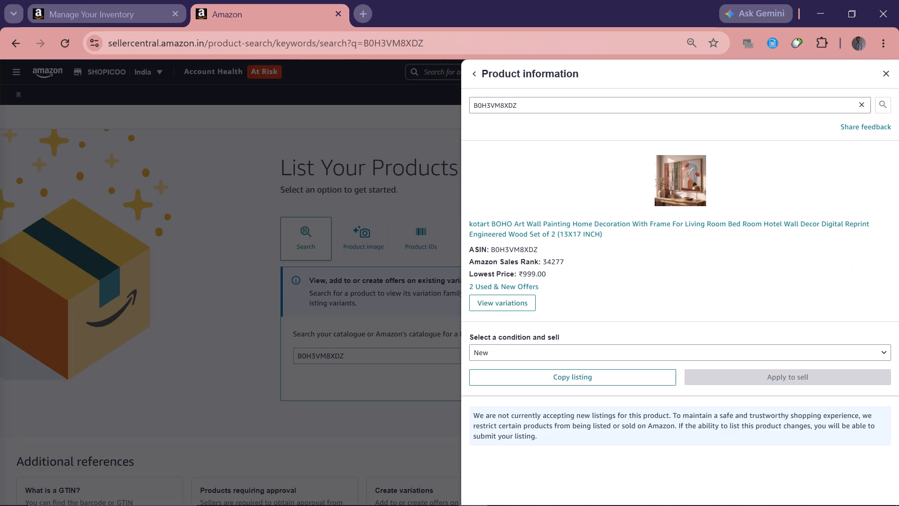
pyautogui.click(333, 14)
# Look through the most recently created Hapnix listings in Manage All Inventory.
pyautogui.scroll(-4, 218, 245)
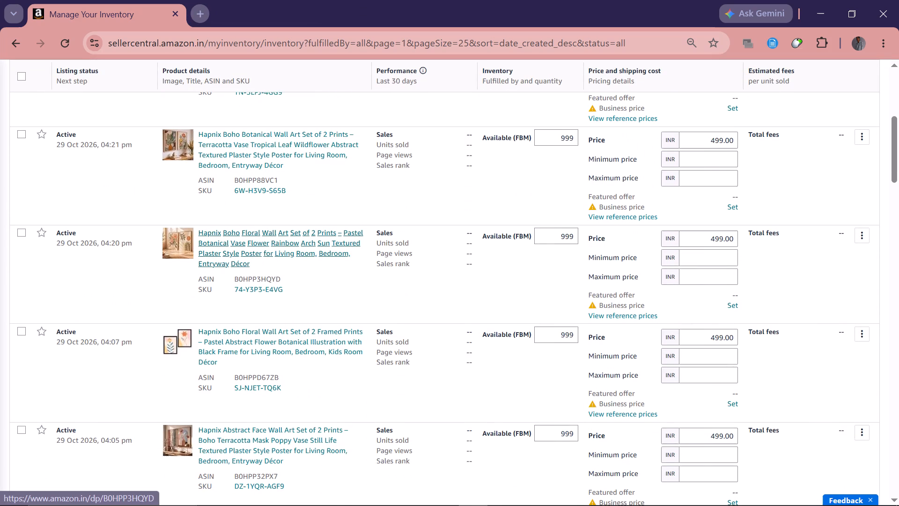
pyautogui.scroll(-2, 218, 245)
pyautogui.scroll(3, 218, 245)
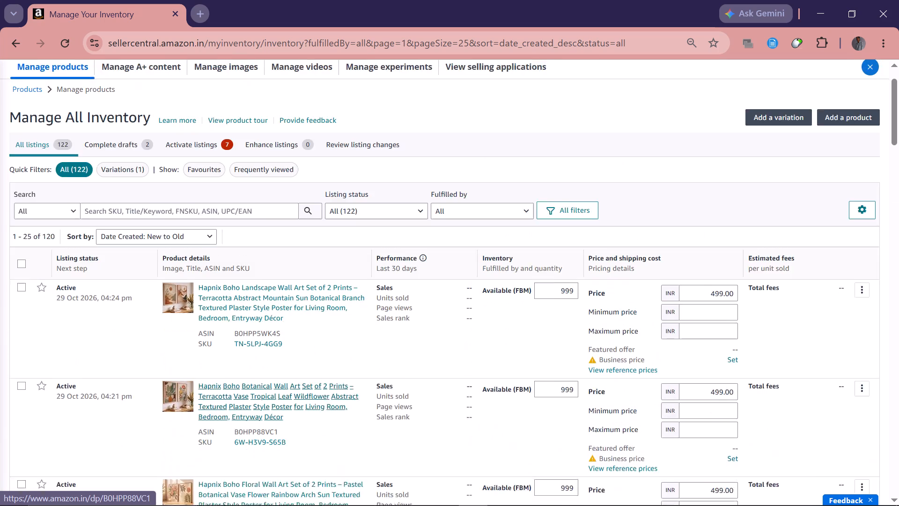
pyautogui.scroll(-6, 218, 245)
pyautogui.scroll(7, 218, 245)
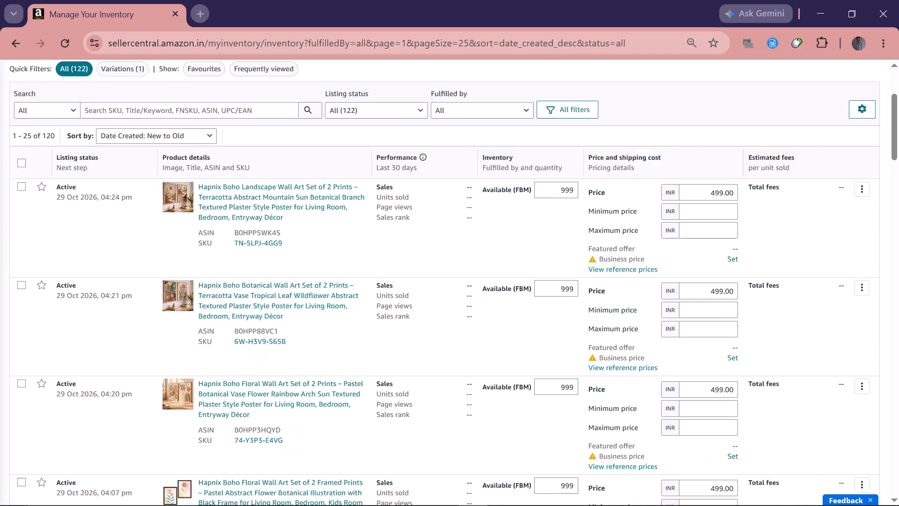
pyautogui.scroll(4, 218, 245)
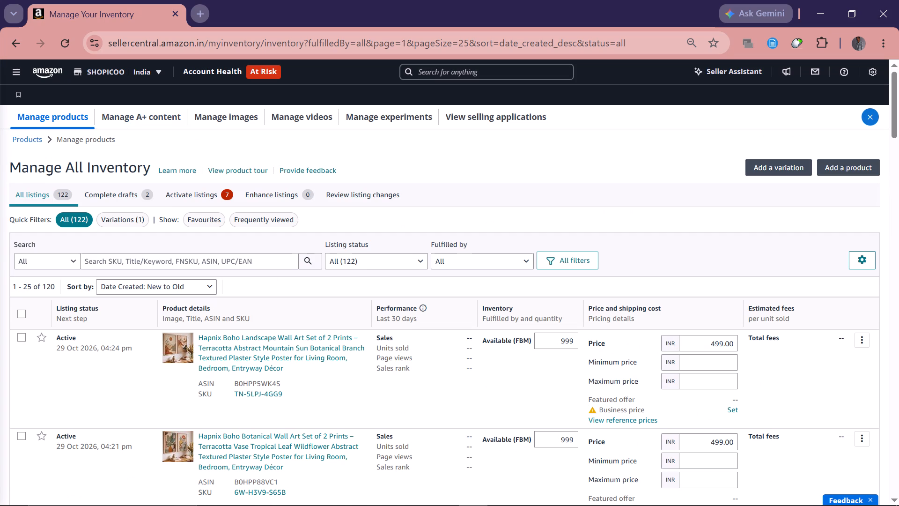
# Switch to File Explorer, go back to the "set" folder, create a new folder there and clear its default name.
pyautogui.hotkey('alt', 'Tab')
pyautogui.hotkey('alt', 'Tab')
pyautogui.hotkey('alt', 'Tab')
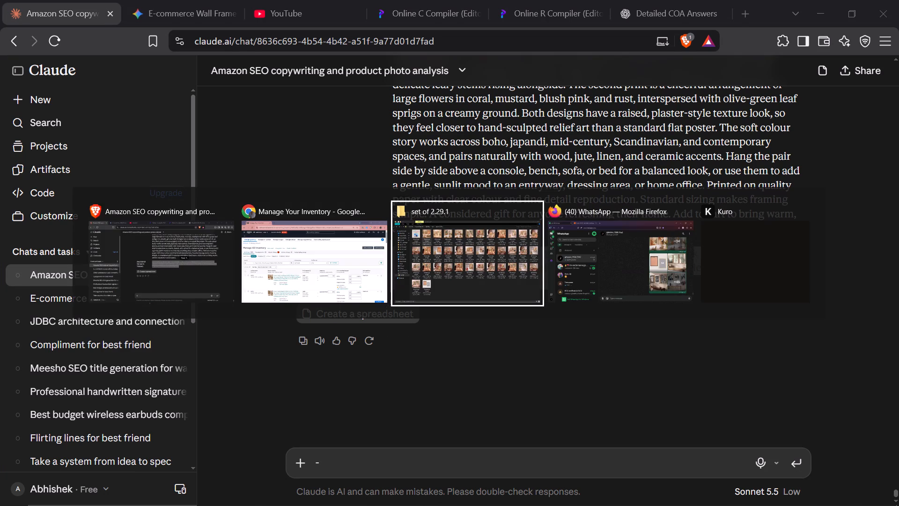
pyautogui.hotkey('alt', 'Tab')
pyautogui.hotkey('alt', 'Left')
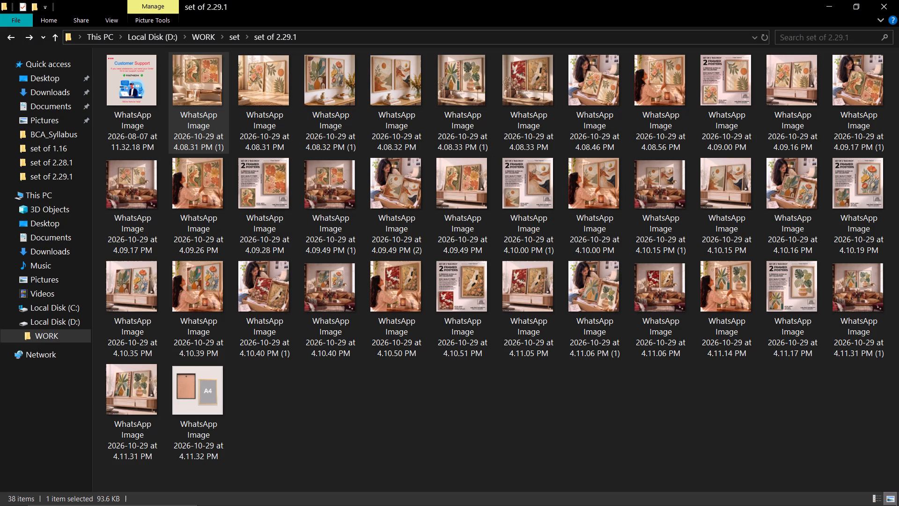
pyautogui.click(14, 36)
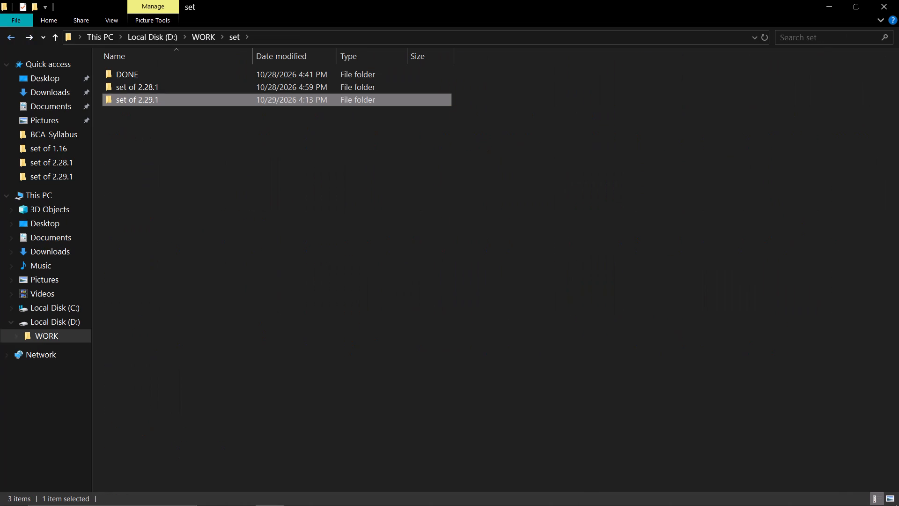
pyautogui.rightClick(189, 125)
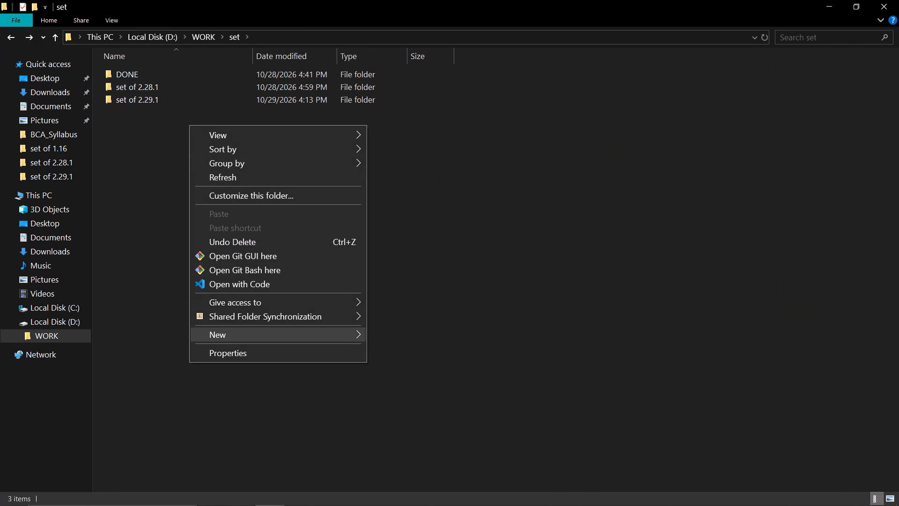
pyautogui.click(422, 334)
pyautogui.press('BackSpace')
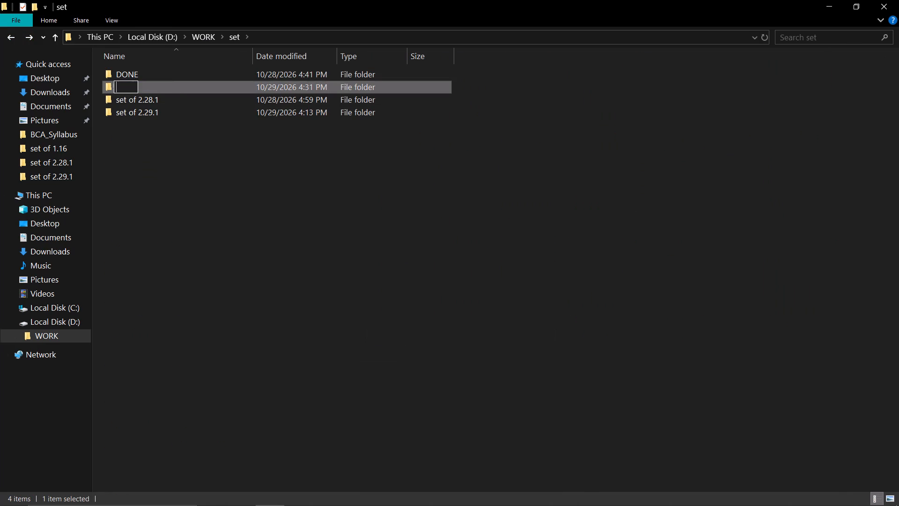
# Name the new folder "set of 3.28.1".
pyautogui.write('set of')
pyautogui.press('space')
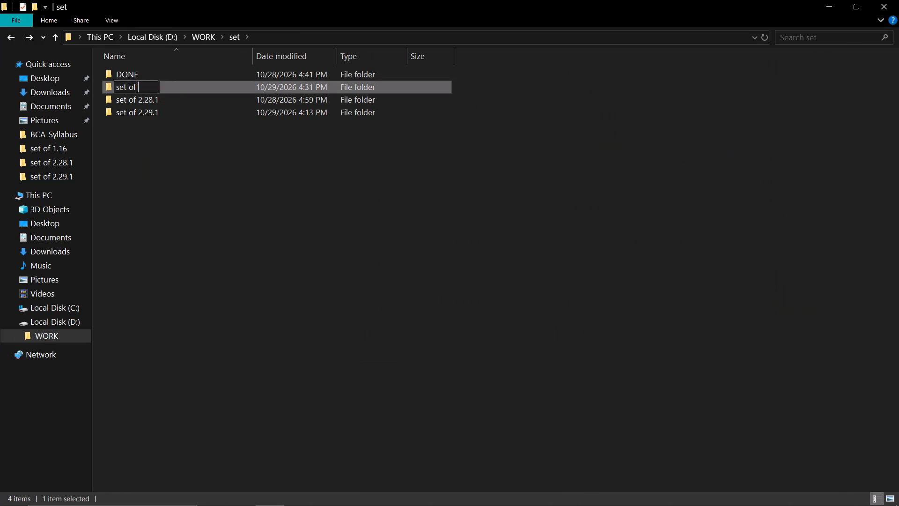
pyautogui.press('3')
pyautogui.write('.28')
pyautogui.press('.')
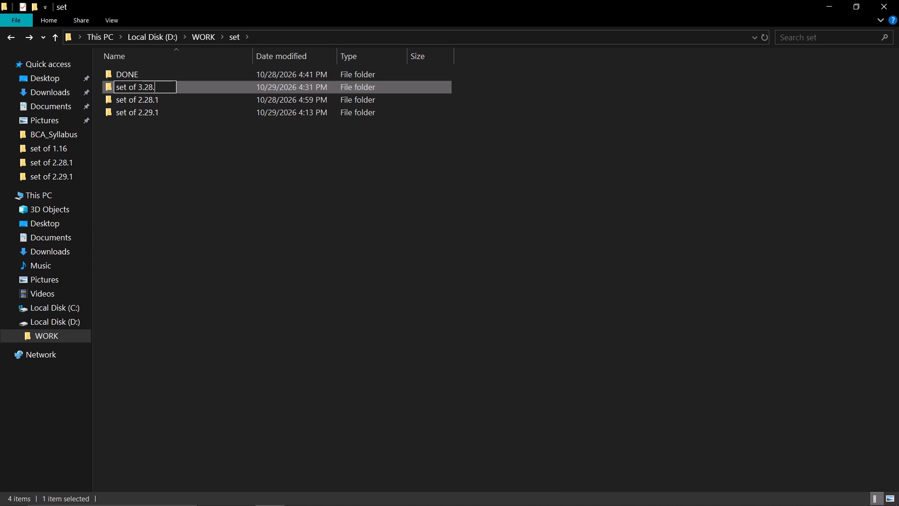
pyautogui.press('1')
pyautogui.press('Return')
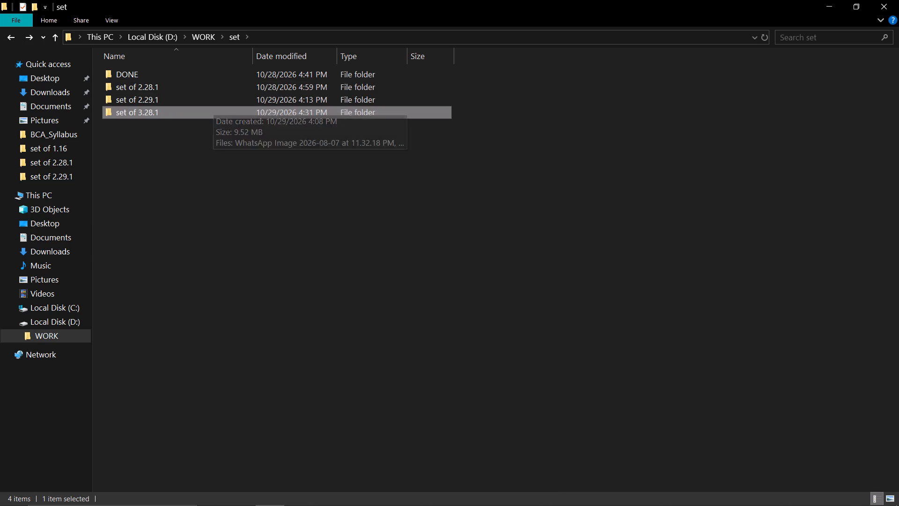
# Move the "set of 2.28.1" and "set of 2.29.1" folders into the DONE folder.
pyautogui.moveTo(513, 104); pyautogui.dragTo(406, 74)
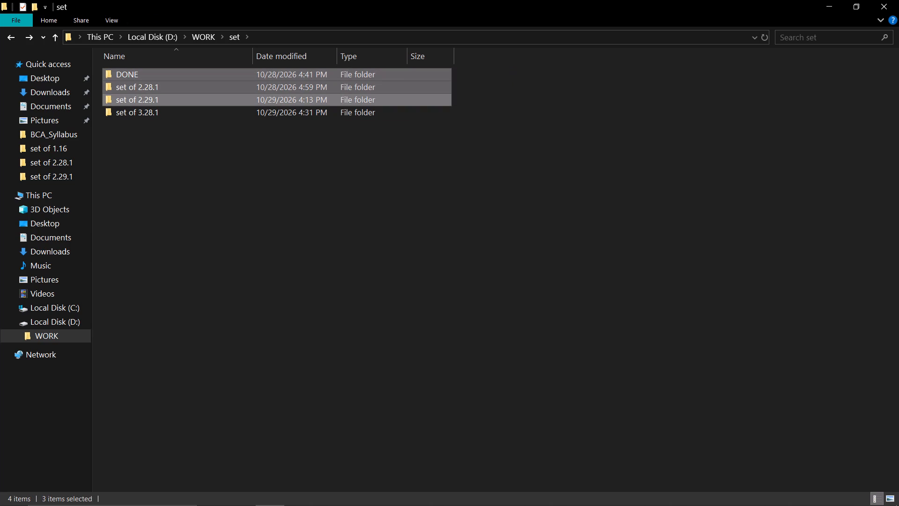
pyautogui.moveTo(538, 85); pyautogui.dragTo(503, 114)
pyautogui.moveTo(503, 114); pyautogui.dragTo(449, 96)
pyautogui.click(492, 95)
pyautogui.moveTo(488, 97); pyautogui.dragTo(437, 80)
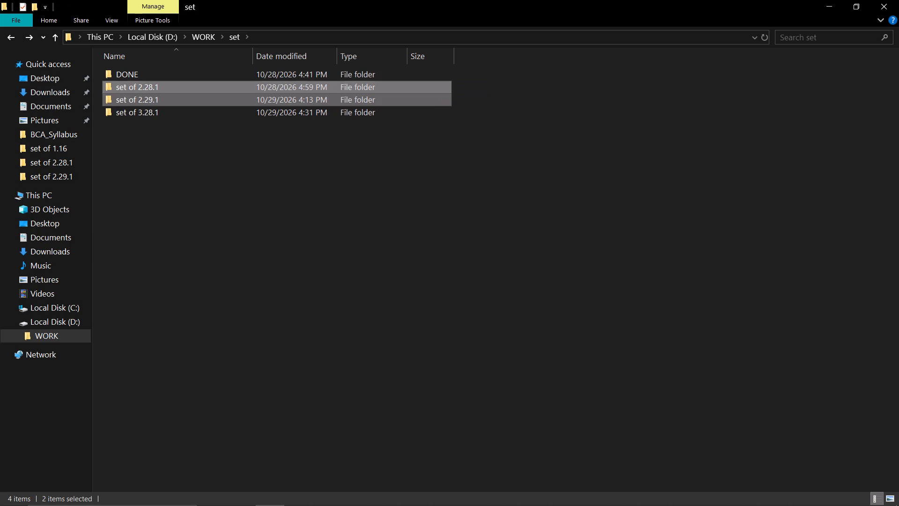
pyautogui.moveTo(373, 92); pyautogui.dragTo(328, 77)
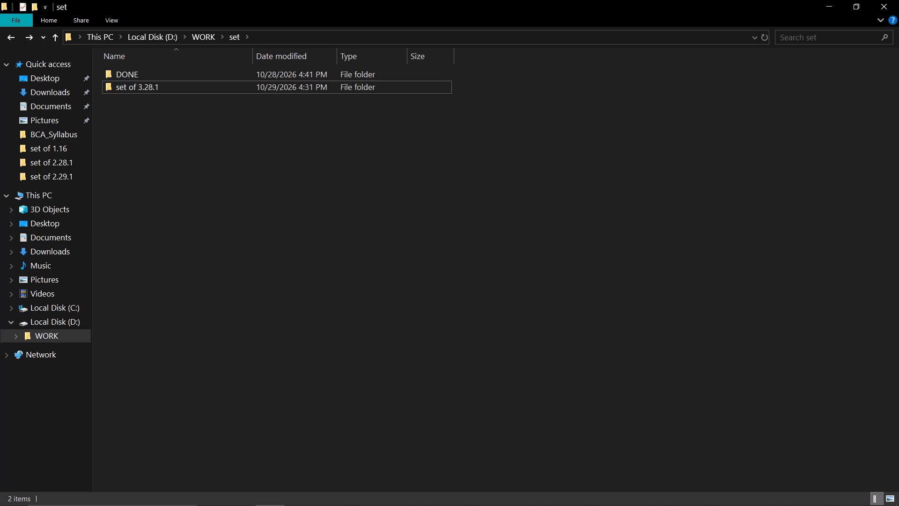
# Copy the Customer Support WhatsApp image from the WORK folder into the "set of 3.28.1" folder.
pyautogui.click(11, 37)
pyautogui.click(208, 111)
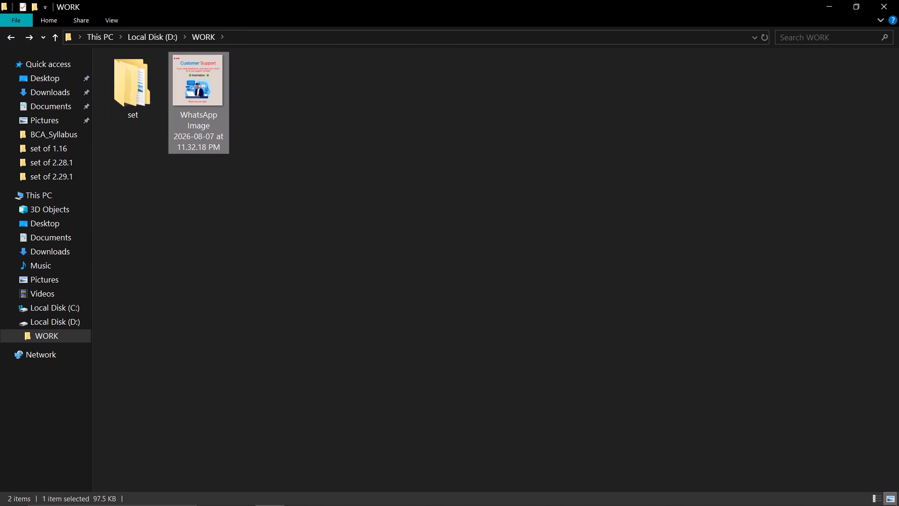
pyautogui.hotkey('ctrl', 'c')
pyautogui.click(117, 102)
pyautogui.click(128, 101)
pyautogui.moveTo(128, 101); pyautogui.dragTo(166, 87)
pyautogui.doubleClick(166, 87)
pyautogui.hotkey('ctrl', 'v')
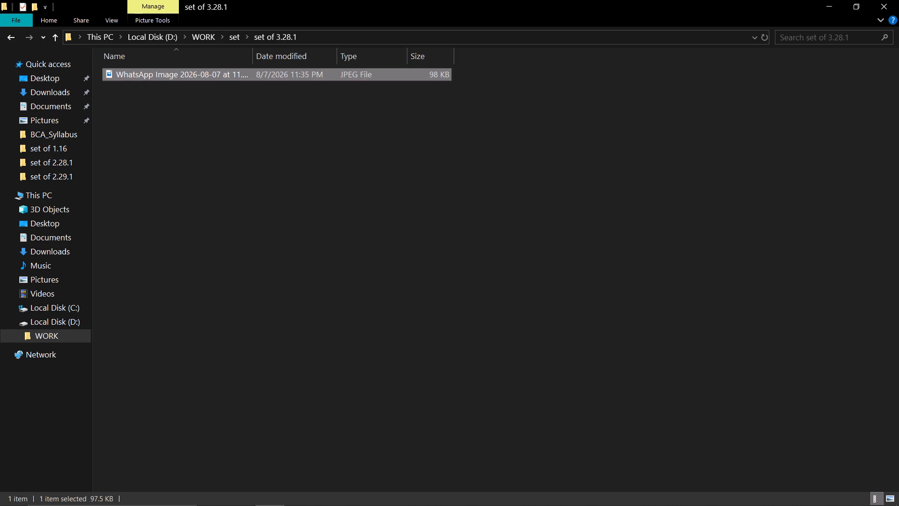
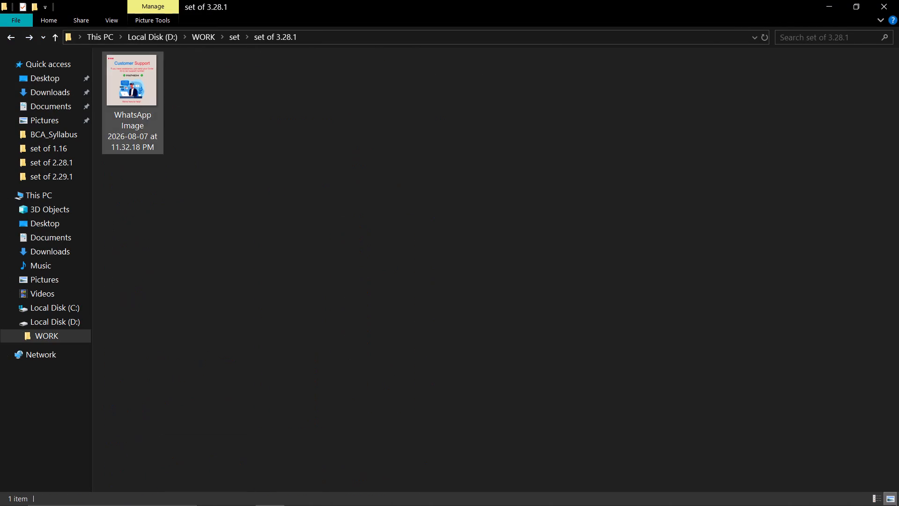
# Paste the copied WhatsApp Unknown archive into the "set of 3.28.1" folder and extract its contents there.
pyautogui.hotkey('ctrl', 'v')
pyautogui.rightClick(199, 101)
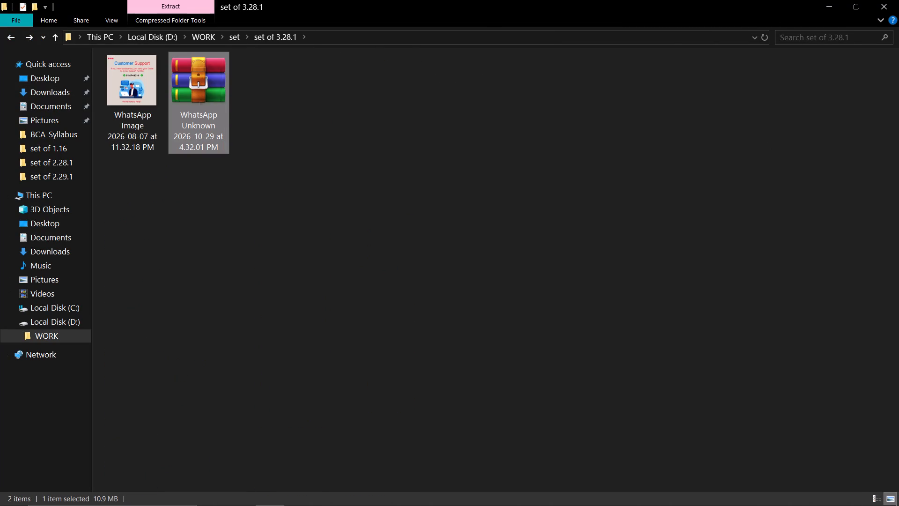
pyautogui.click(260, 198)
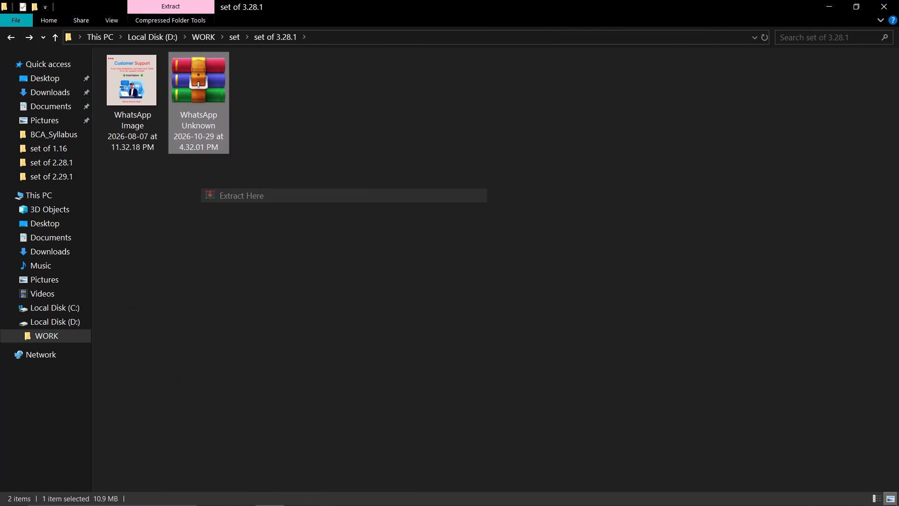
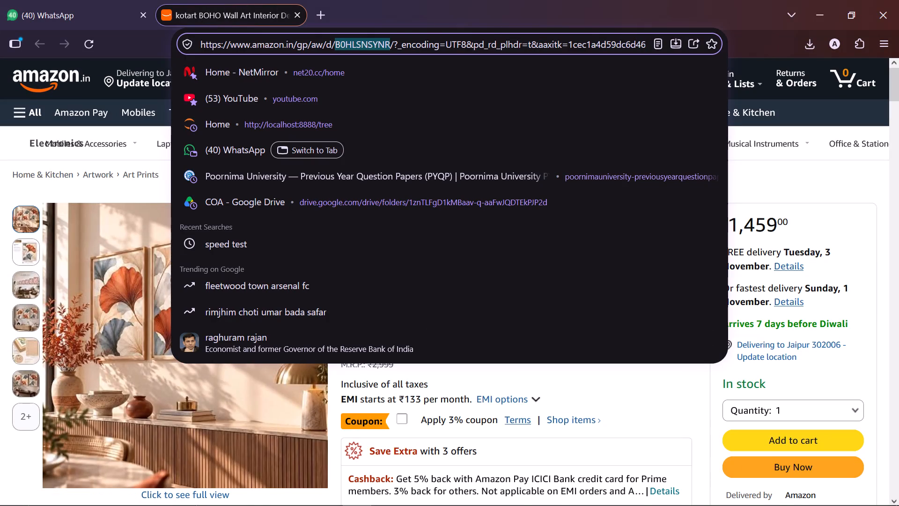
# Switch to Seller Central's Manage All Inventory in Chrome, start adding a variation and dismiss the feature introduction.
pyautogui.click(108, 5)
pyautogui.hotkey('alt', 'Tab')
pyautogui.hotkey('alt', 'Tab')
pyautogui.hotkey('alt', 'Tab')
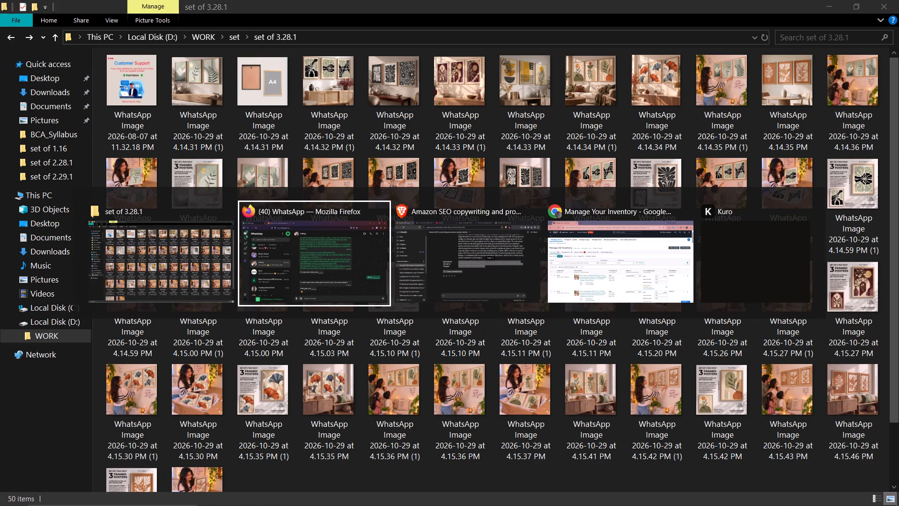
pyautogui.hotkey('alt', 'Tab')
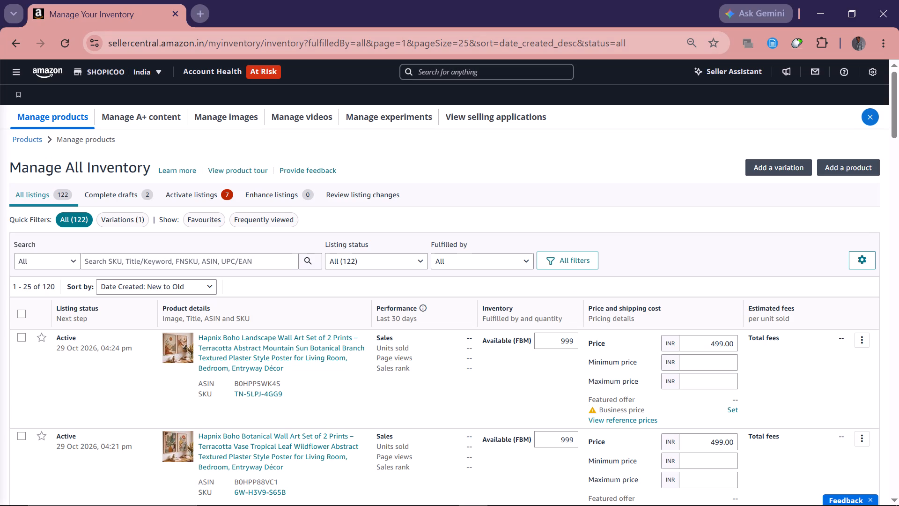
pyautogui.click(766, 164)
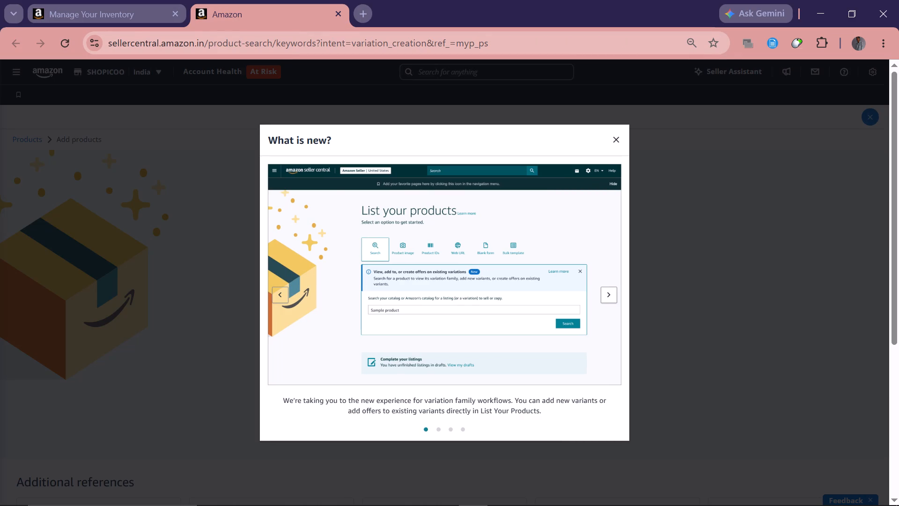
pyautogui.click(616, 139)
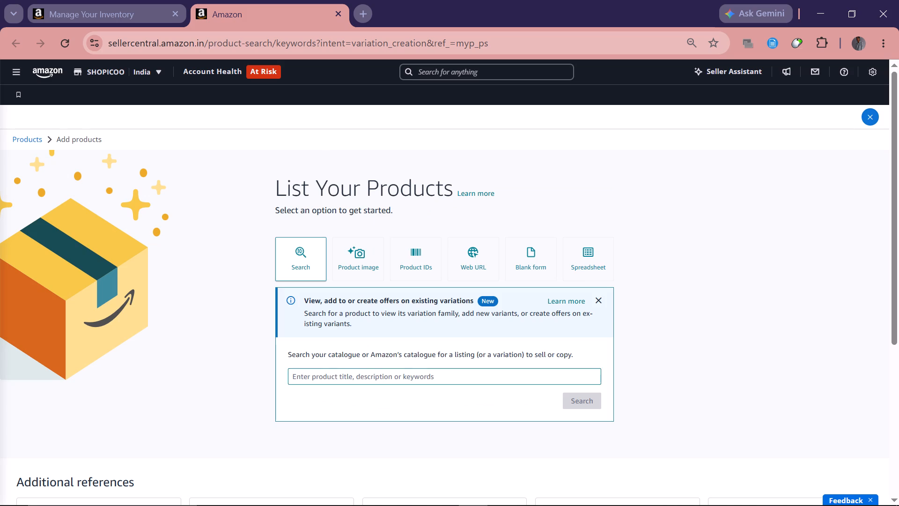
# Search the catalogue for the copied ASIN B0HLSNSYNR, choose the New condition and copy that listing.
pyautogui.click(394, 374)
pyautogui.hotkey('ctrl', 'v')
pyautogui.click(580, 400)
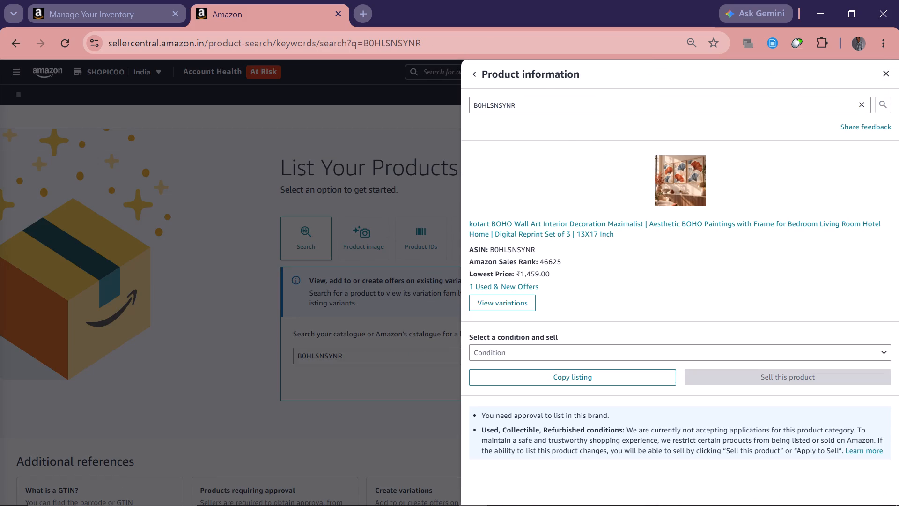
pyautogui.click(522, 348)
pyautogui.click(516, 363)
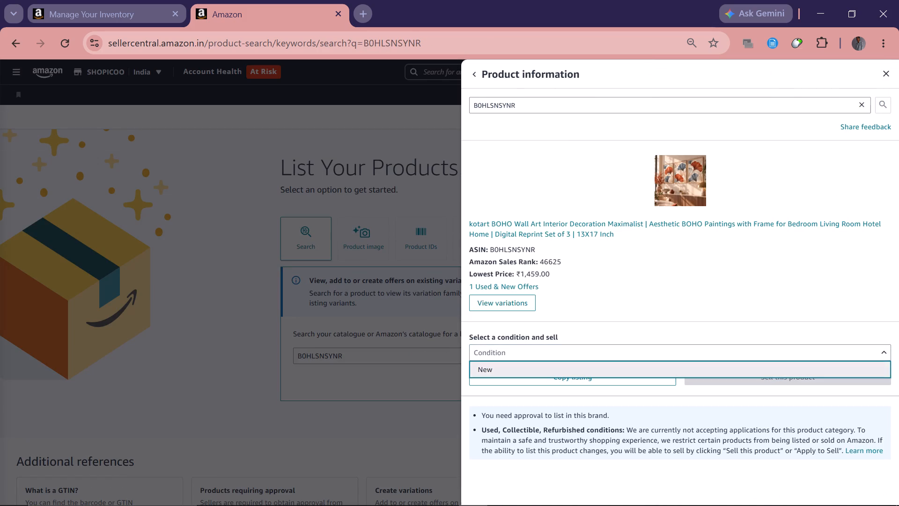
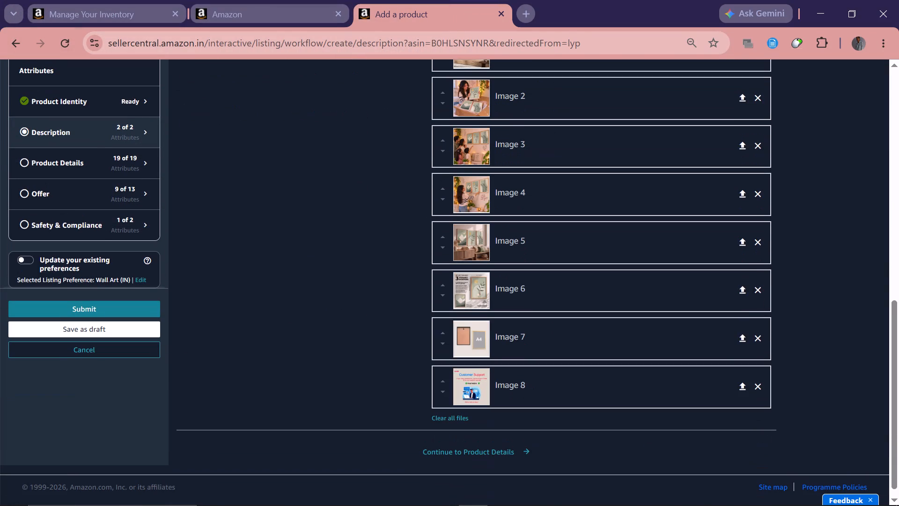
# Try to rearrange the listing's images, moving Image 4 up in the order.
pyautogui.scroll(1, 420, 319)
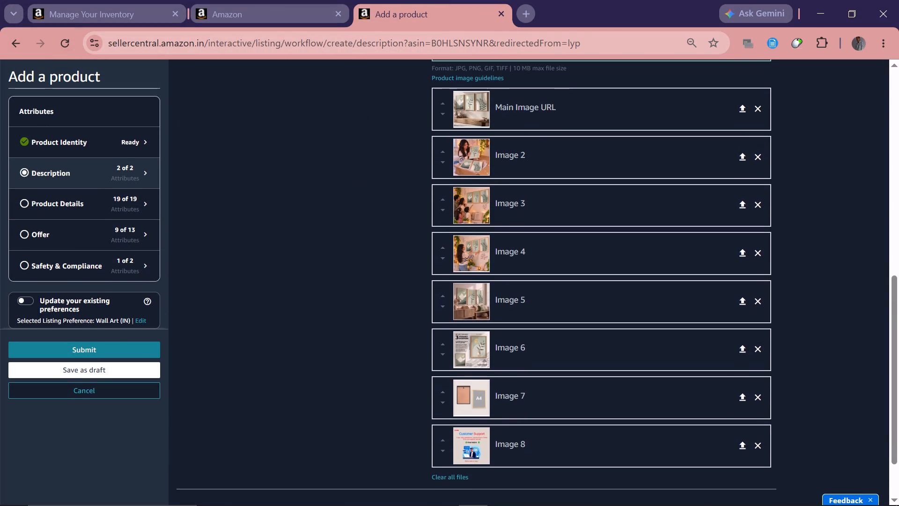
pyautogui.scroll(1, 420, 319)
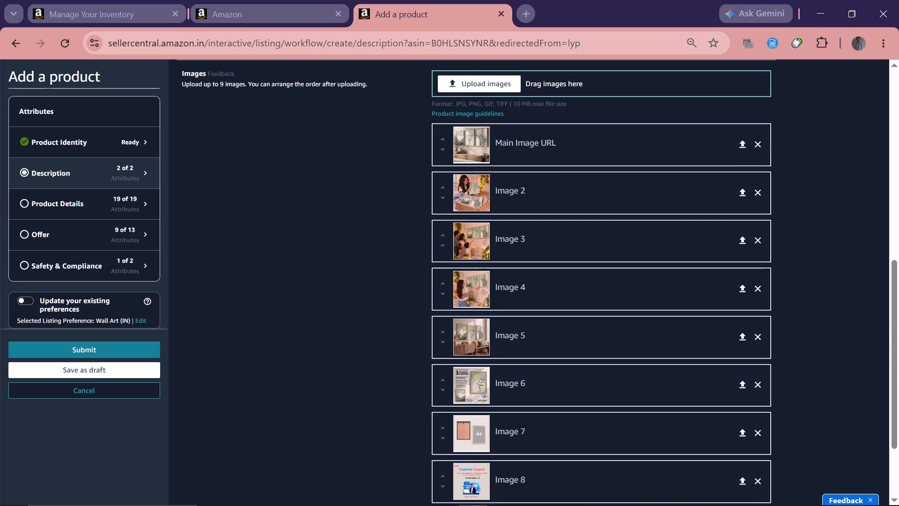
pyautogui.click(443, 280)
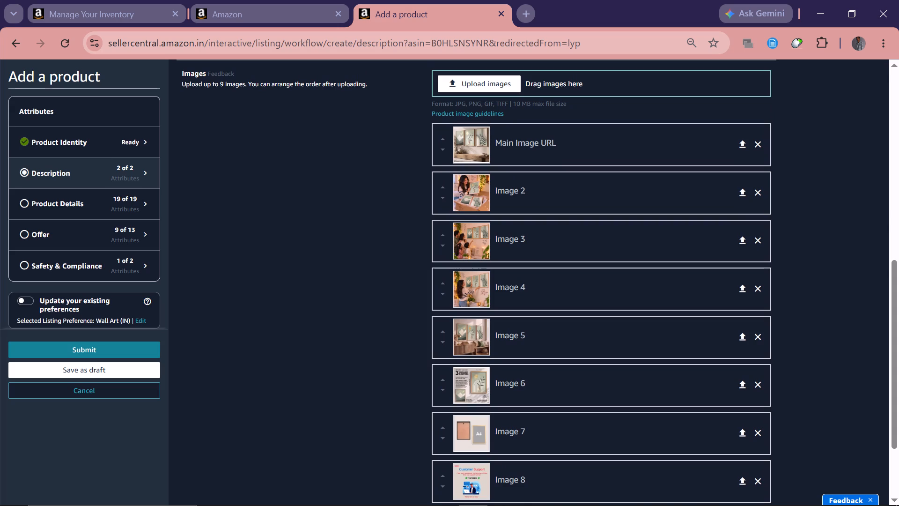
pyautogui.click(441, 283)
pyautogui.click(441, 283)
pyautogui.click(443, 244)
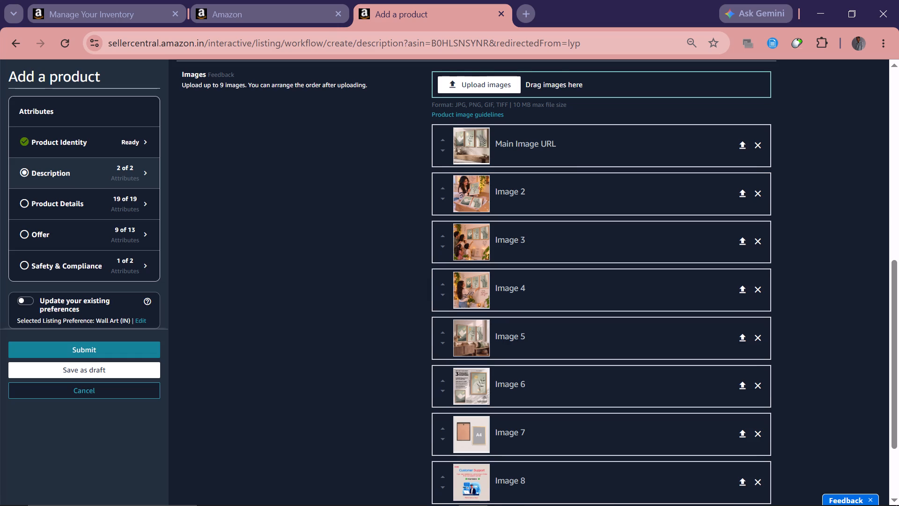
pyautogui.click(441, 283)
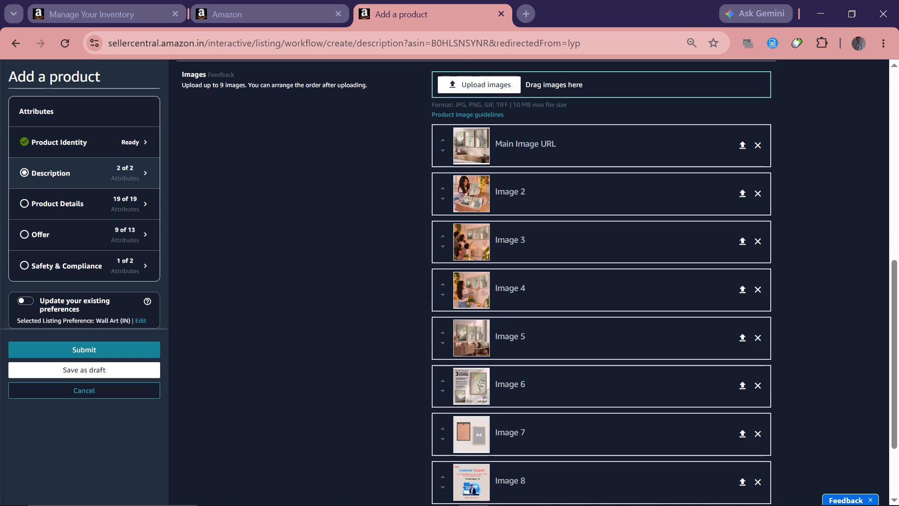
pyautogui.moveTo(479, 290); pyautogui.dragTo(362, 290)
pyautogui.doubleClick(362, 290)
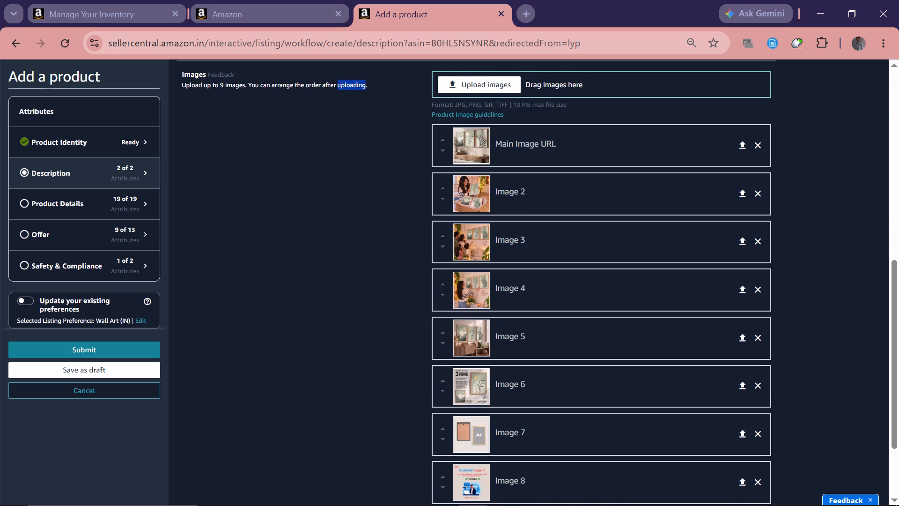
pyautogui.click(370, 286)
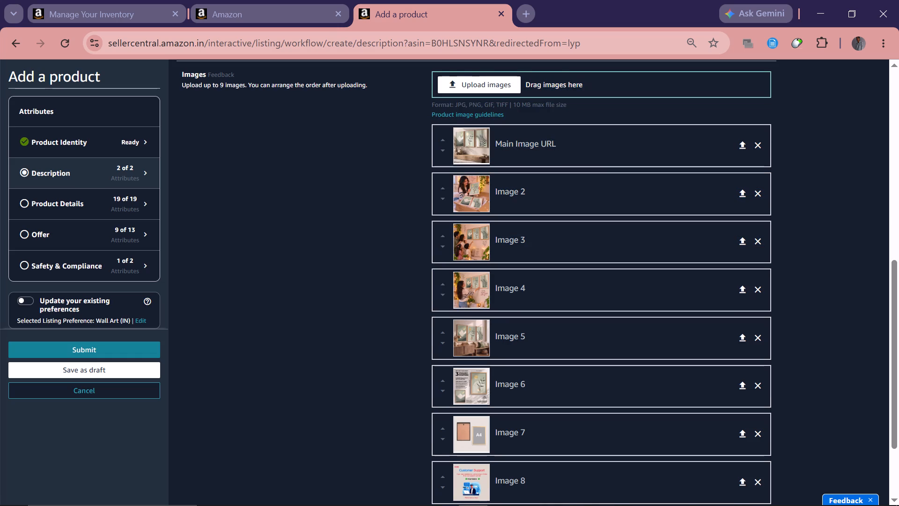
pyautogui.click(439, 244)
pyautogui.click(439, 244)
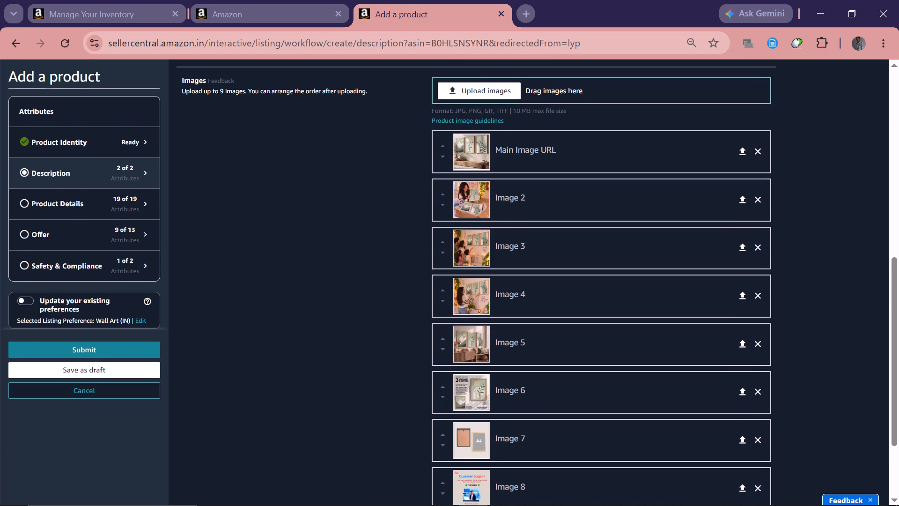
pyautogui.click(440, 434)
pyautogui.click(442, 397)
# Continue from the Description section to Product Details.
pyautogui.scroll(-2, 332, 420)
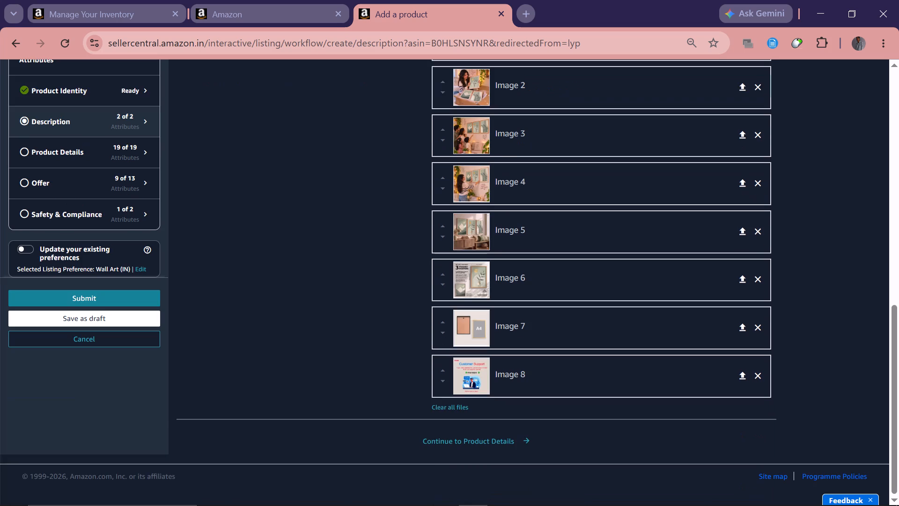
pyautogui.scroll(-2, 332, 420)
pyautogui.click(440, 442)
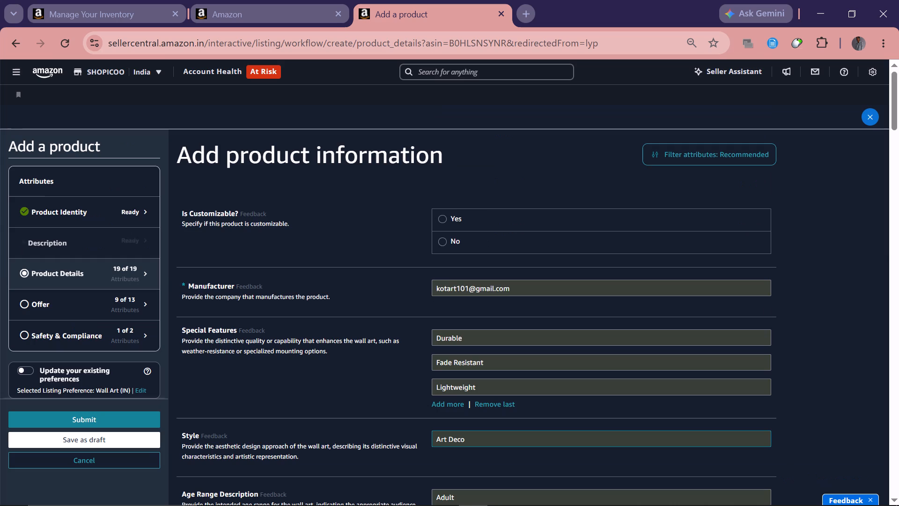
# Replace the manufacturer with the saved Hapnix entry that includes its business address, and copy that full text.
pyautogui.scroll(-1, 392, 352)
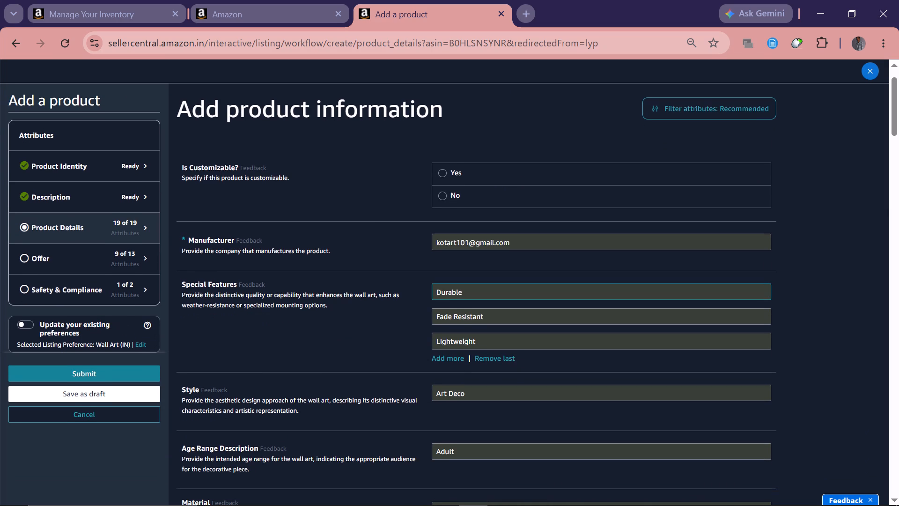
pyautogui.click(531, 238)
pyautogui.hotkey('ctrl', 'a')
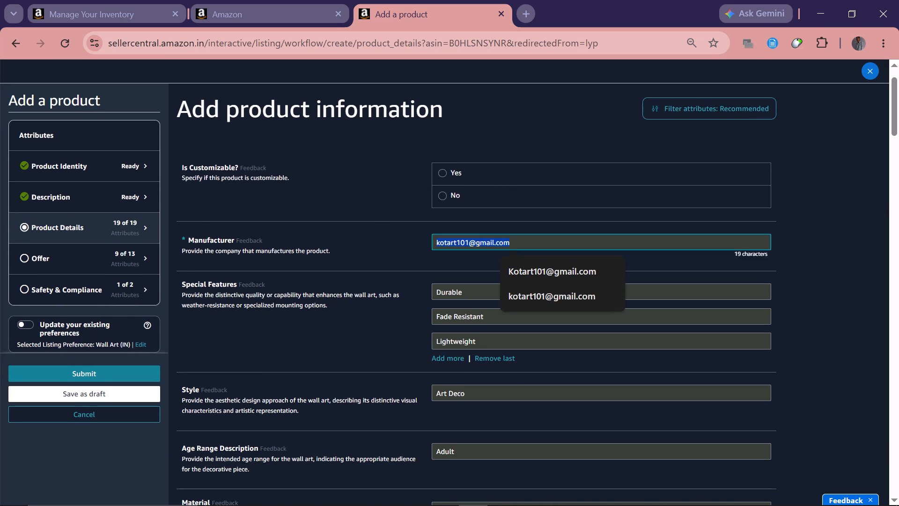
pyautogui.hotkey('ctrl', 'BackSpace')
pyautogui.click(531, 238)
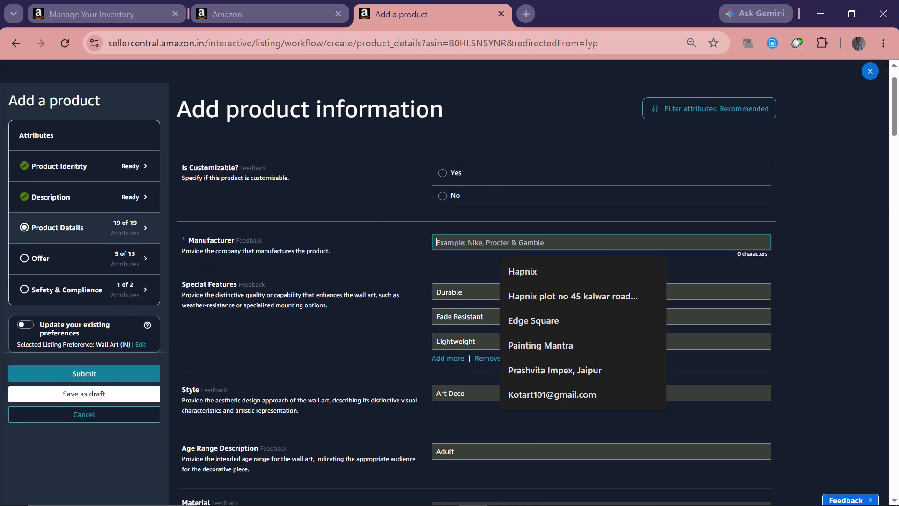
pyautogui.click(533, 296)
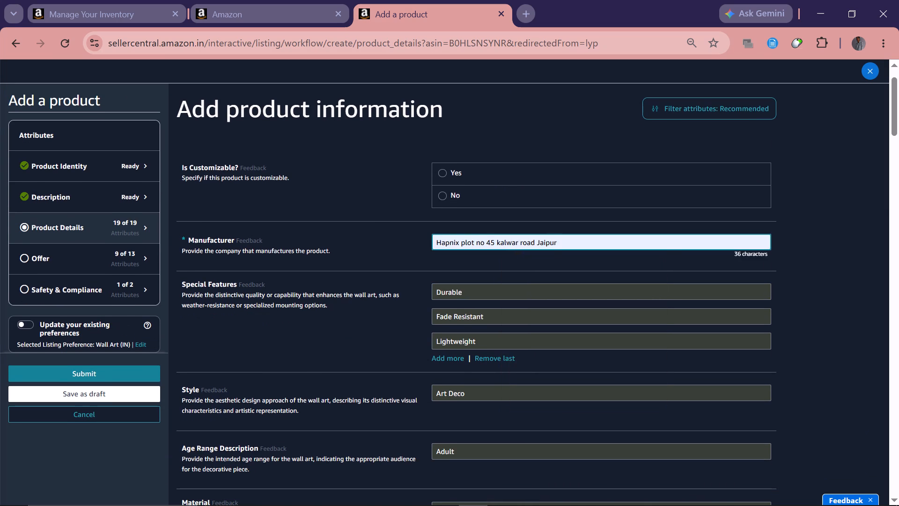
pyautogui.hotkey('ctrl', 'a')
pyautogui.hotkey('ctrl', 'c')
pyautogui.hotkey('ctrl', 'c')
pyautogui.hotkey('ctrl', 'c')
pyautogui.hotkey('ctrl', 'c')
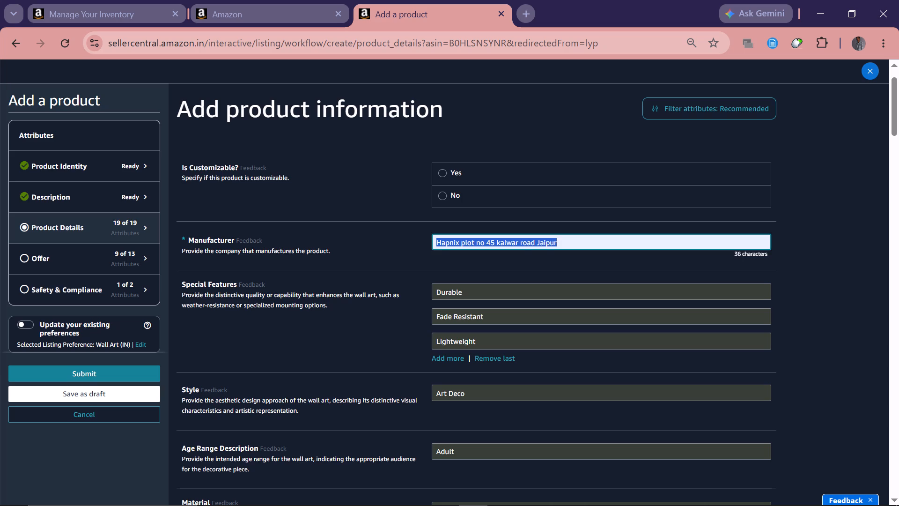
# Shorten the manufacturer entry to the company name Hapnix, removing the address.
pyautogui.click(561, 242)
pyautogui.hotkey('shift', 'BackSpace')
pyautogui.hotkey('shift', 'BackSpace')
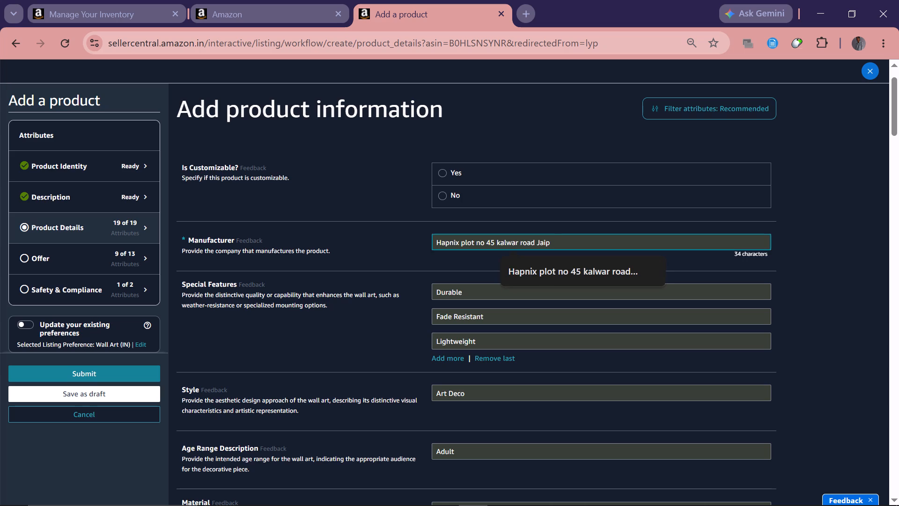
pyautogui.hotkey('ctrl', 'BackSpace')
pyautogui.hotkey('ctrl', 'BackSpace')
pyautogui.hotkey('ctrl', 'BackSpace')
pyautogui.hotkey('ctrl', 'BackSpace')
pyautogui.hotkey('ctrl', 'BackSpace')
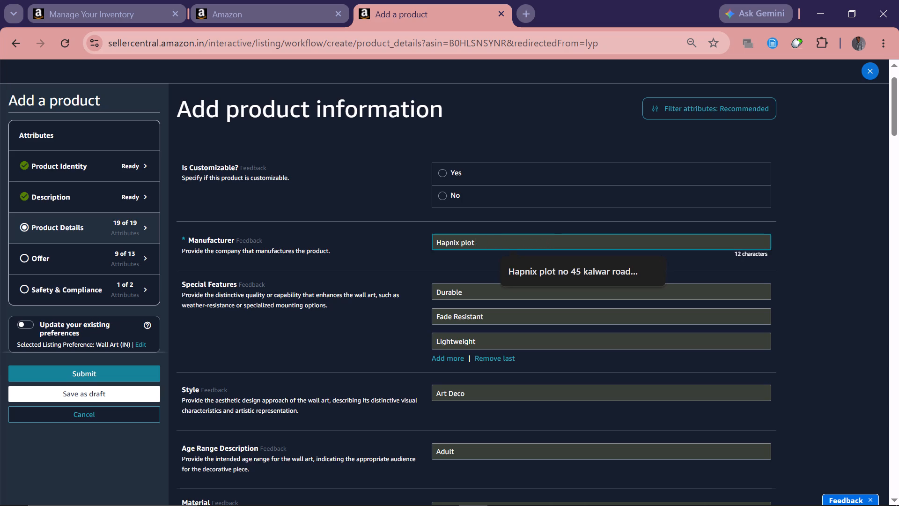
pyautogui.hotkey('ctrl', 'BackSpace')
pyautogui.click(398, 333)
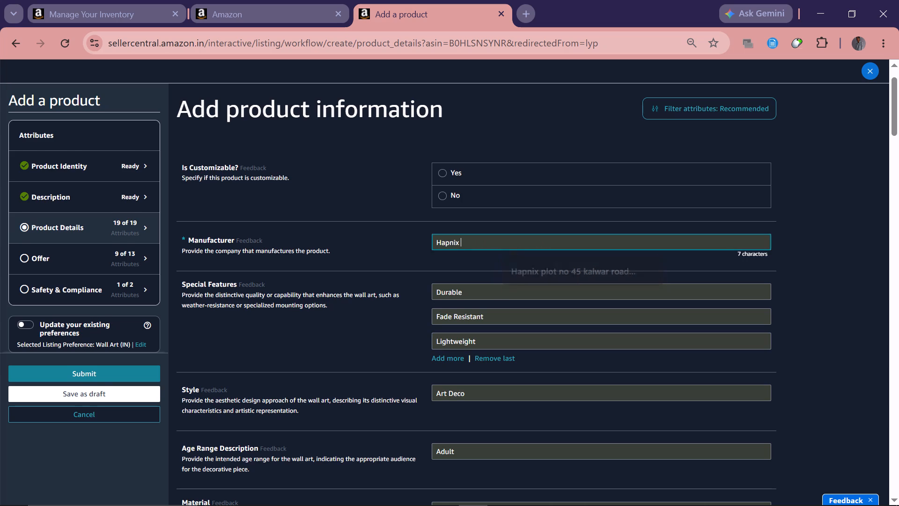
# Set the wall art's Style to Boho Art.
pyautogui.scroll(-4, 398, 333)
pyautogui.click(472, 249)
pyautogui.hotkey('ctrl', 'a')
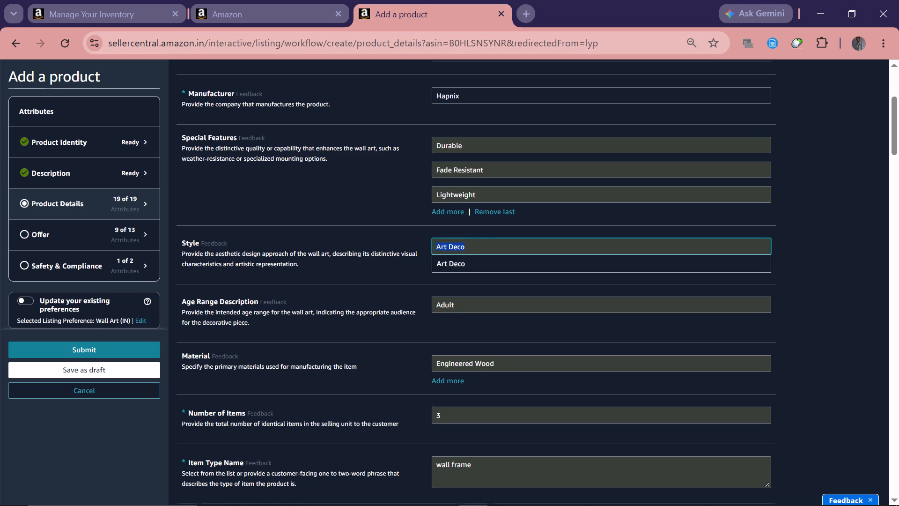
pyautogui.hotkey('ctrl', 'BackSpace')
pyautogui.click(472, 249)
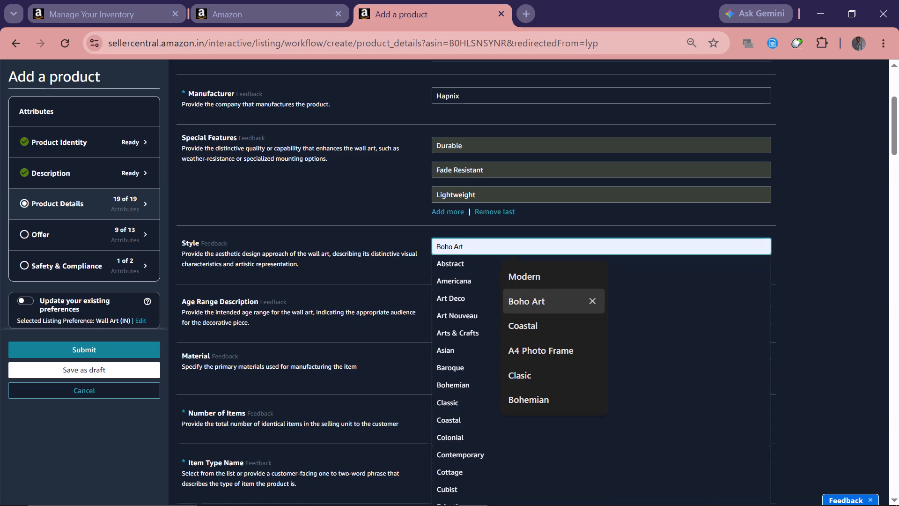
pyautogui.click(526, 301)
# Clear the Material attribute and re-enter it as Engineered Wood.
pyautogui.scroll(-3, 428, 338)
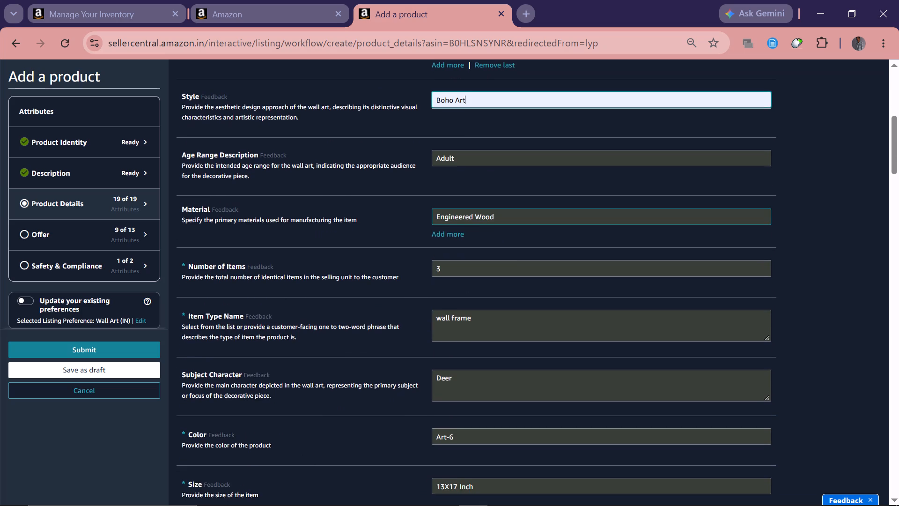
pyautogui.click(509, 216)
pyautogui.hotkey('ctrl', 'a')
pyautogui.hotkey('ctrl', 'BackSpace')
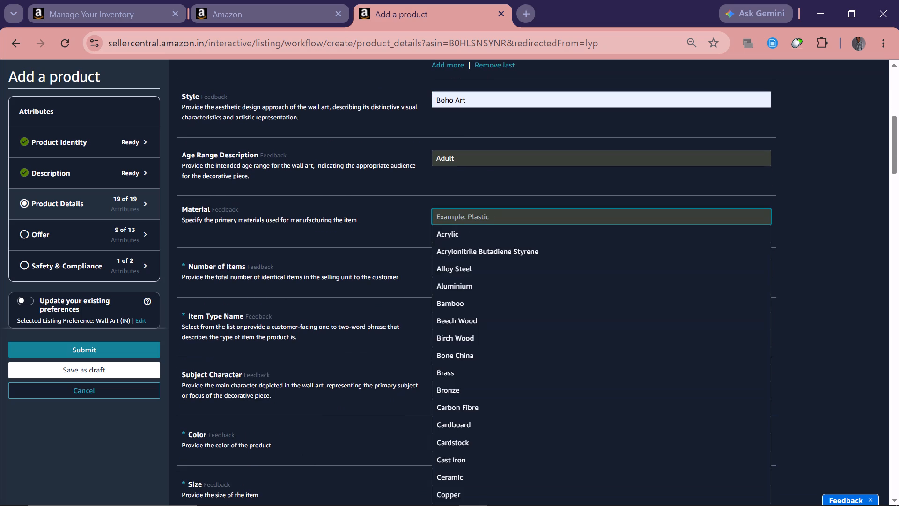
pyautogui.click(509, 216)
pyautogui.click(521, 265)
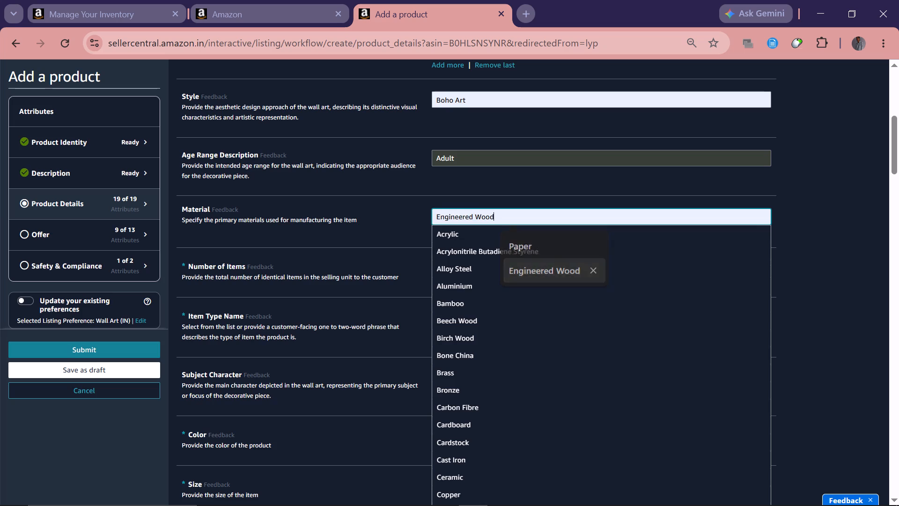
pyautogui.click(378, 242)
# Set the product's Color to "wodden".
pyautogui.scroll(-2, 378, 242)
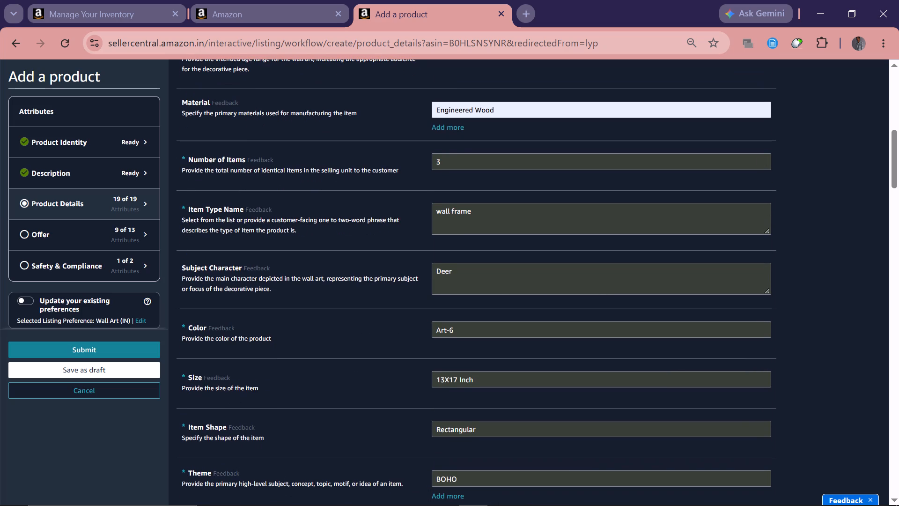
pyautogui.scroll(-1, 465, 228)
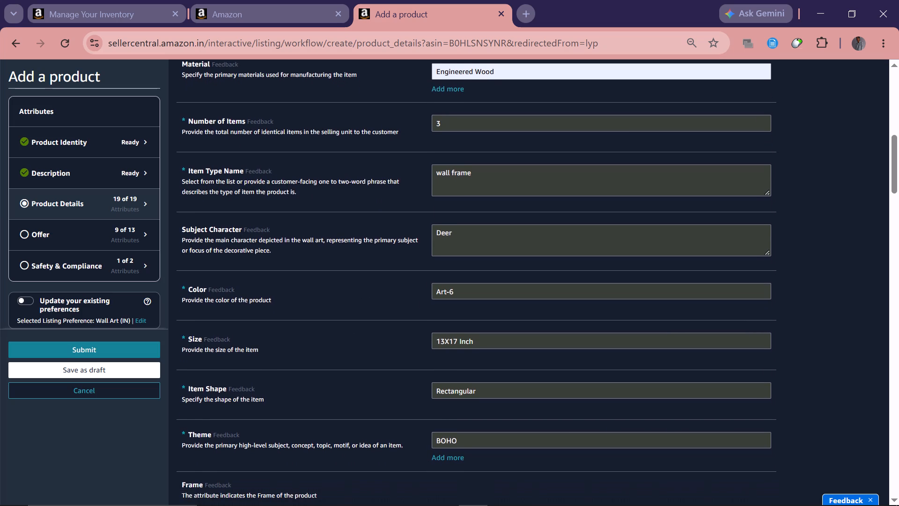
pyautogui.scroll(-1, 469, 246)
pyautogui.click(472, 232)
pyautogui.hotkey('ctrl', 'a')
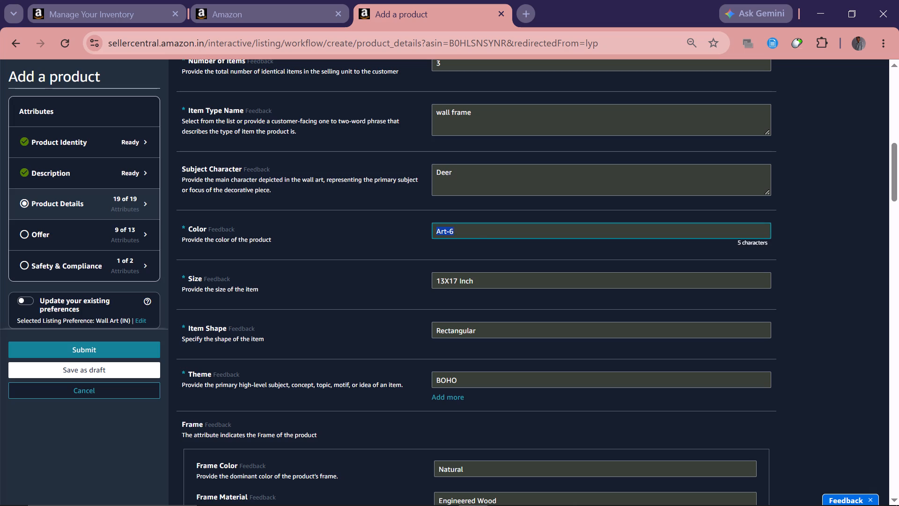
pyautogui.hotkey('ctrl', 'BackSpace')
pyautogui.click(472, 232)
pyautogui.click(505, 259)
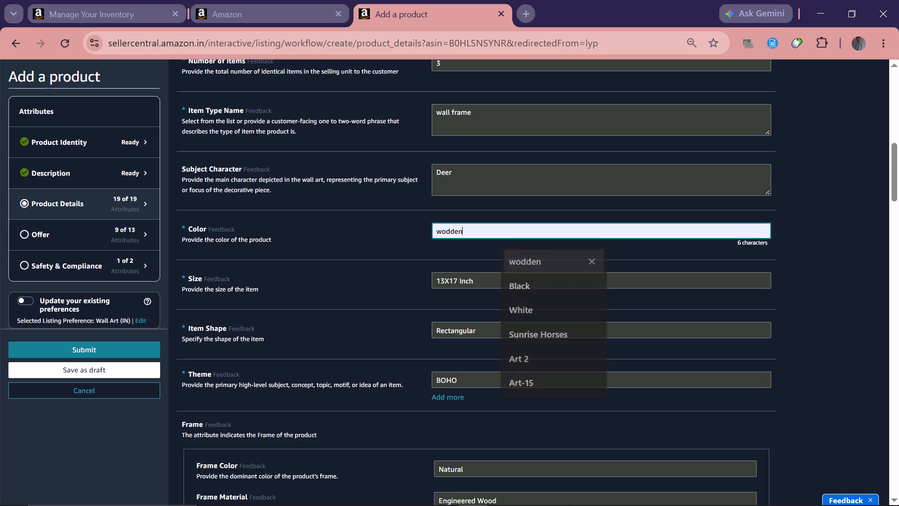
# Set the product's Size to 9x12 inch.
pyautogui.click(478, 283)
pyautogui.hotkey('ctrl', 'a')
pyautogui.press('BackSpace')
pyautogui.click(478, 283)
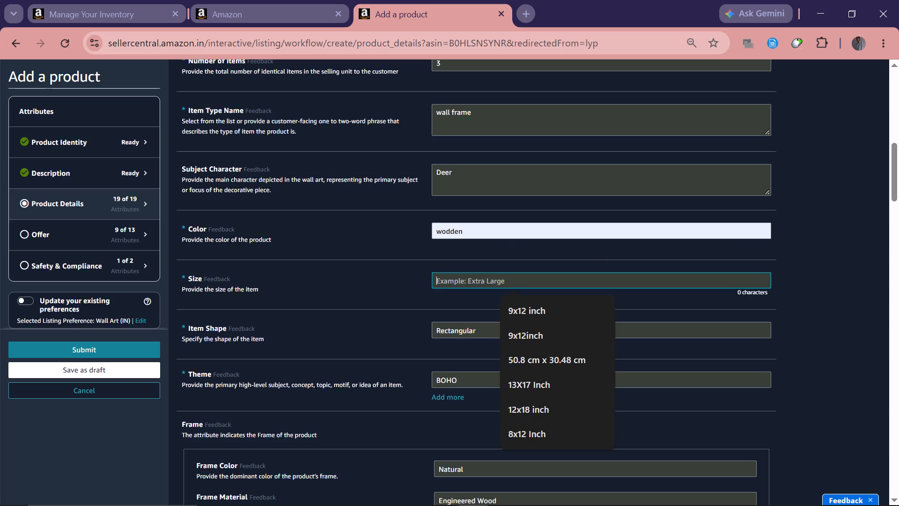
pyautogui.click(531, 310)
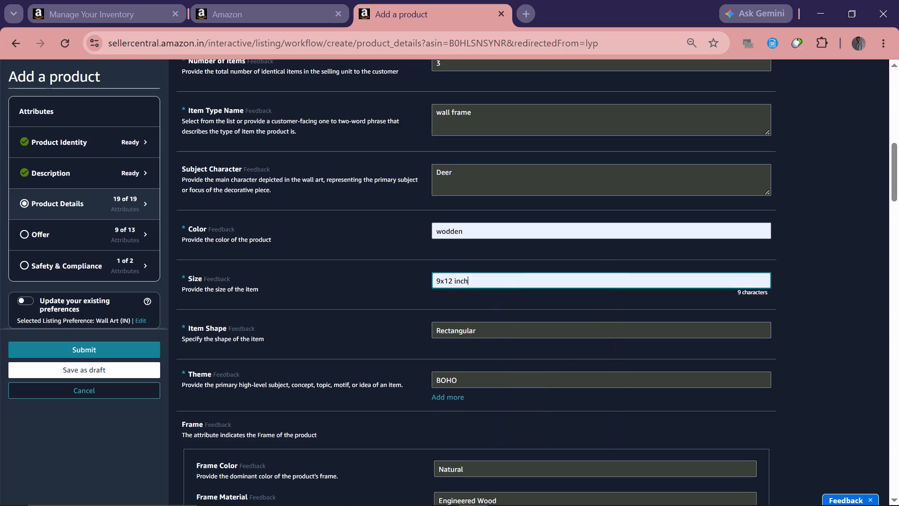
# Replace the Manufacturer Contact Information with the copied Hapnix business address.
pyautogui.scroll(-4, 455, 343)
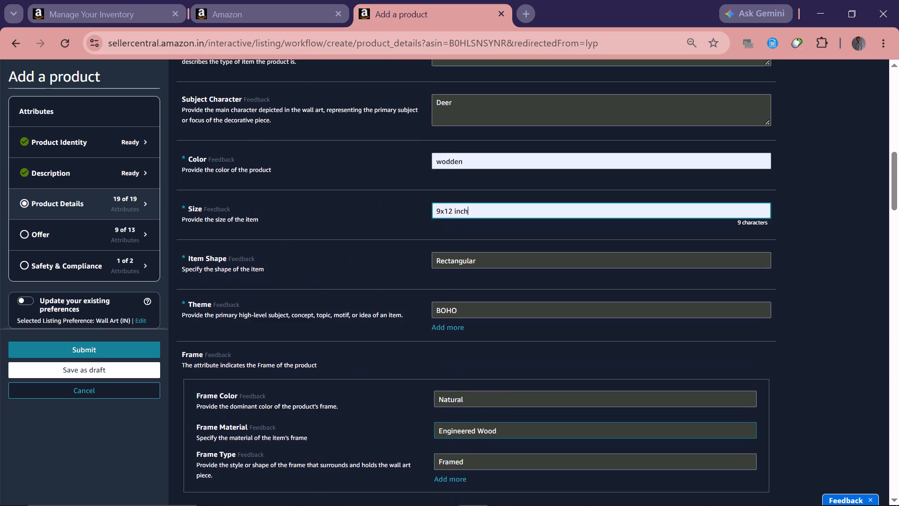
pyautogui.scroll(-4, 455, 343)
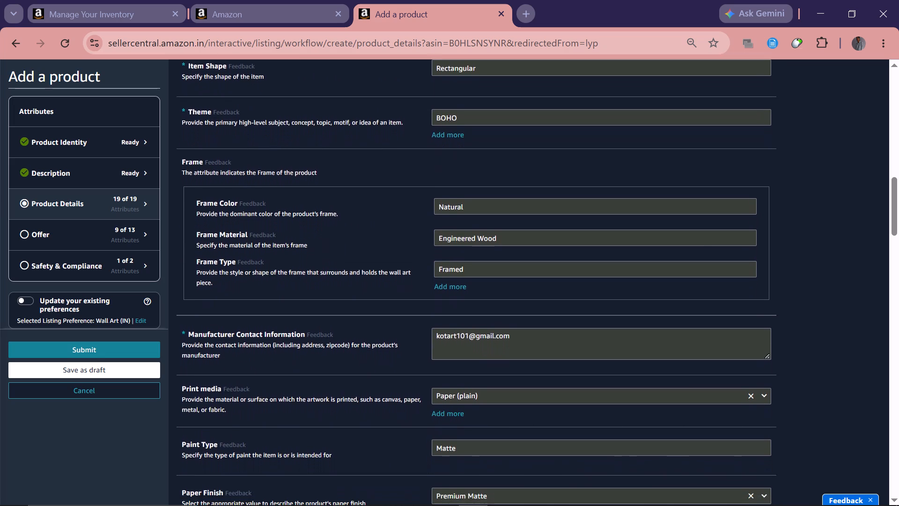
pyautogui.scroll(-3, 455, 343)
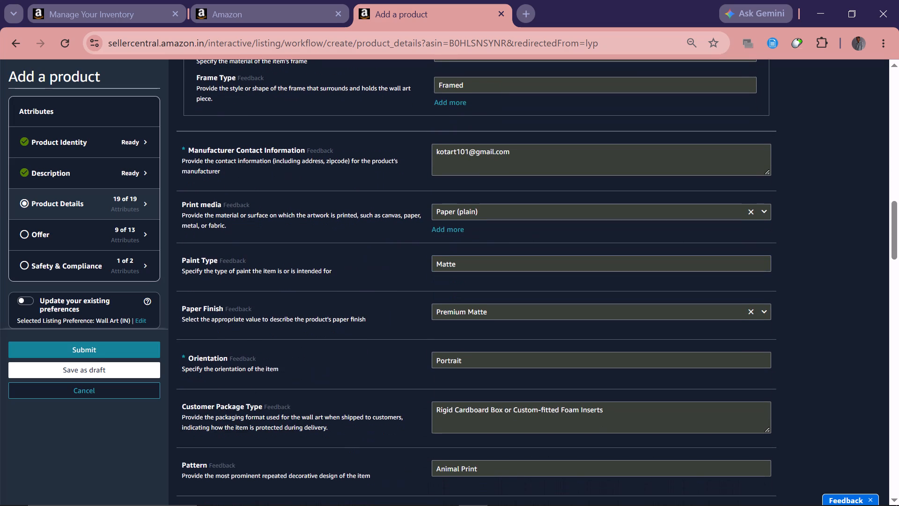
pyautogui.keyDown('ctrl'); pyautogui.click(486, 158); pyautogui.keyUp('ctrl')
pyautogui.hotkey('ctrl', 'a')
pyautogui.hotkey('ctrl', 'v')
# Replace the Packer Contact Information with the same copied Hapnix business address.
pyautogui.scroll(-4, 409, 280)
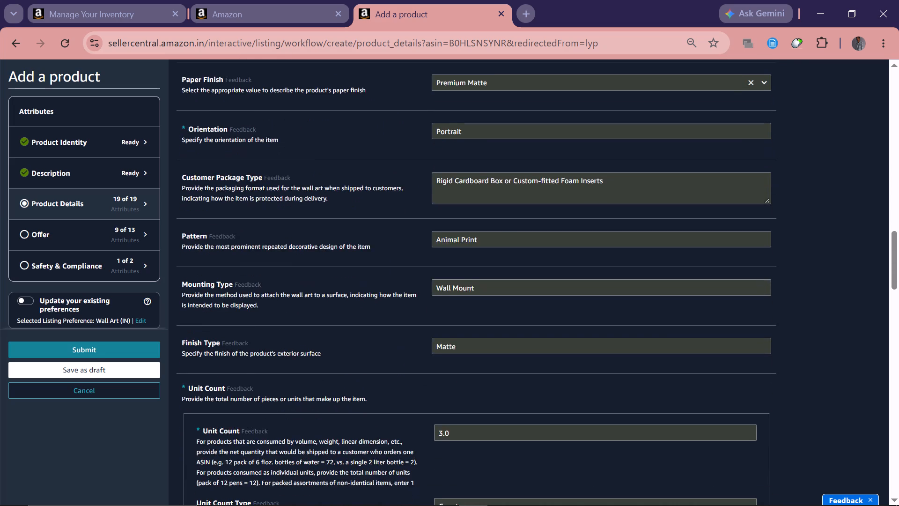
pyautogui.scroll(-3, 447, 366)
pyautogui.scroll(-2, 469, 439)
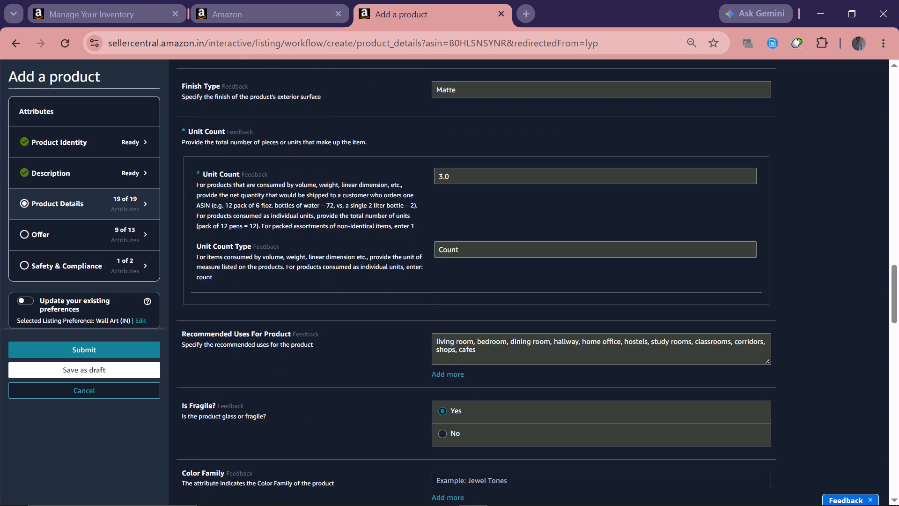
pyautogui.scroll(-4, 469, 439)
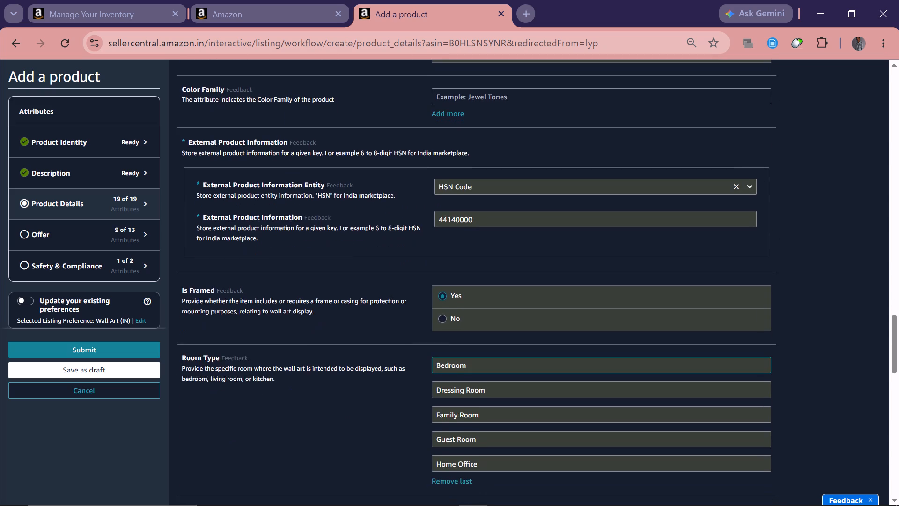
pyautogui.scroll(-4, 478, 402)
pyautogui.click(485, 380)
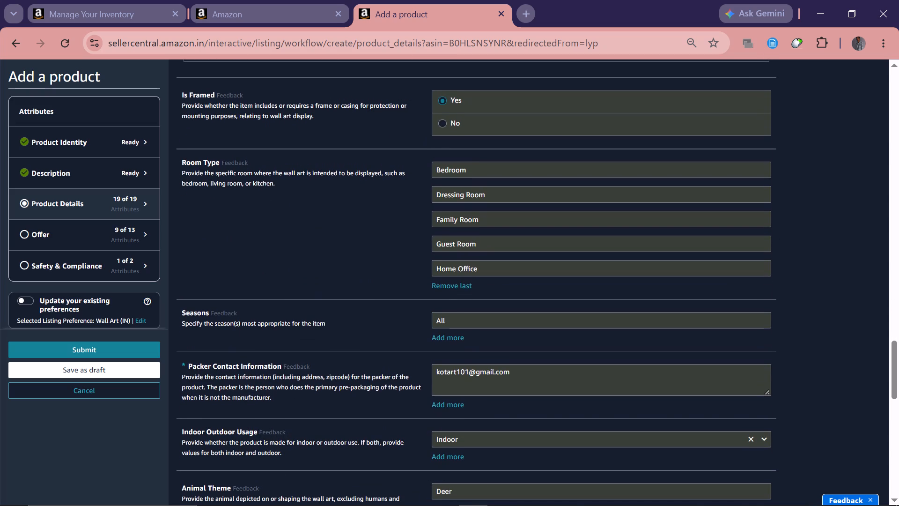
pyautogui.hotkey('ctrl', 'a')
pyautogui.hotkey('ctrl', 'v')
# Finish the product details and continue to the Offer section.
pyautogui.scroll(-5, 346, 408)
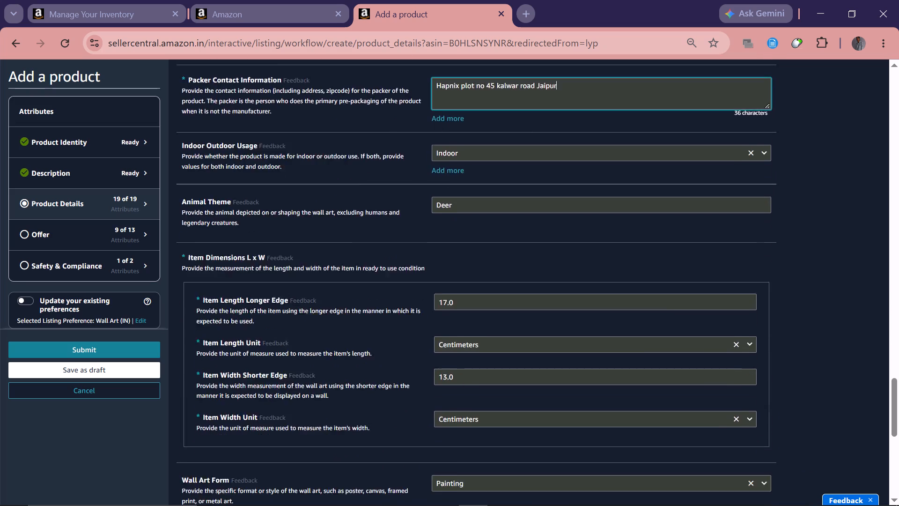
pyautogui.scroll(-2, 346, 408)
pyautogui.scroll(-4, 378, 297)
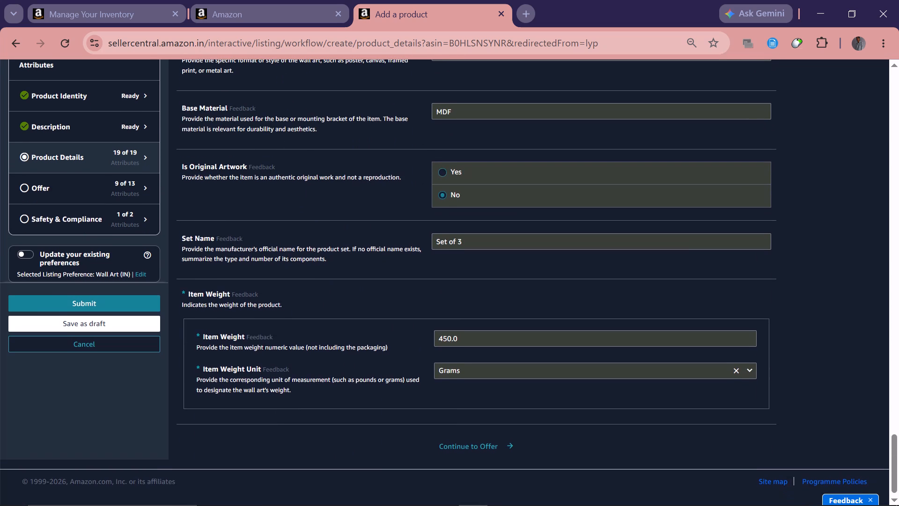
pyautogui.scroll(-2, 411, 378)
pyautogui.click(447, 443)
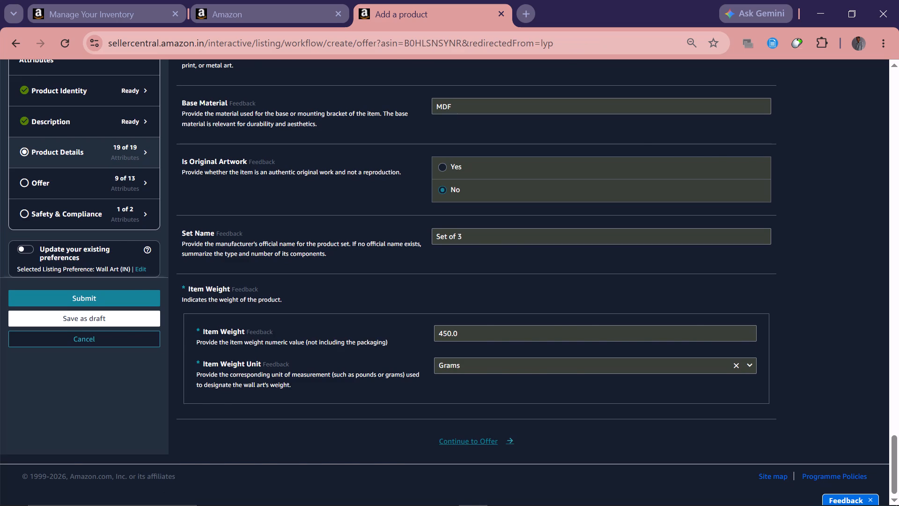
# Choose merchant-fulfilled shipping (Self Ship or Easy Ship) and set the Quantity to 999.
pyautogui.click(446, 332)
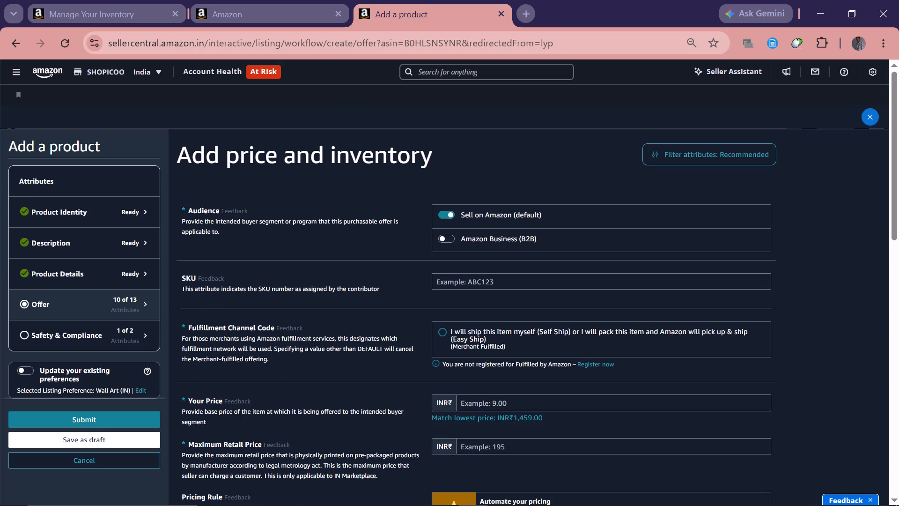
pyautogui.scroll(-1, 517, 362)
pyautogui.click(515, 325)
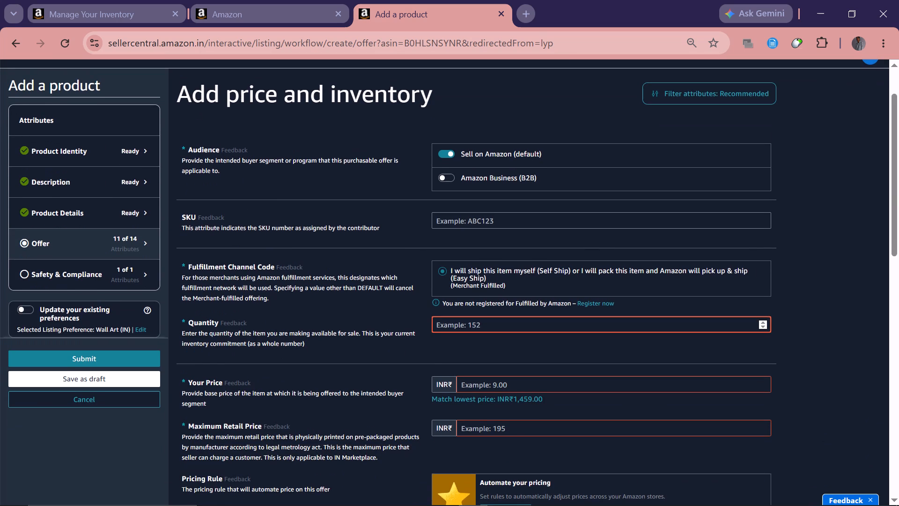
pyautogui.write('999')
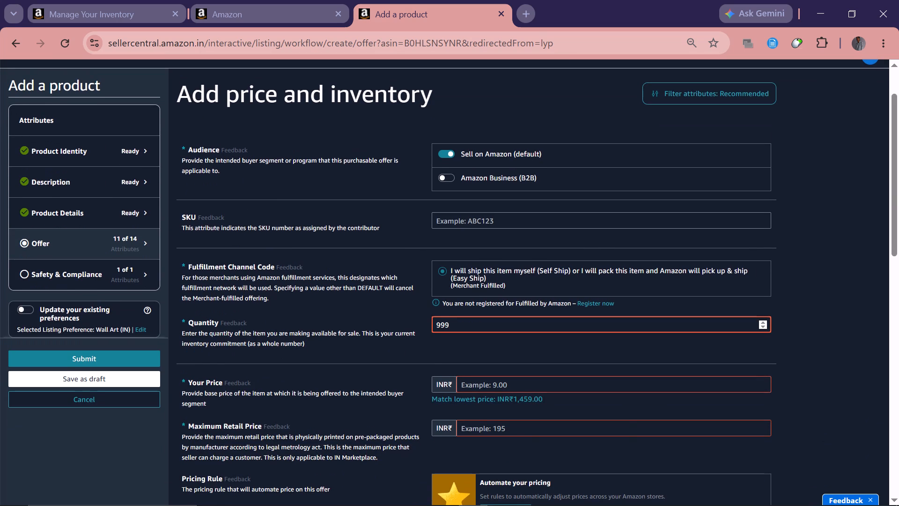
# Set Your Price to INR 549.00 and the Maximum Retail Price to INR 999.00.
pyautogui.click(531, 390)
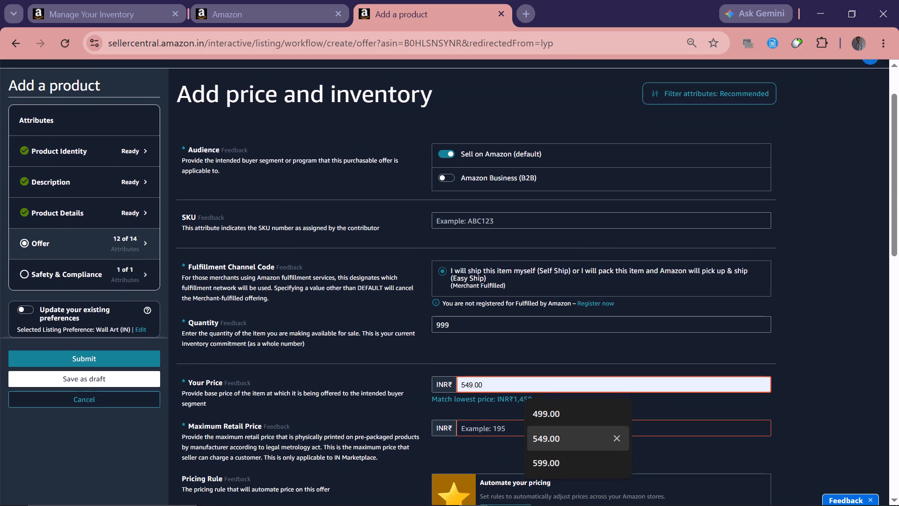
pyautogui.click(556, 439)
pyautogui.click(531, 425)
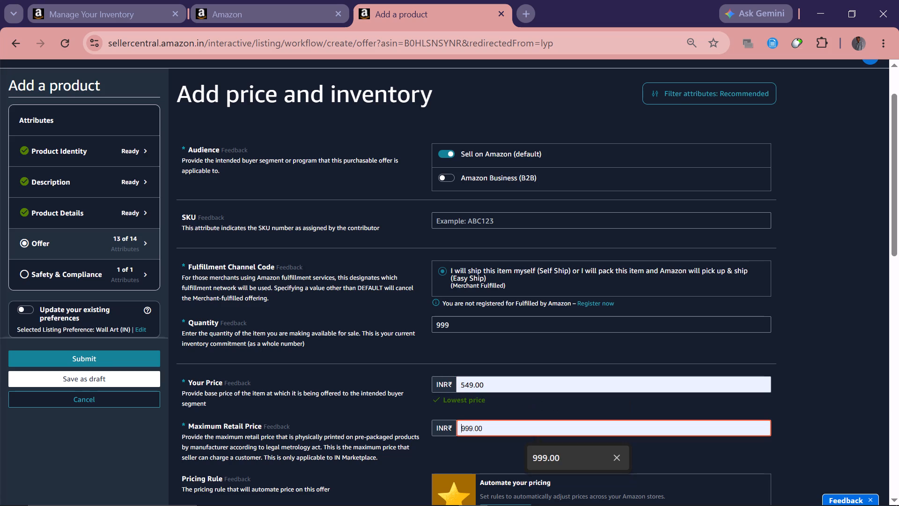
pyautogui.click(547, 455)
# Set the item package dimensions to length 4.5, width 28 and height 35.6 centimetres.
pyautogui.scroll(-5, 424, 421)
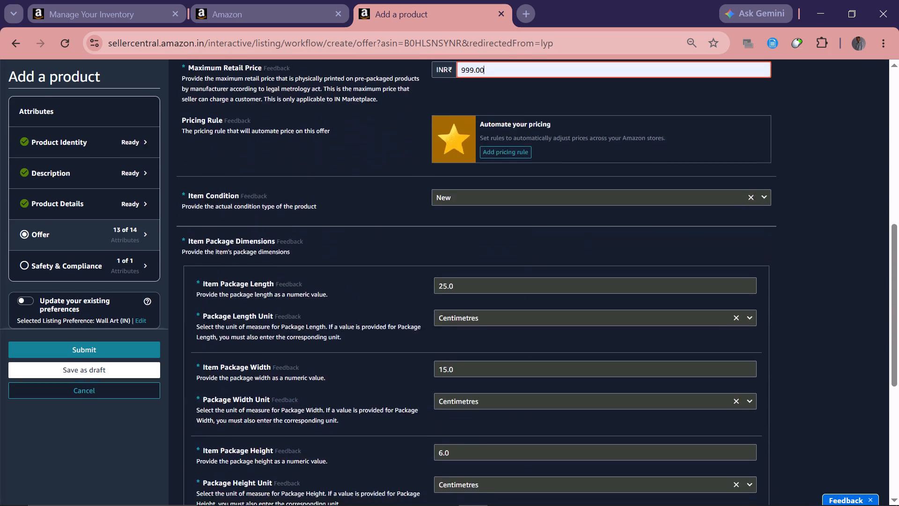
pyautogui.scroll(-7, 424, 421)
pyautogui.scroll(4, 434, 340)
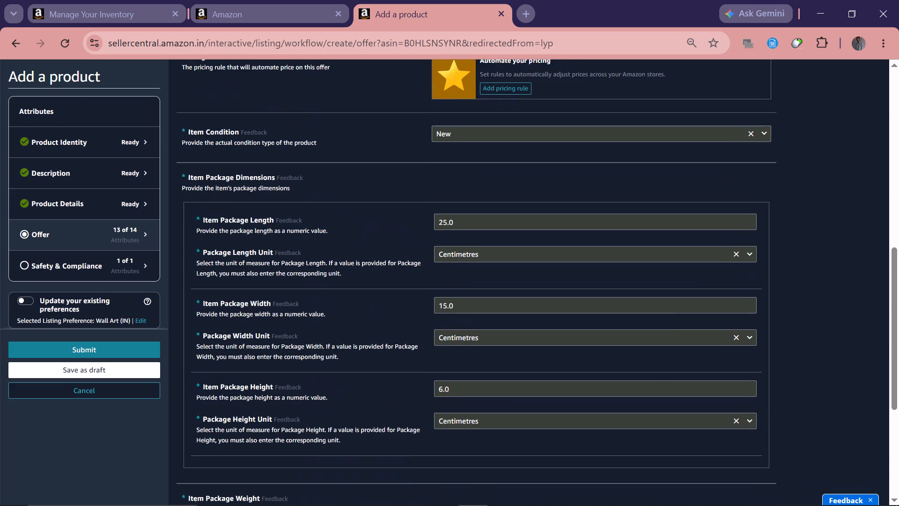
pyautogui.click(459, 227)
pyautogui.hotkey('ctrl', 'a')
pyautogui.hotkey('ctrl', 'BackSpace')
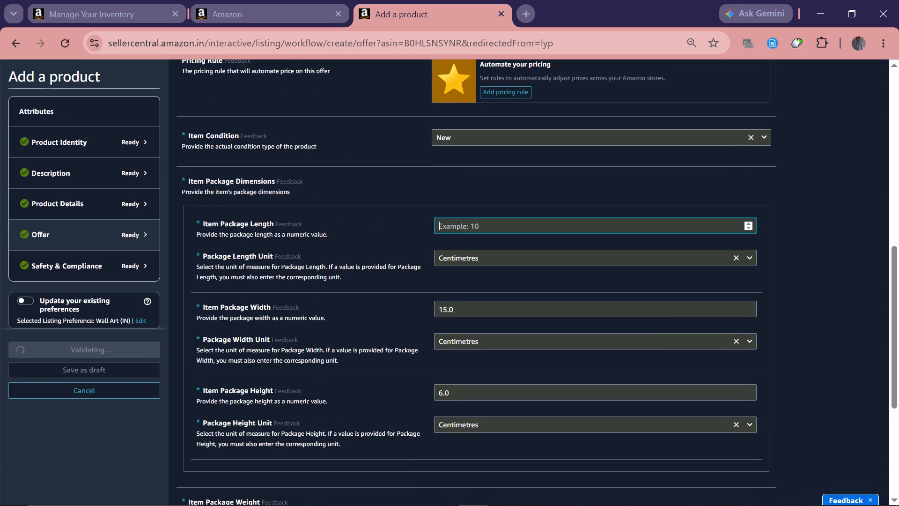
pyautogui.write('4.5')
pyautogui.click(451, 306)
pyautogui.hotkey('ctrl', 'a')
pyautogui.hotkey('ctrl', 'BackSpace')
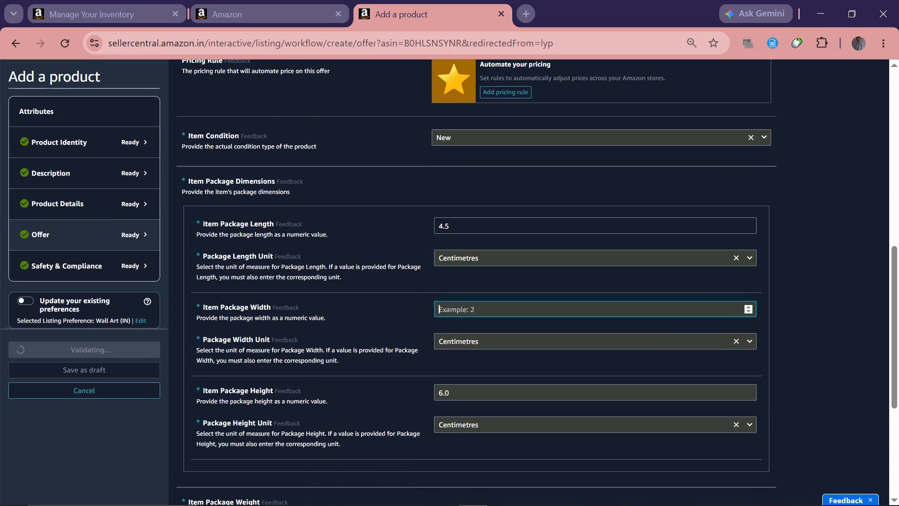
pyautogui.write('28')
pyautogui.click(447, 390)
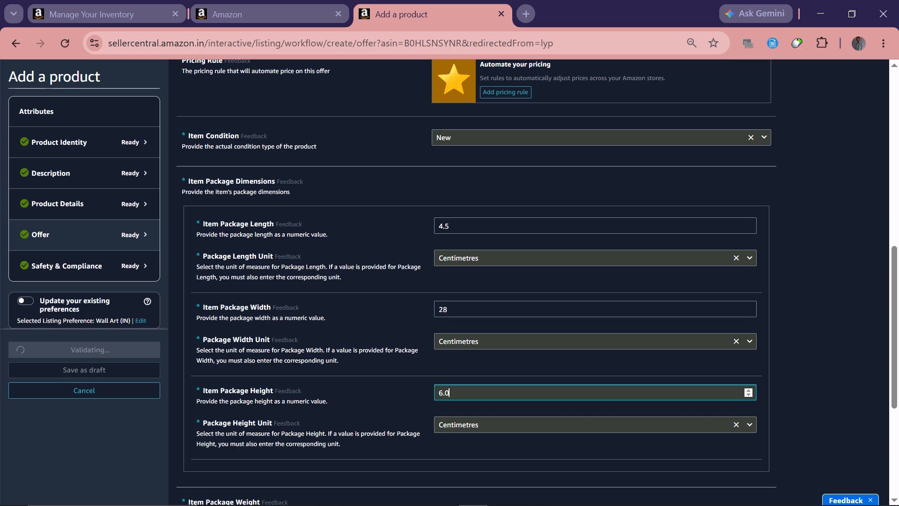
pyautogui.hotkey('ctrl', 'a')
pyautogui.hotkey('ctrl', 'BackSpace')
pyautogui.write('35.6')
# Continue to Safety & Compliance and submit the sage green Set of 3 listing.
pyautogui.scroll(-6, 408, 400)
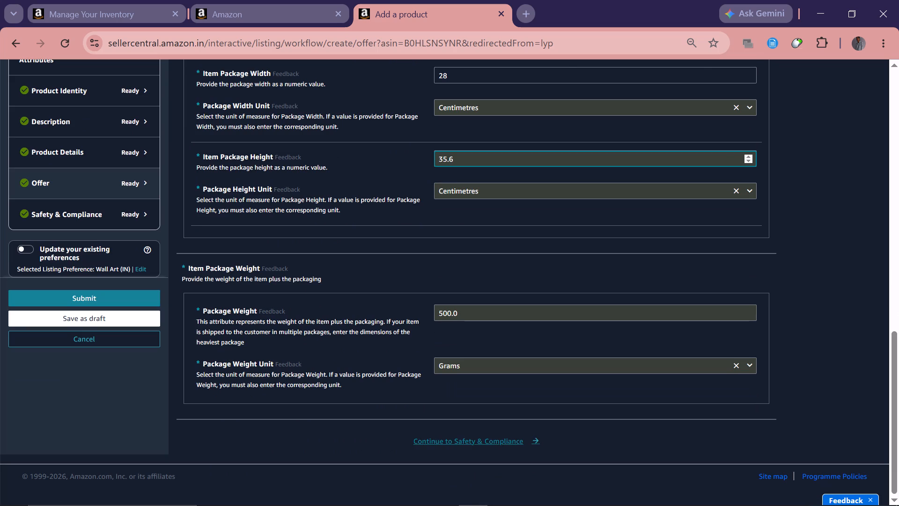
pyautogui.click(456, 439)
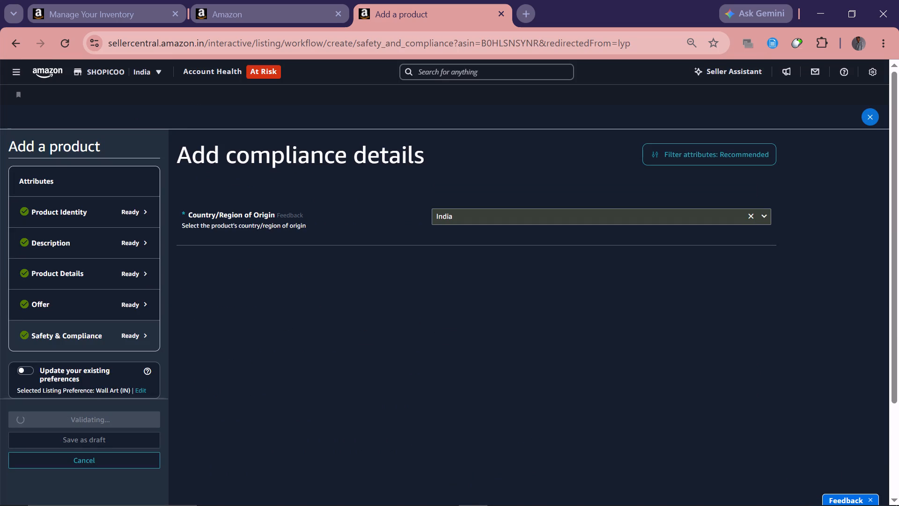
pyautogui.click(136, 416)
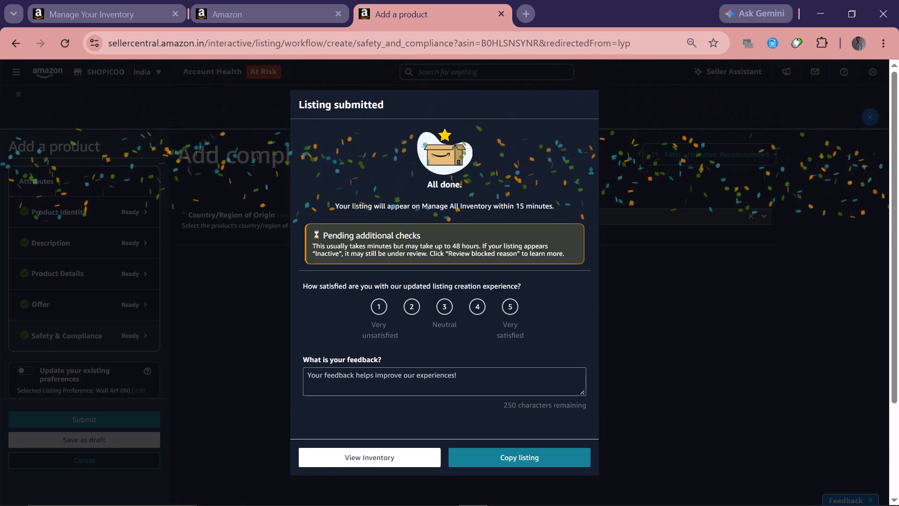
# Copy the submitted listing as the starting point for another product.
pyautogui.click(486, 461)
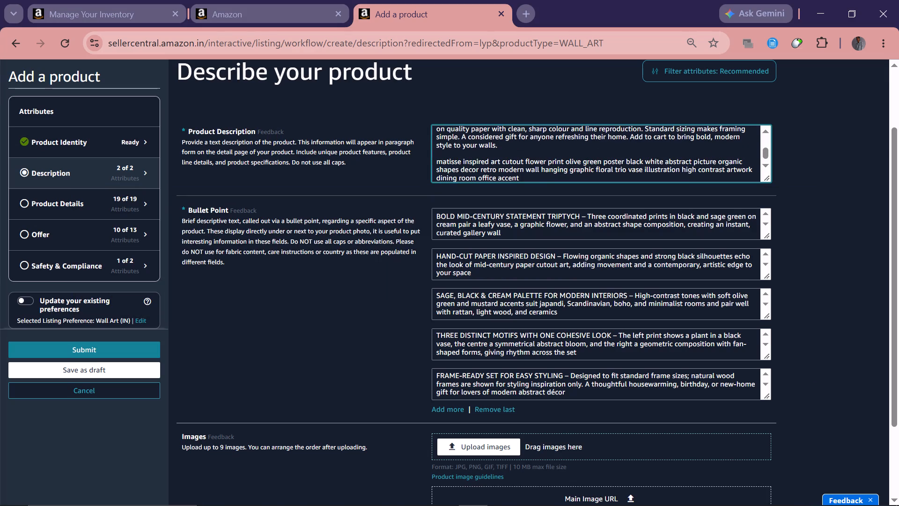
# Add "WhatsApp Image 2026-10-29 at 4.14.32 PM (1)" from the "set of 3.28.1" folder as the listing's main image.
pyautogui.scroll(-2, 462, 374)
pyautogui.click(464, 447)
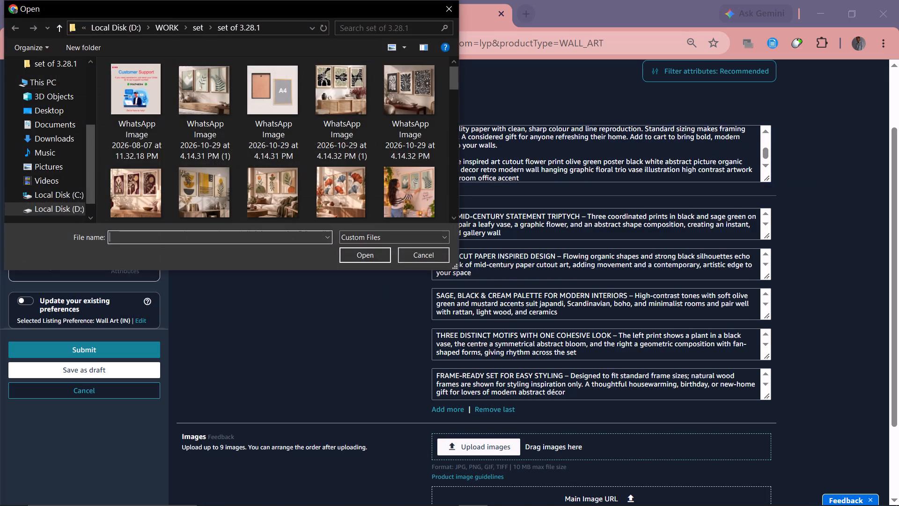
pyautogui.moveTo(338, 92); pyautogui.dragTo(440, 370)
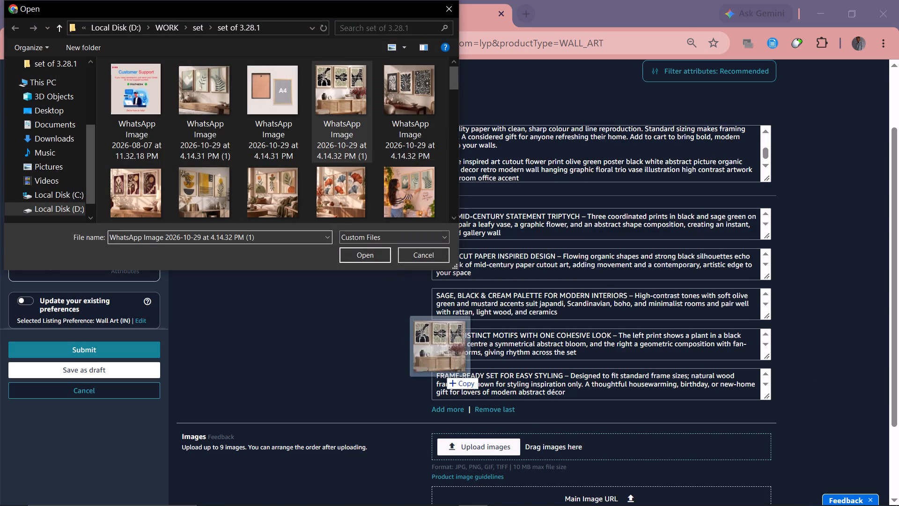
pyautogui.moveTo(440, 370); pyautogui.dragTo(463, 443)
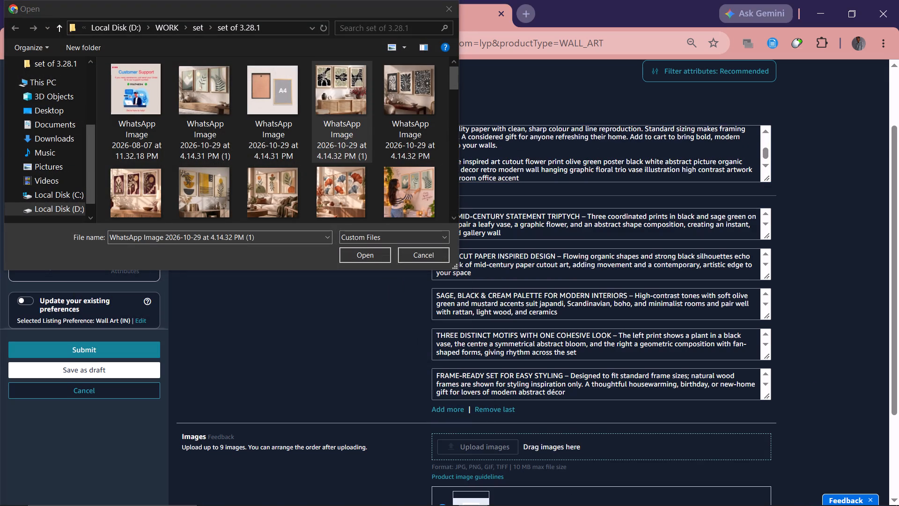
# Add the same print set's lifestyle images timed 4.14.53 PM, 4.14.51 PM (1), 4.14.52 PM and 4.14.59 PM to the listing's images.
pyautogui.moveTo(454, 80); pyautogui.dragTo(457, 104)
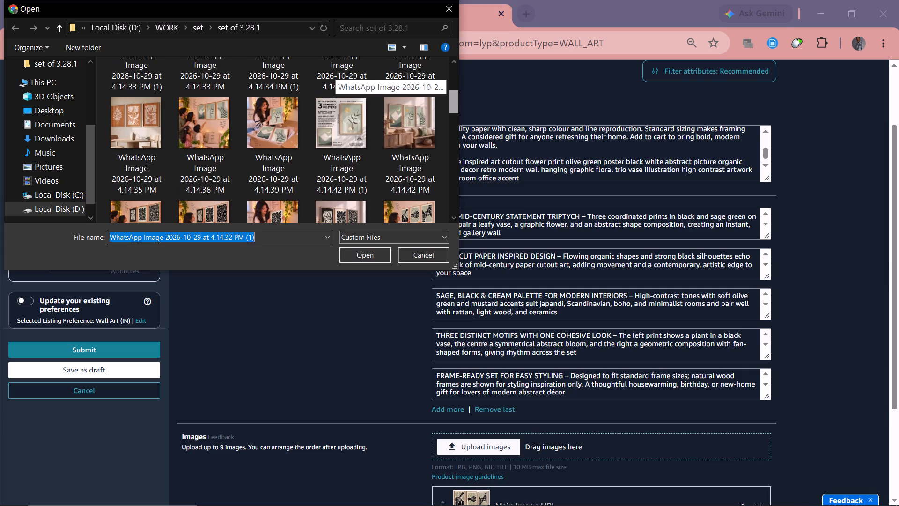
pyautogui.moveTo(457, 104); pyautogui.dragTo(463, 122)
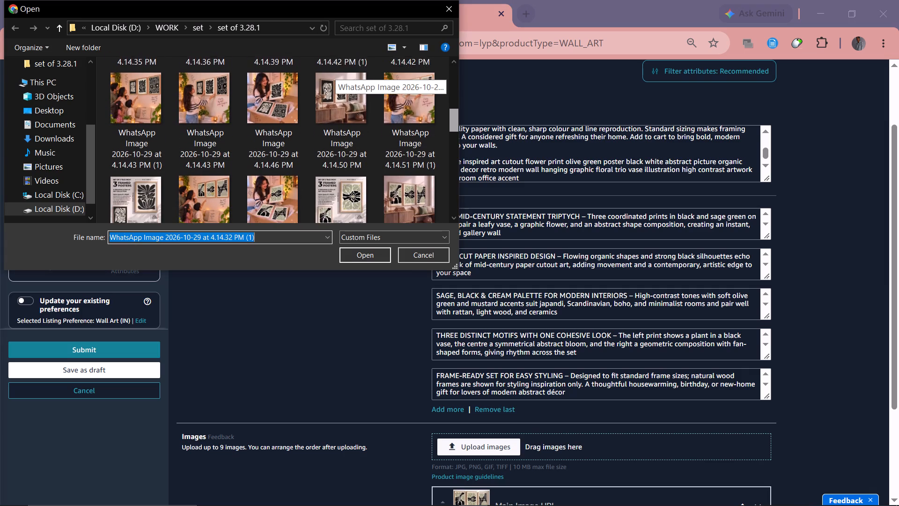
pyautogui.moveTo(463, 122); pyautogui.dragTo(464, 122)
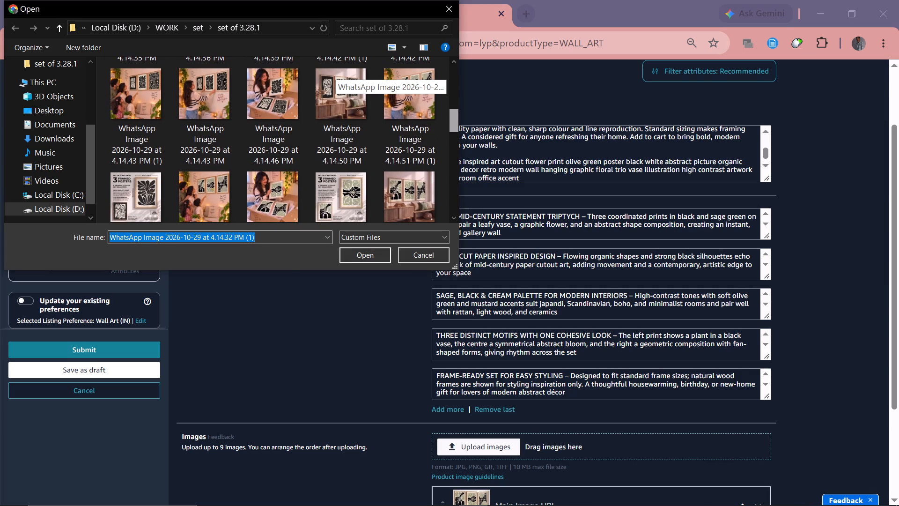
pyautogui.moveTo(464, 122); pyautogui.dragTo(463, 122)
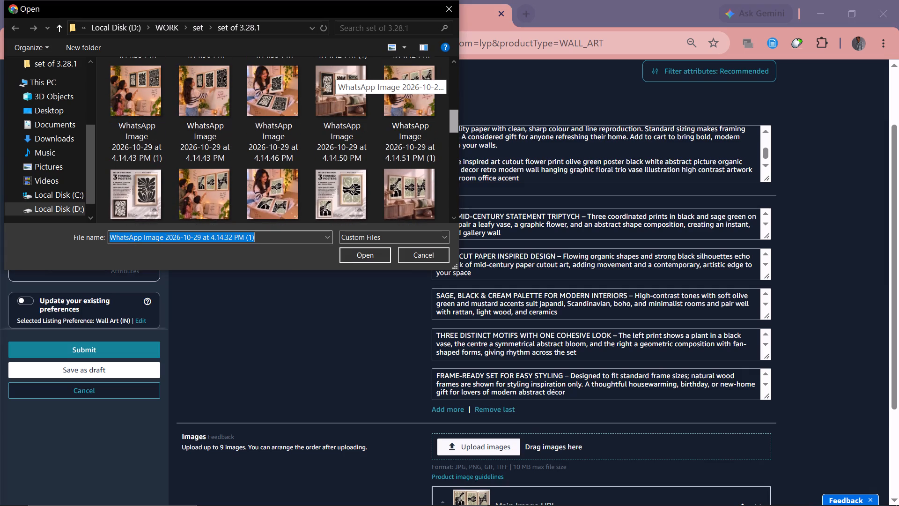
pyautogui.moveTo(463, 122); pyautogui.dragTo(463, 121)
pyautogui.moveTo(275, 197); pyautogui.dragTo(465, 440)
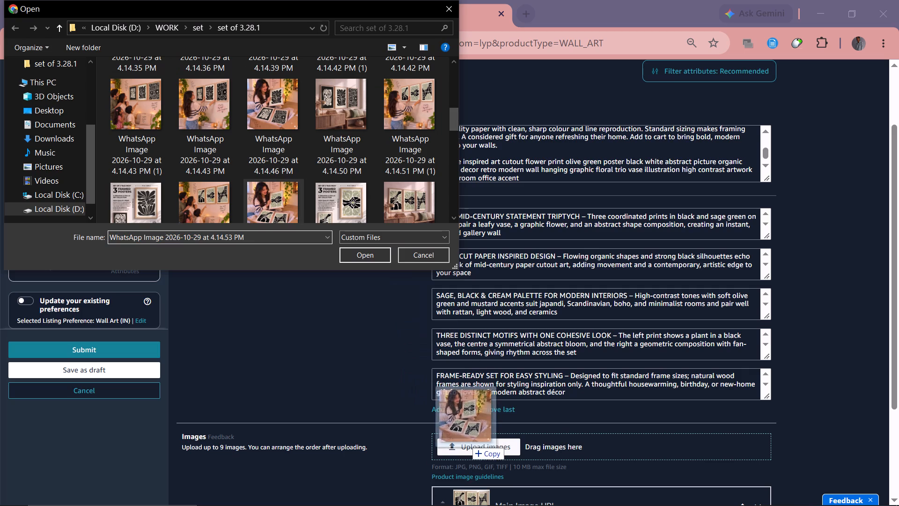
pyautogui.moveTo(465, 440); pyautogui.dragTo(465, 442)
pyautogui.moveTo(414, 114); pyautogui.dragTo(479, 409)
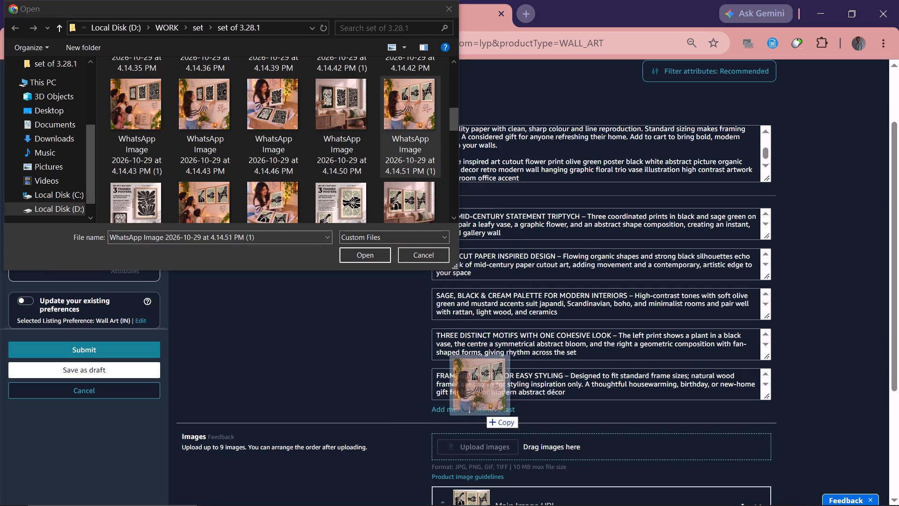
pyautogui.moveTo(479, 409); pyautogui.dragTo(478, 440)
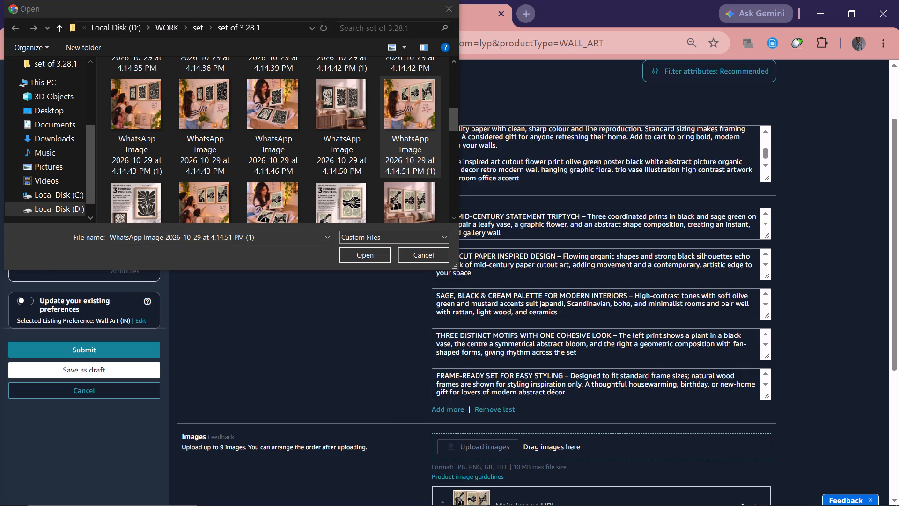
pyautogui.moveTo(195, 196); pyautogui.dragTo(474, 446)
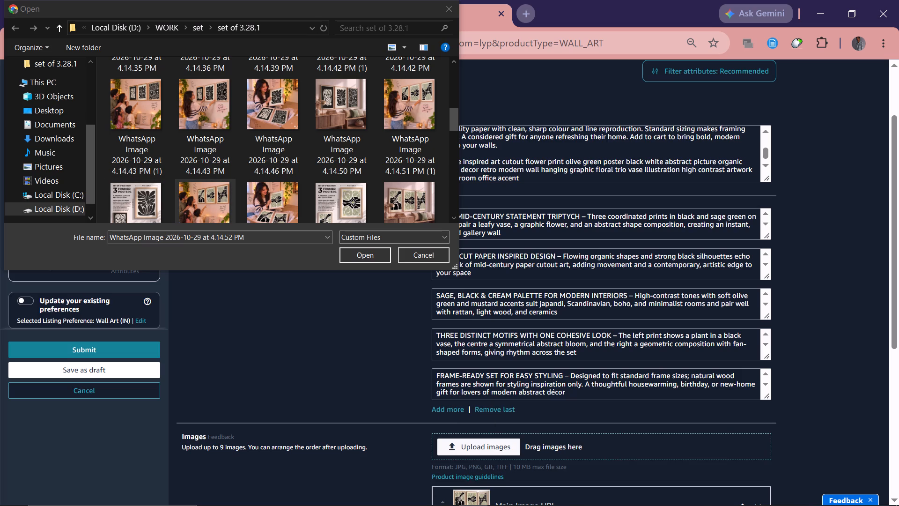
pyautogui.moveTo(401, 201); pyautogui.dragTo(469, 441)
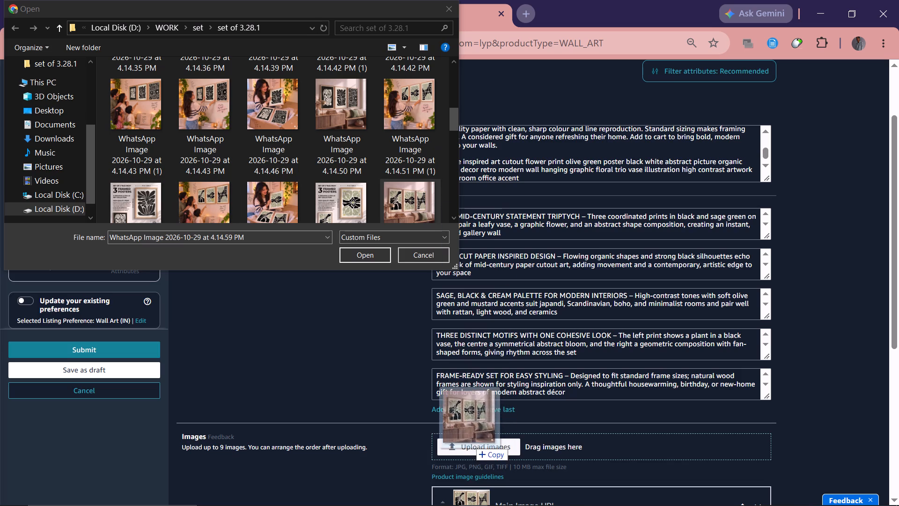
# Add the sofa-room mockup, the framed-posters infographic, the A4 frame-size image and the Customer Support image from the "set of 3.28.1" folder to the listing.
pyautogui.moveTo(469, 441); pyautogui.dragTo(468, 443)
pyautogui.moveTo(335, 198); pyautogui.dragTo(481, 452)
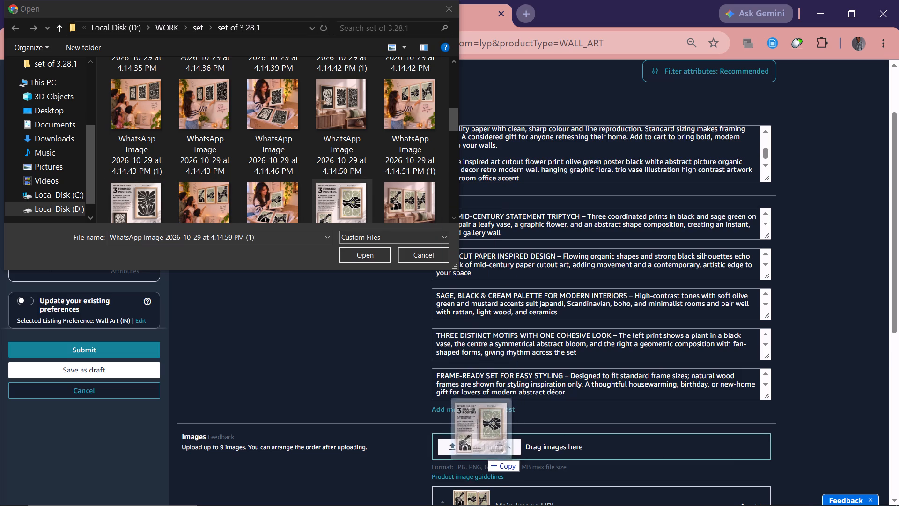
pyautogui.moveTo(481, 452); pyautogui.dragTo(475, 448)
pyautogui.scroll(4, 351, 187)
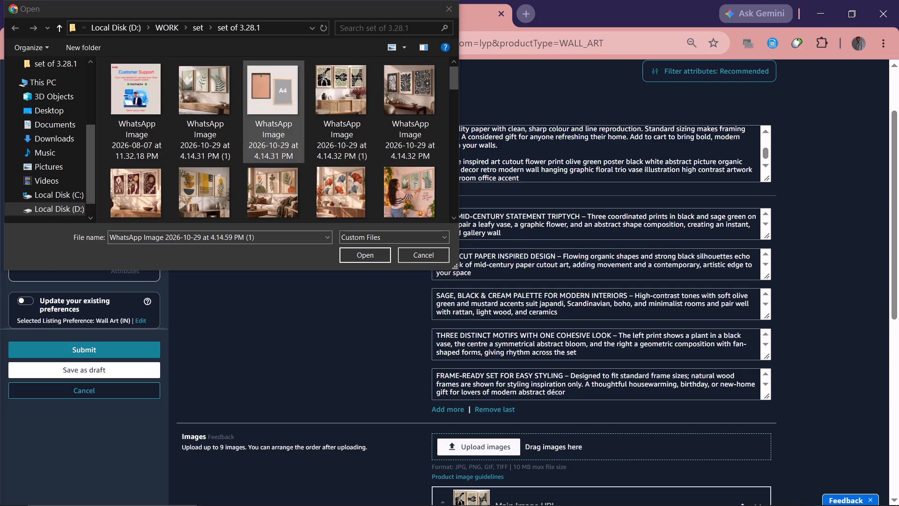
pyautogui.moveTo(268, 87); pyautogui.dragTo(453, 446)
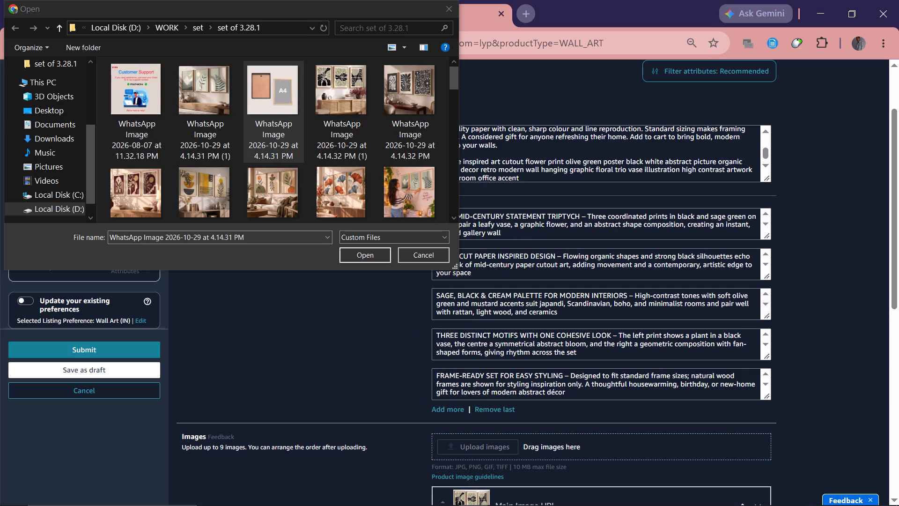
pyautogui.moveTo(129, 96); pyautogui.dragTo(481, 444)
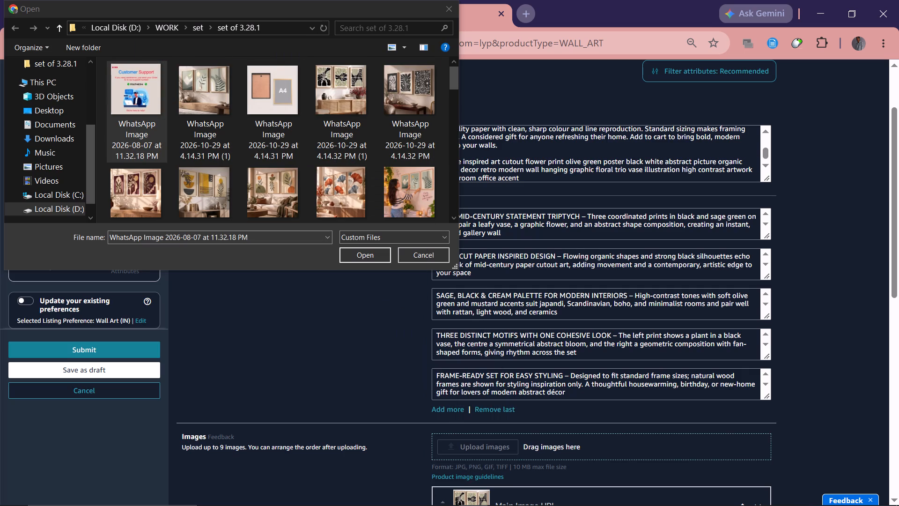
pyautogui.click(419, 256)
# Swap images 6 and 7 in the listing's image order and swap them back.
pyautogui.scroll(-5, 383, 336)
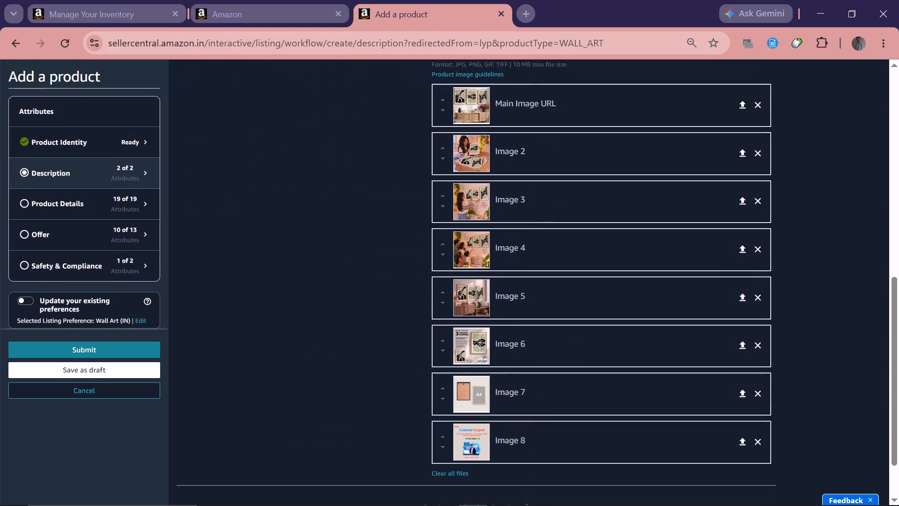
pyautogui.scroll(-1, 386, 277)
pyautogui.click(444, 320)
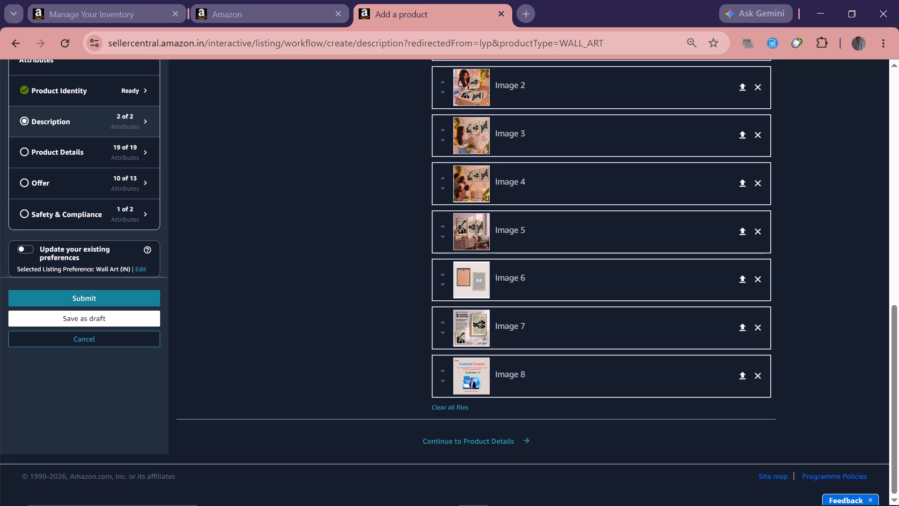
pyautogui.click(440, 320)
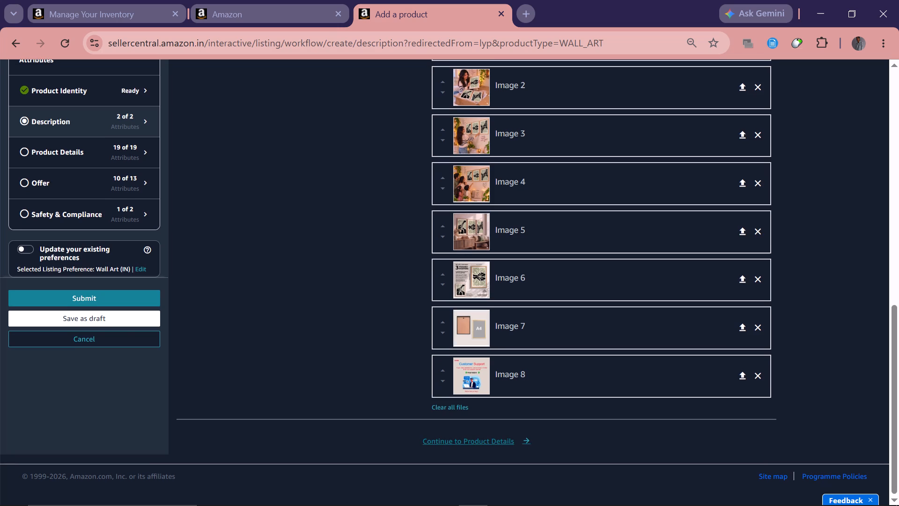
# Continue through Product Details to the listing's Offer section.
pyautogui.click(503, 445)
pyautogui.scroll(-7, 375, 369)
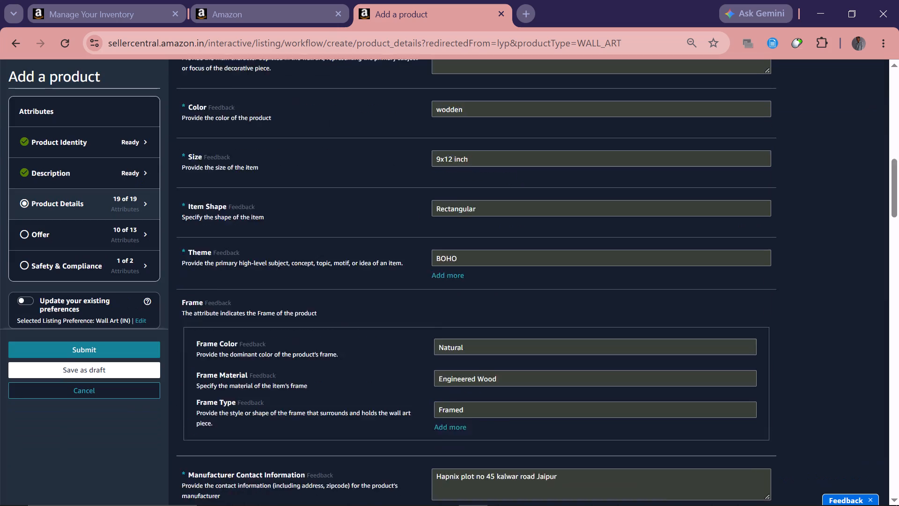
pyautogui.scroll(-13, 375, 369)
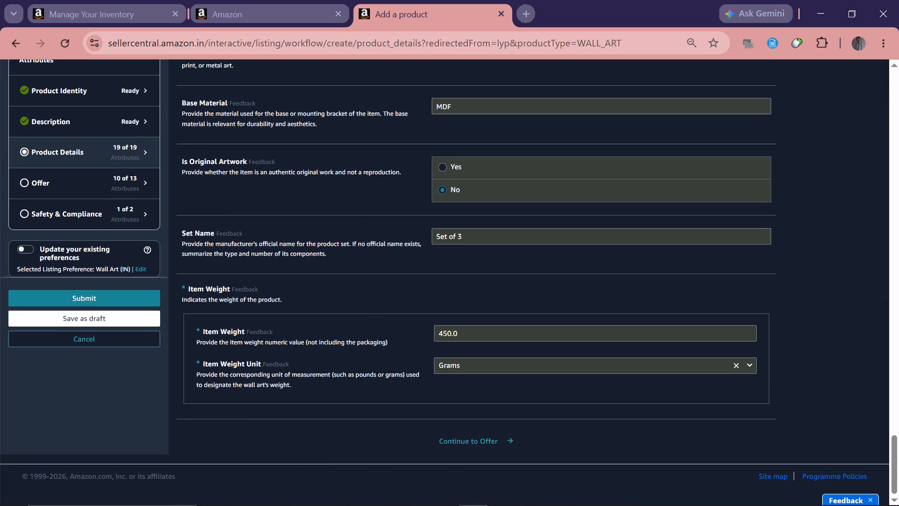
pyautogui.doubleClick(465, 441)
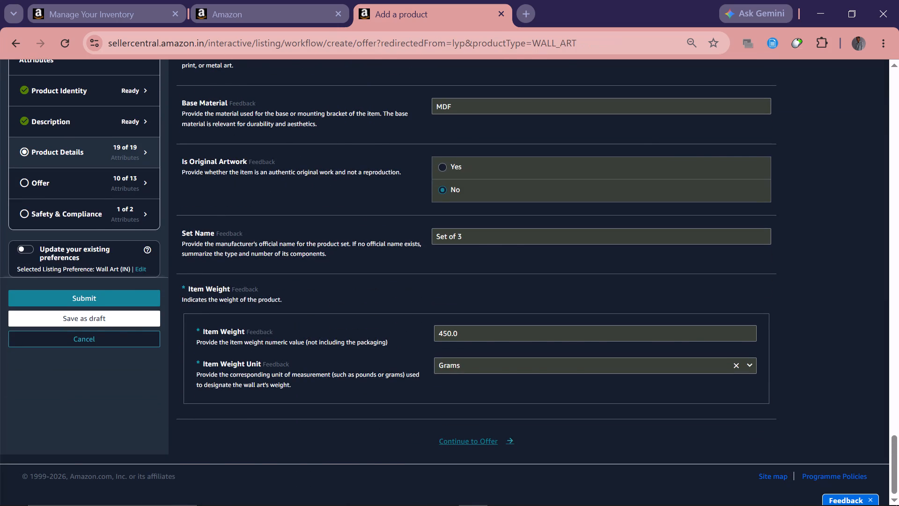
# In the Offer details, set the quantity to 999, your price to 549.00 and the maximum retail price to 999.00.
pyautogui.click(444, 334)
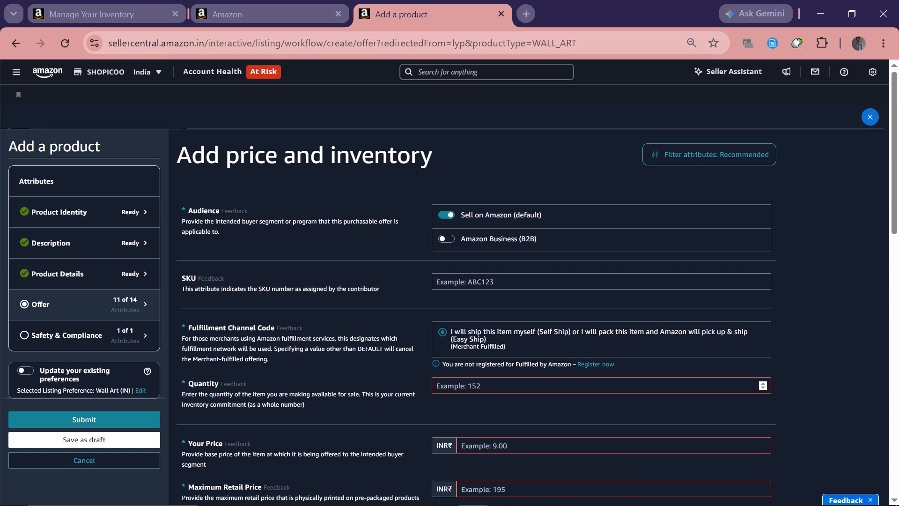
pyautogui.click(494, 393)
pyautogui.write('99')
pyautogui.press('9')
pyautogui.scroll(-2, 505, 434)
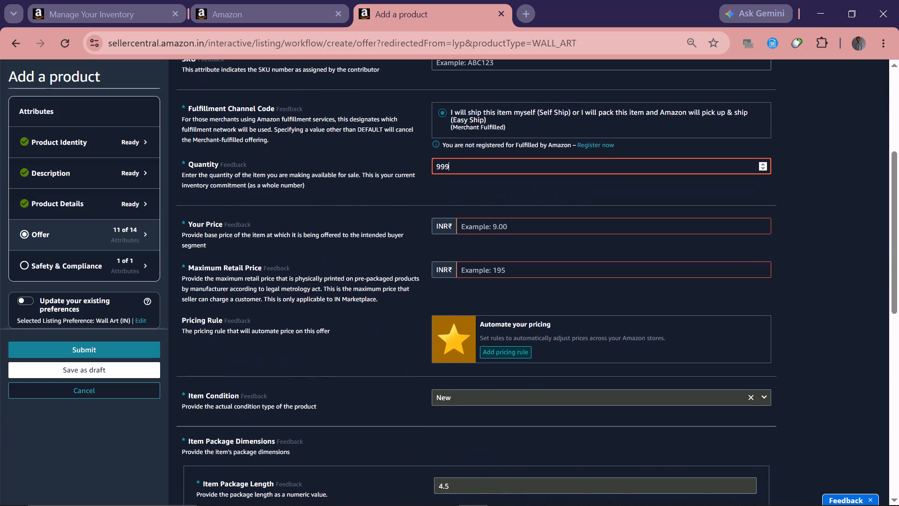
pyautogui.click(512, 224)
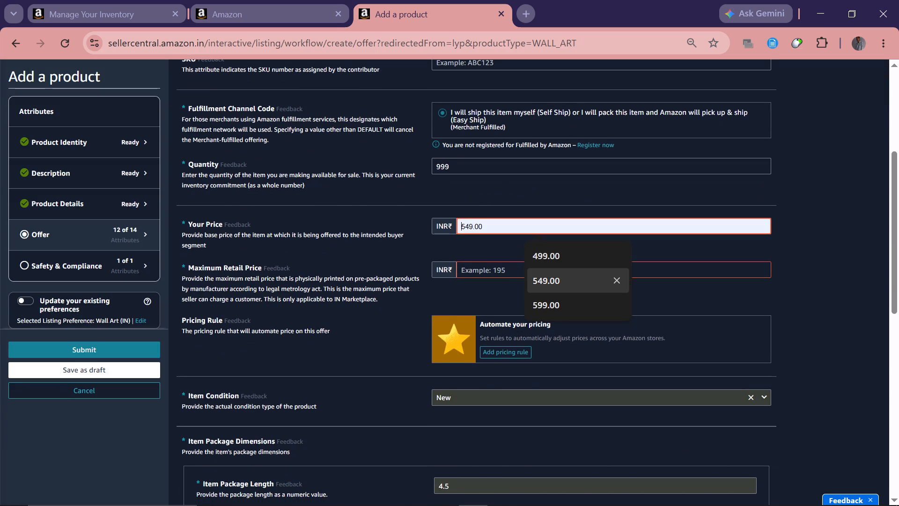
pyautogui.click(543, 278)
pyautogui.click(518, 268)
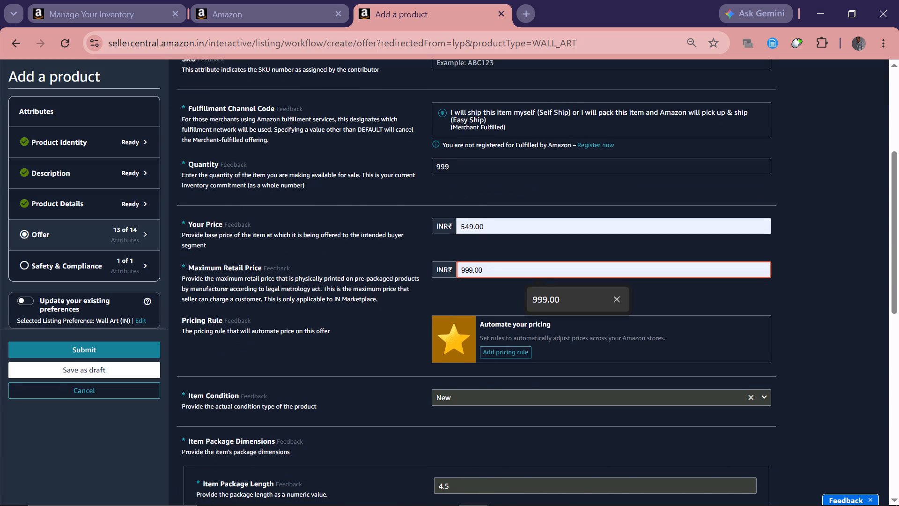
pyautogui.click(544, 298)
# Continue to Safety & Compliance and submit the listing.
pyautogui.scroll(-8, 422, 341)
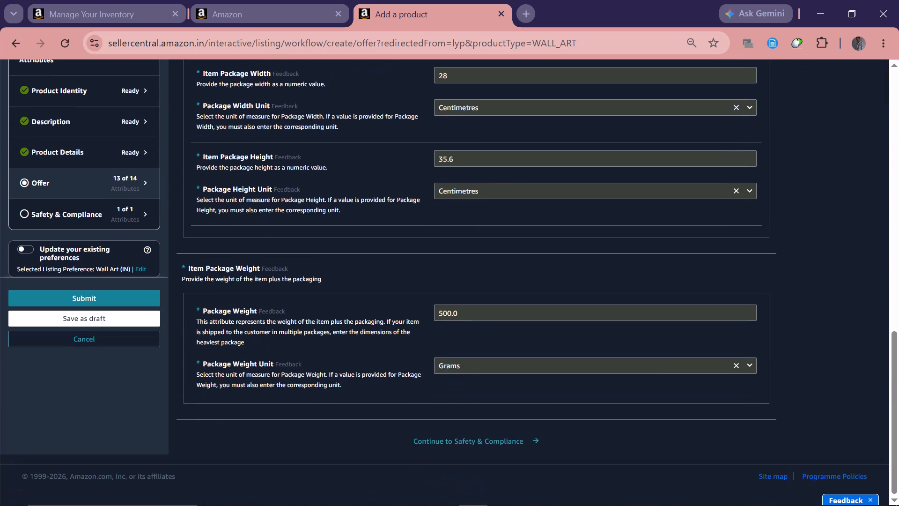
pyautogui.click(443, 442)
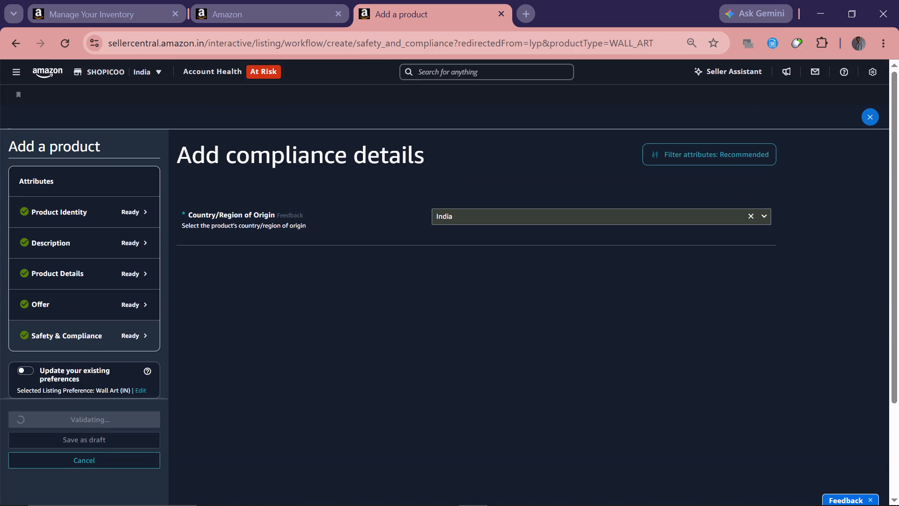
pyautogui.click(134, 419)
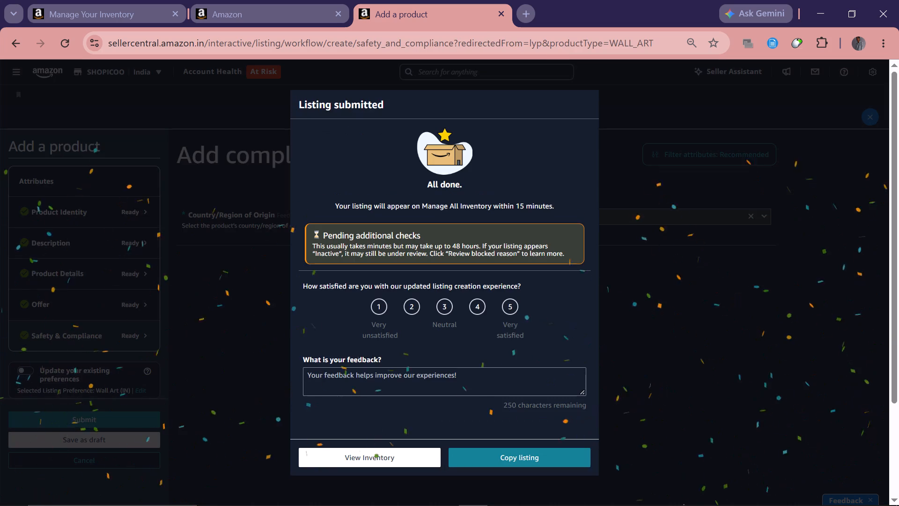
# Start a new listing as a copy of the submitted one.
pyautogui.click(461, 460)
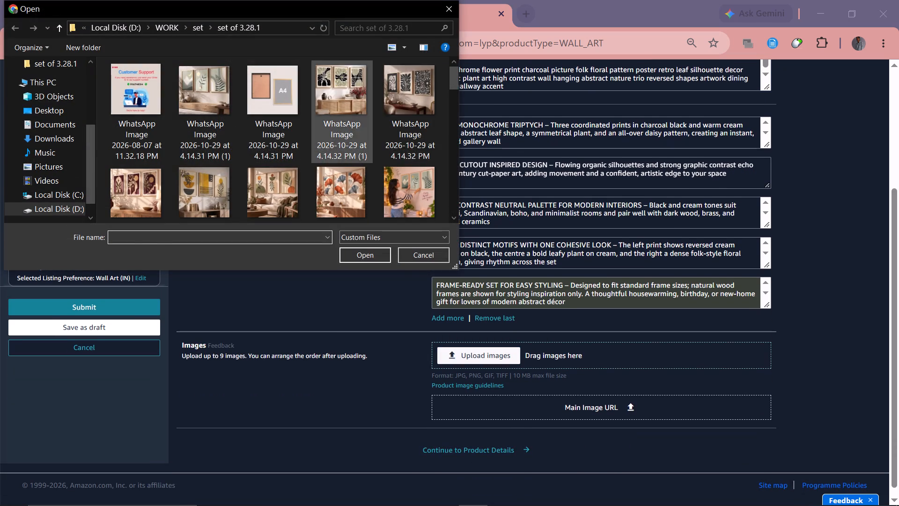
# Upload six black-and-cream set images in order: wooden-console room scene as main, three lifestyle shots with people, window-side room scene, and framed-posters infographic.
pyautogui.moveTo(392, 93); pyautogui.dragTo(453, 350)
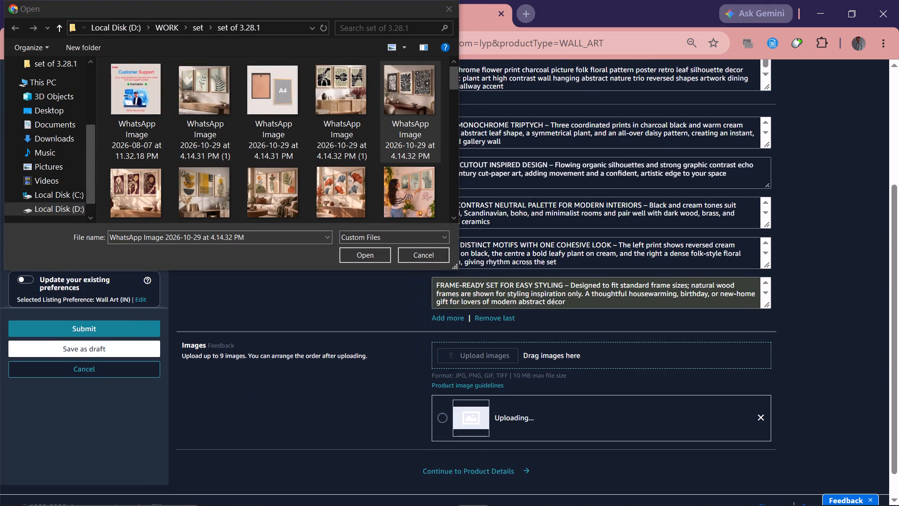
pyautogui.moveTo(455, 79); pyautogui.dragTo(470, 119)
pyautogui.moveTo(268, 107); pyautogui.dragTo(453, 343)
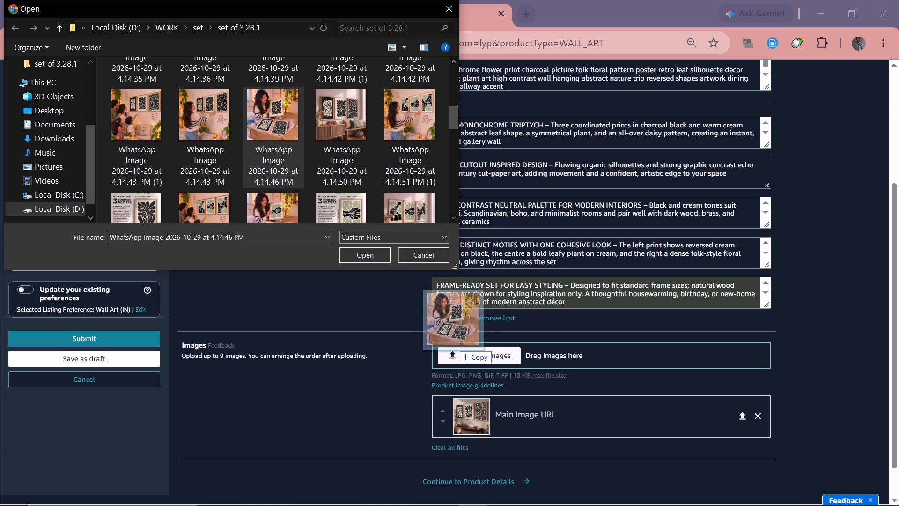
pyautogui.moveTo(453, 343); pyautogui.dragTo(463, 352)
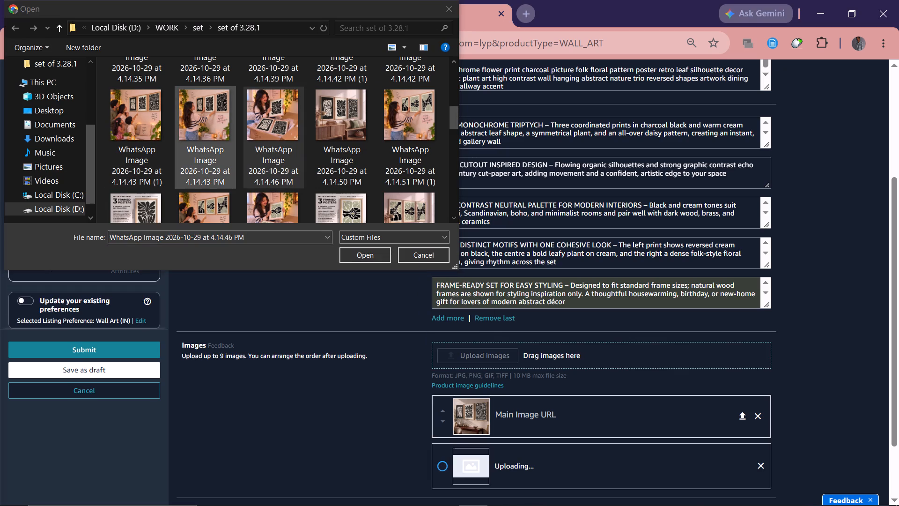
pyautogui.moveTo(190, 124); pyautogui.dragTo(478, 355)
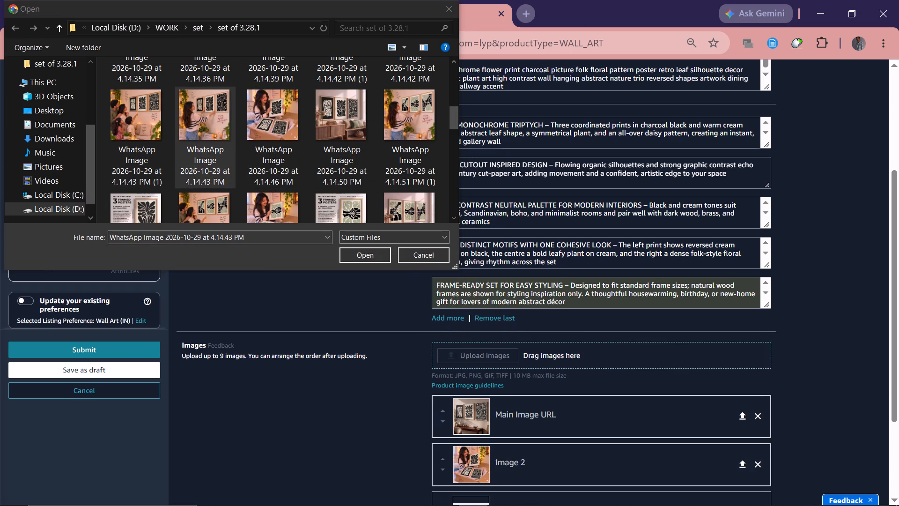
pyautogui.moveTo(140, 109); pyautogui.dragTo(475, 356)
pyautogui.moveTo(327, 117); pyautogui.dragTo(478, 347)
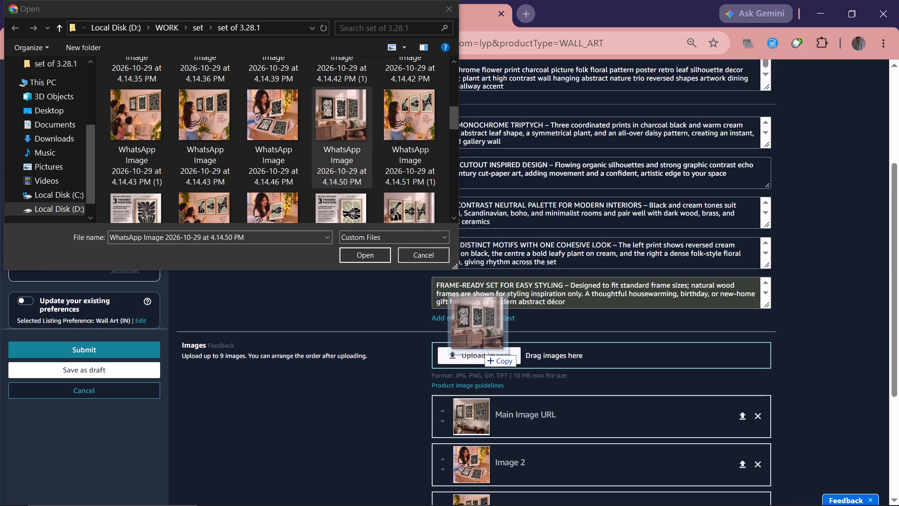
pyautogui.moveTo(478, 347); pyautogui.dragTo(478, 355)
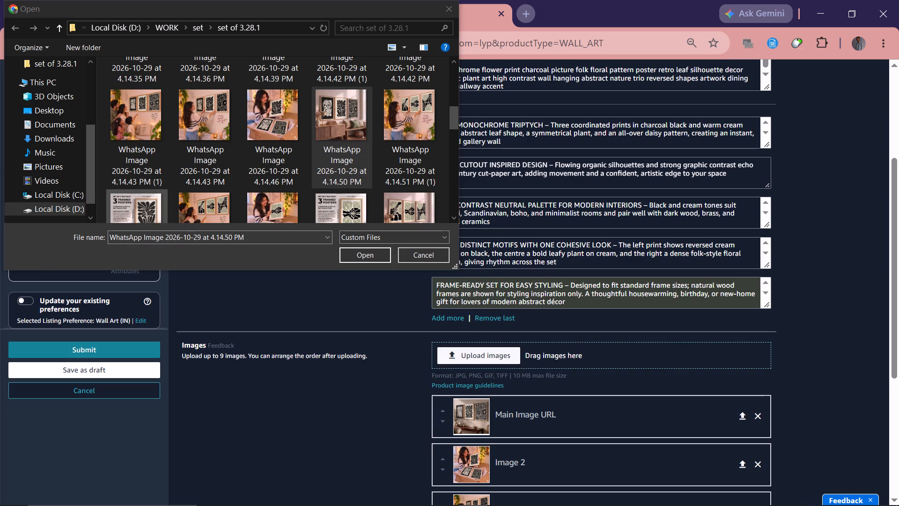
pyautogui.moveTo(133, 214); pyautogui.dragTo(471, 354)
# Add the A4 frame size image and the Customer Support image from the set of 3.28.1 folder to the listing images.
pyautogui.scroll(4, 344, 119)
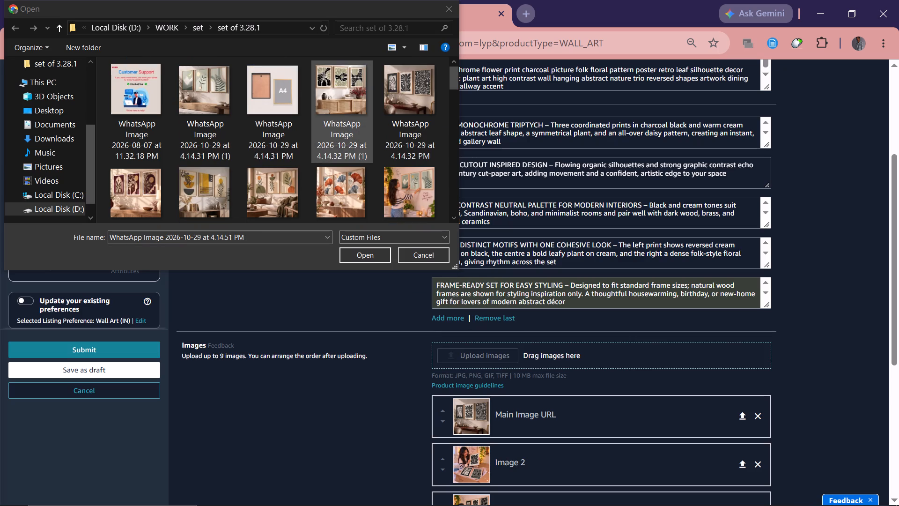
pyautogui.moveTo(265, 90); pyautogui.dragTo(466, 351)
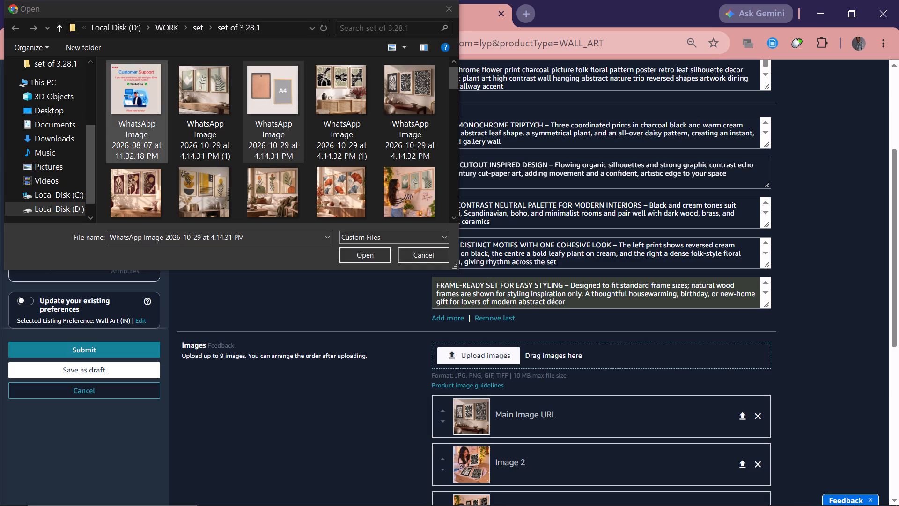
pyautogui.click(128, 93)
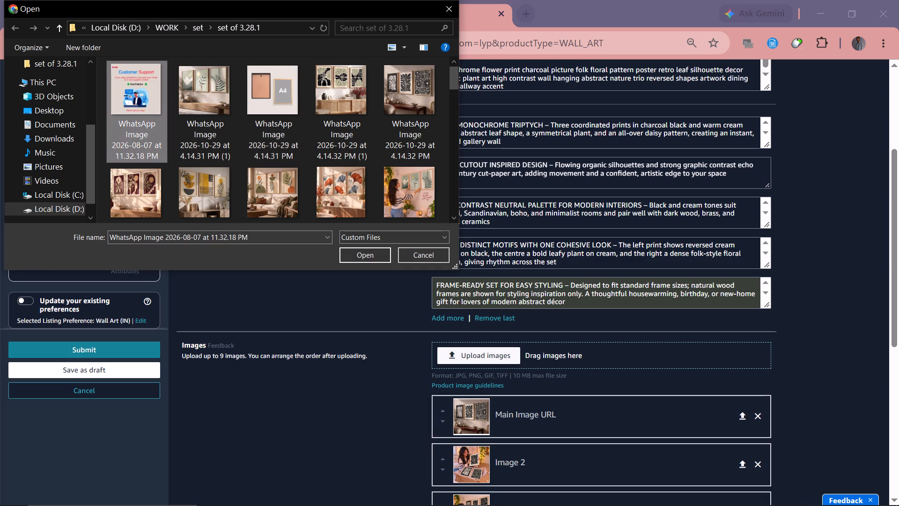
pyautogui.click(368, 253)
# Continue from the description page to the Product Details section of the listing.
pyautogui.scroll(-2, 361, 315)
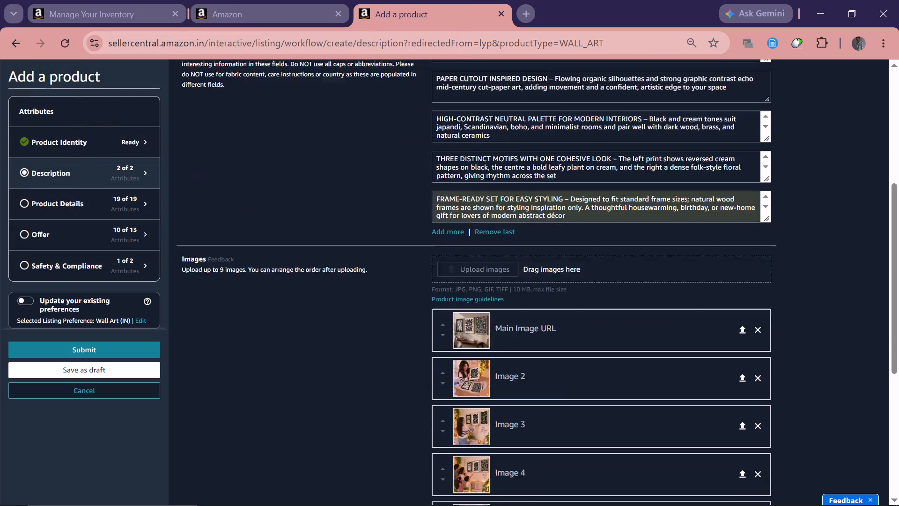
pyautogui.scroll(-5, 361, 315)
pyautogui.click(468, 438)
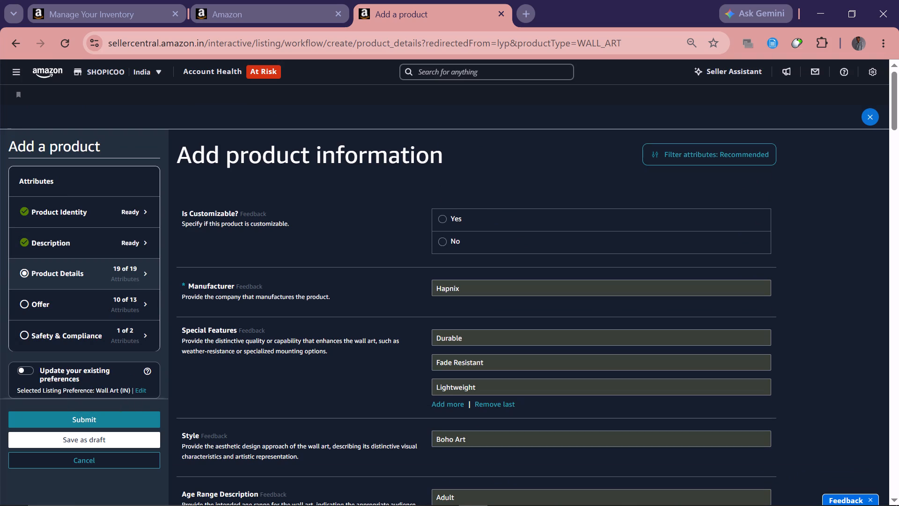
# Recheck the uploaded listing images in the Description section, then return to Product Details.
pyautogui.doubleClick(91, 244)
pyautogui.scroll(-7, 348, 360)
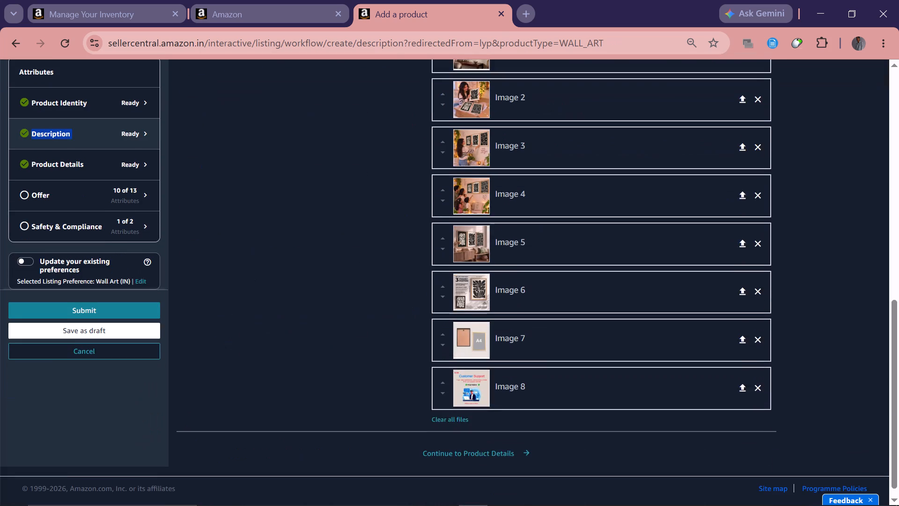
pyautogui.scroll(-2, 348, 360)
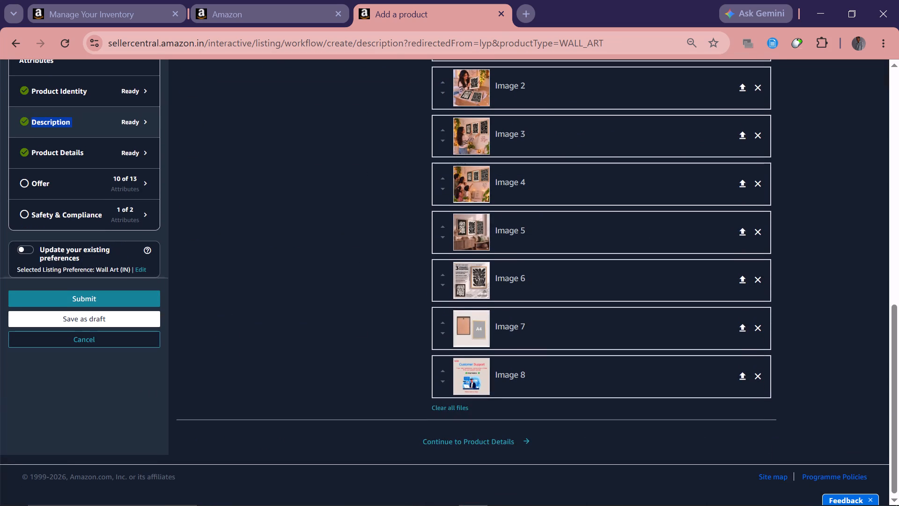
pyautogui.click(466, 439)
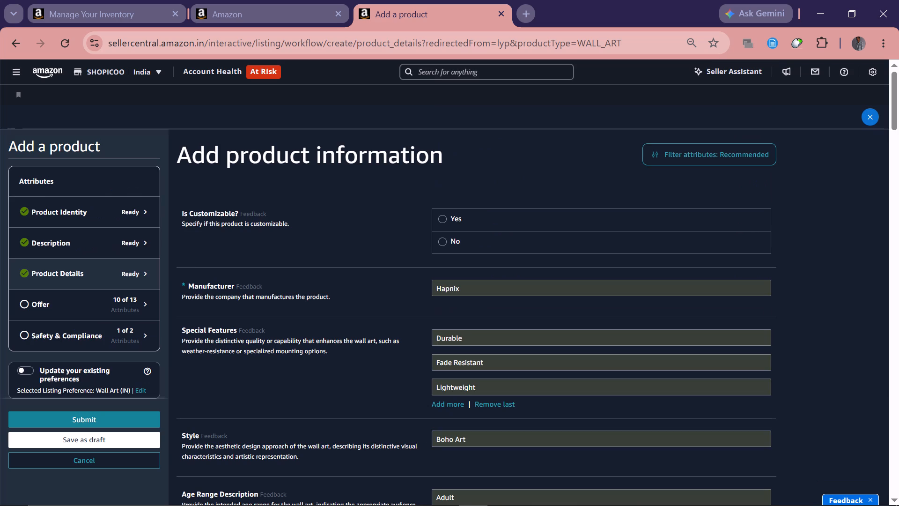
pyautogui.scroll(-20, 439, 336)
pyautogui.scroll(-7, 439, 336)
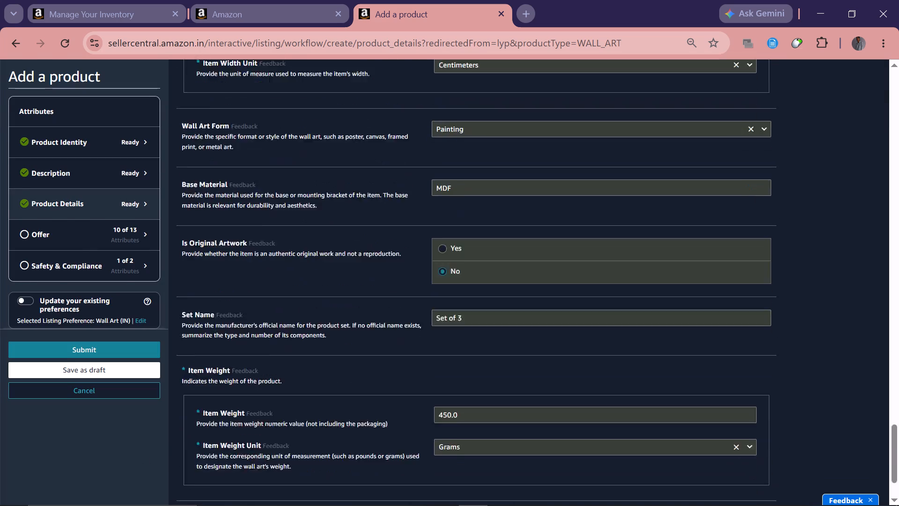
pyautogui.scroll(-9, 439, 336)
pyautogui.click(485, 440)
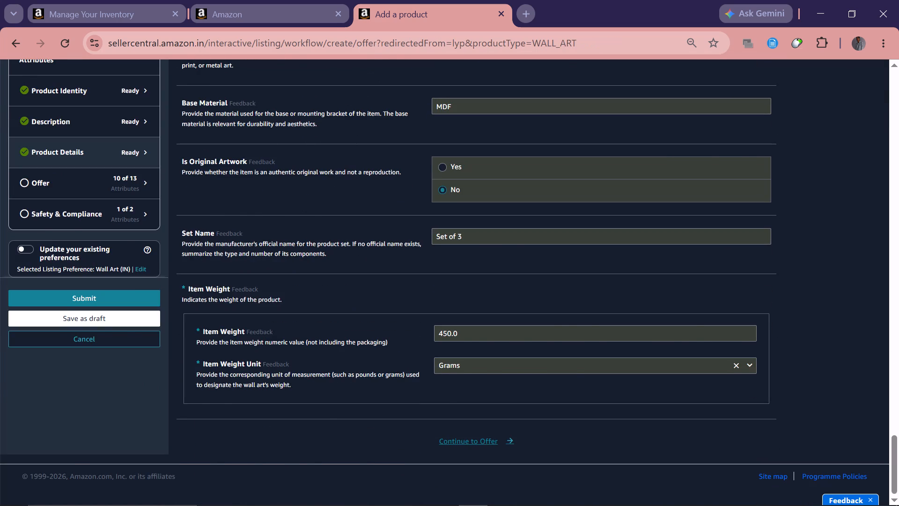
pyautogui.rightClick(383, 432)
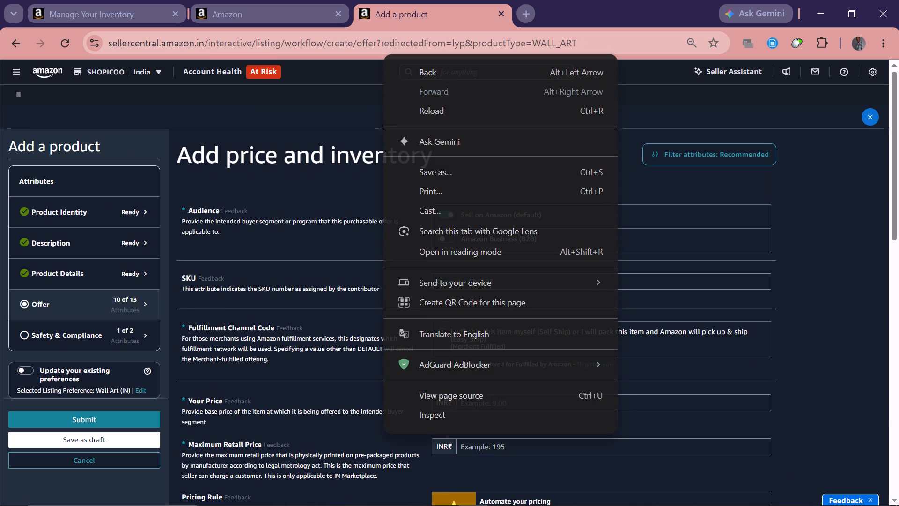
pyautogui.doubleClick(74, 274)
# Go through the copied product details and set the Item Weight to 500.0 grams.
pyautogui.scroll(-6, 320, 372)
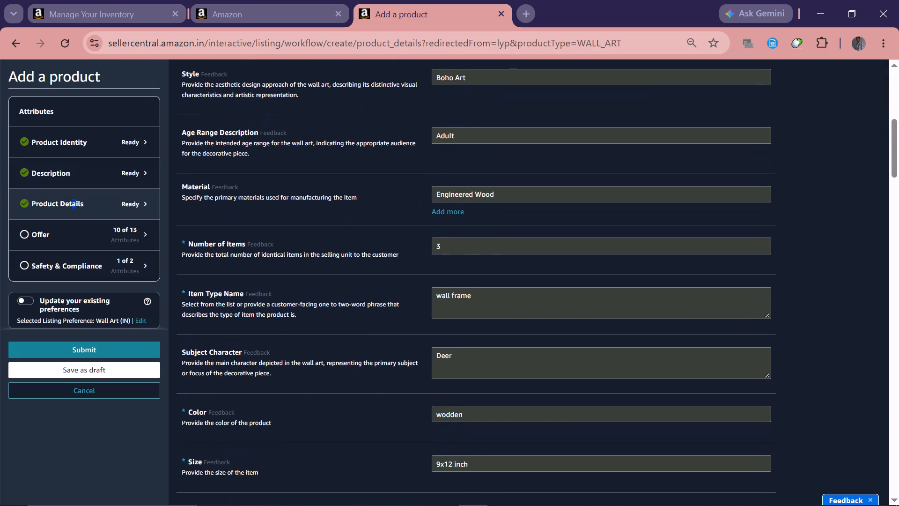
pyautogui.scroll(-8, 320, 372)
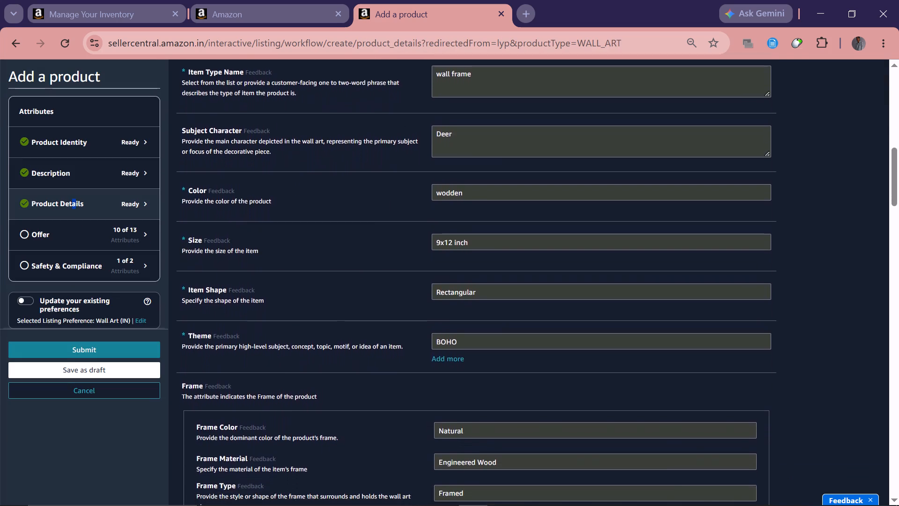
pyautogui.scroll(-11, 320, 372)
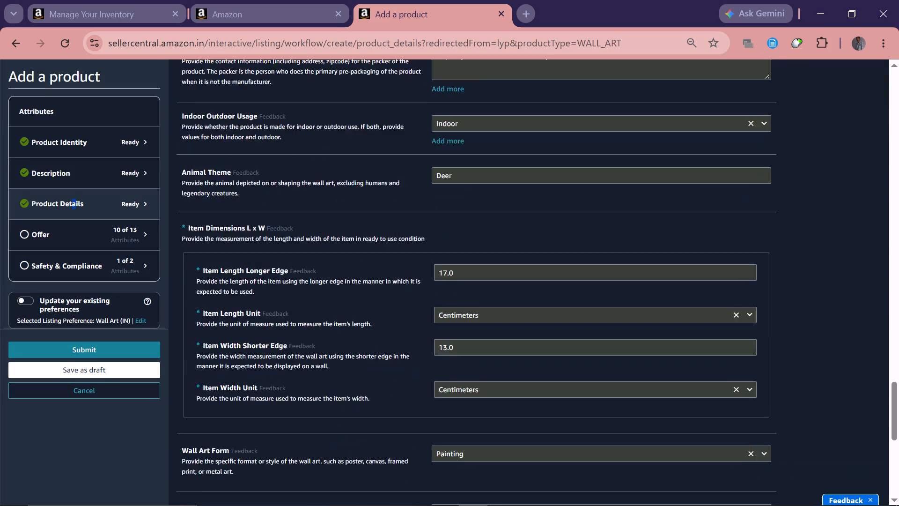
pyautogui.scroll(-6, 320, 372)
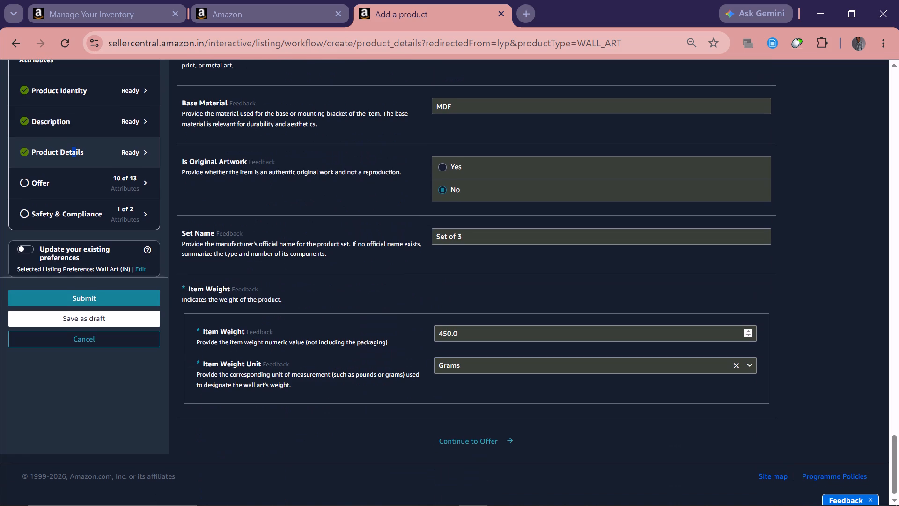
pyautogui.scroll(1, 607, 329)
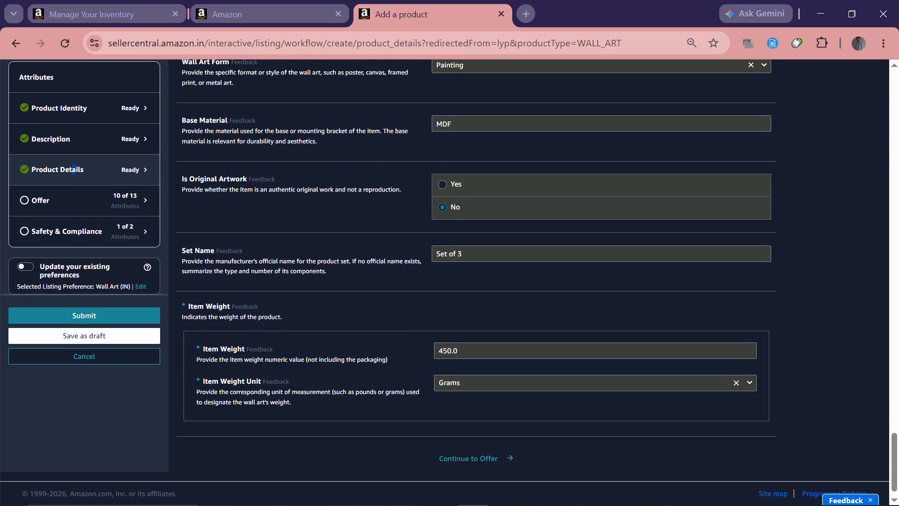
pyautogui.scroll(1, 599, 346)
pyautogui.scroll(-1, 575, 370)
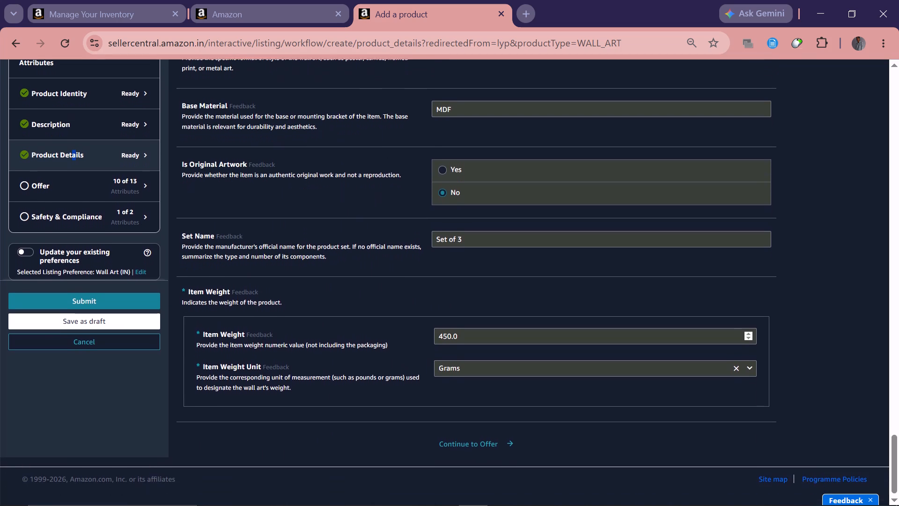
pyautogui.click(747, 342)
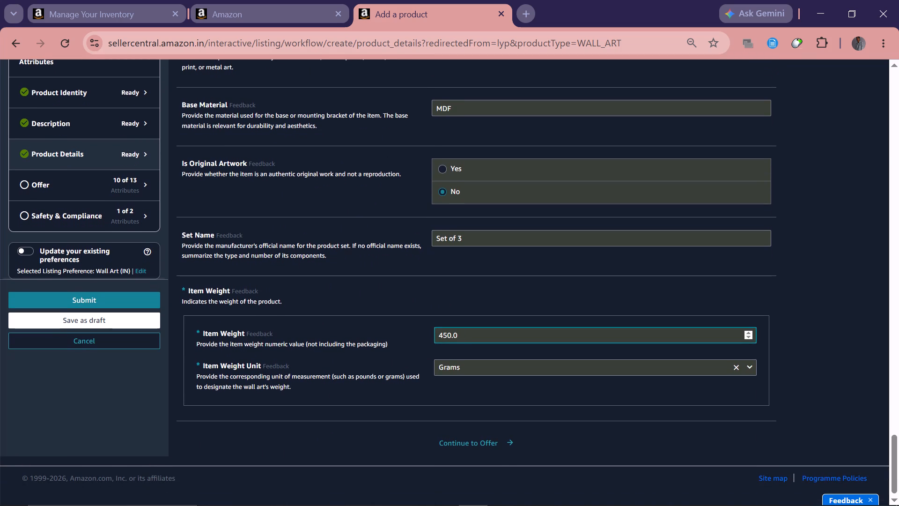
pyautogui.press('BackSpace')
pyautogui.press('BackSpace')
pyautogui.press('BackSpace')
pyautogui.press('BackSpace')
pyautogui.press('BackSpace')
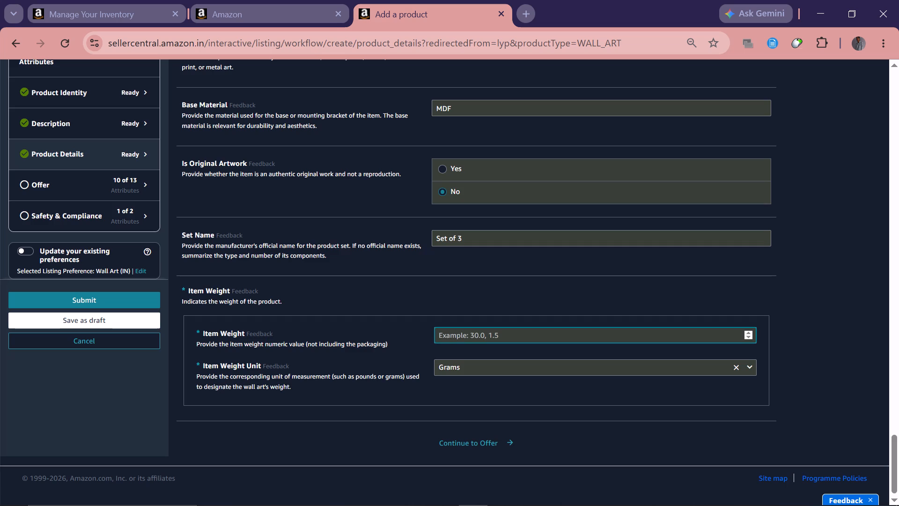
pyautogui.write('500')
pyautogui.write('.0')
pyautogui.click(563, 414)
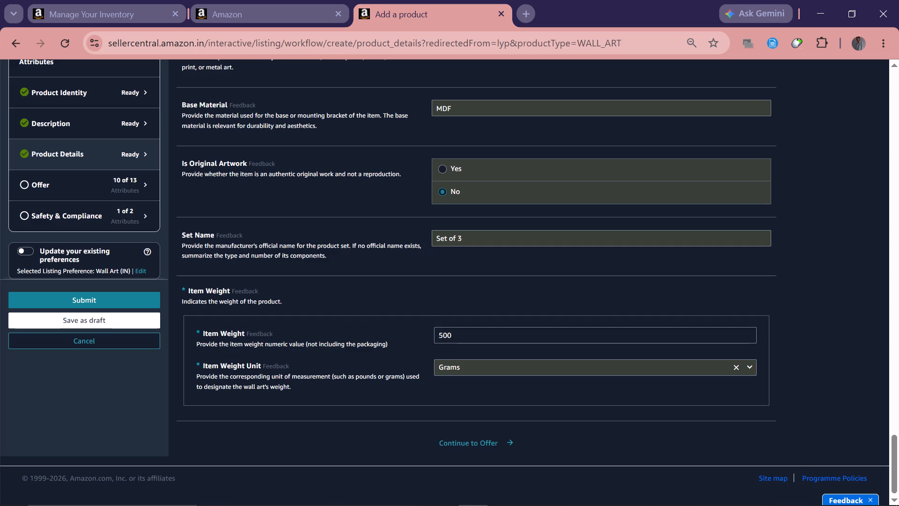
# In the Offer section, choose the Merchant Fulfilled (Self Ship or Easy Ship) channel and set the quantity to 999.
pyautogui.click(483, 439)
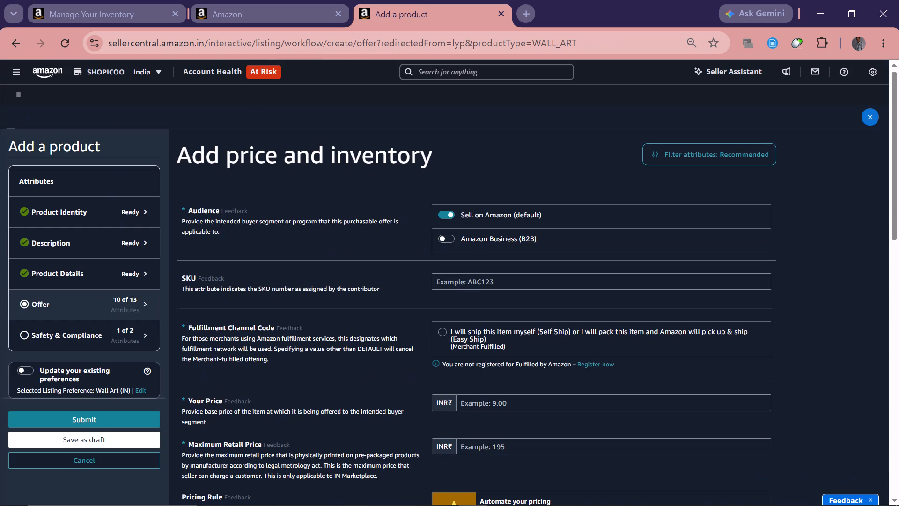
pyautogui.scroll(-1, 362, 381)
pyautogui.scroll(-1, 396, 304)
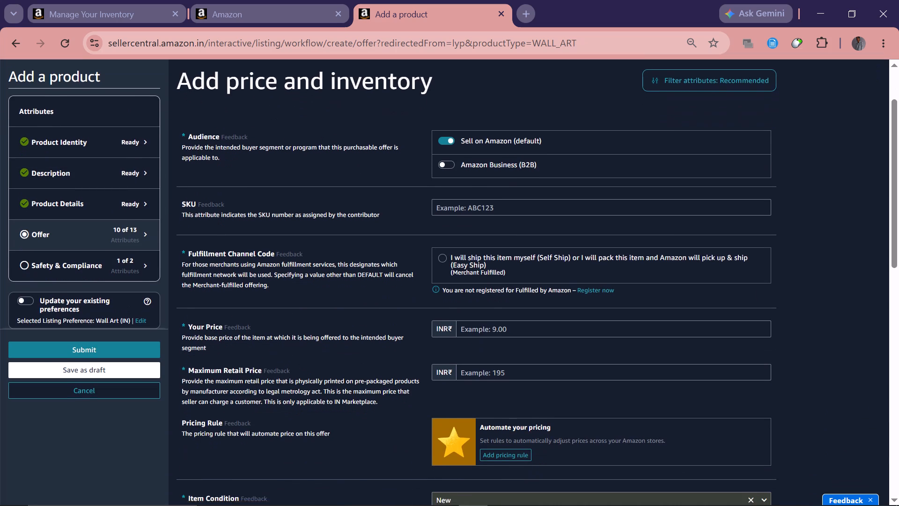
pyautogui.scroll(-1, 396, 304)
pyautogui.click(444, 188)
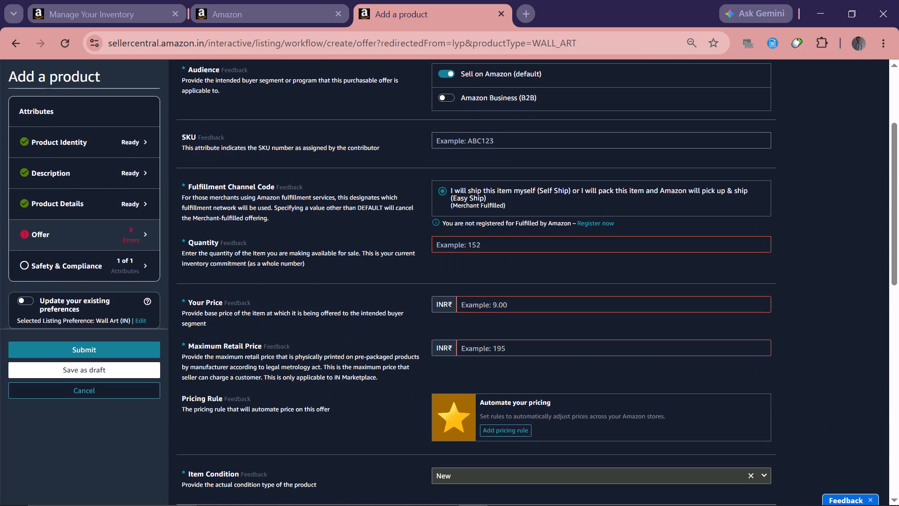
pyautogui.click(495, 241)
pyautogui.write('999')
pyautogui.press('Down')
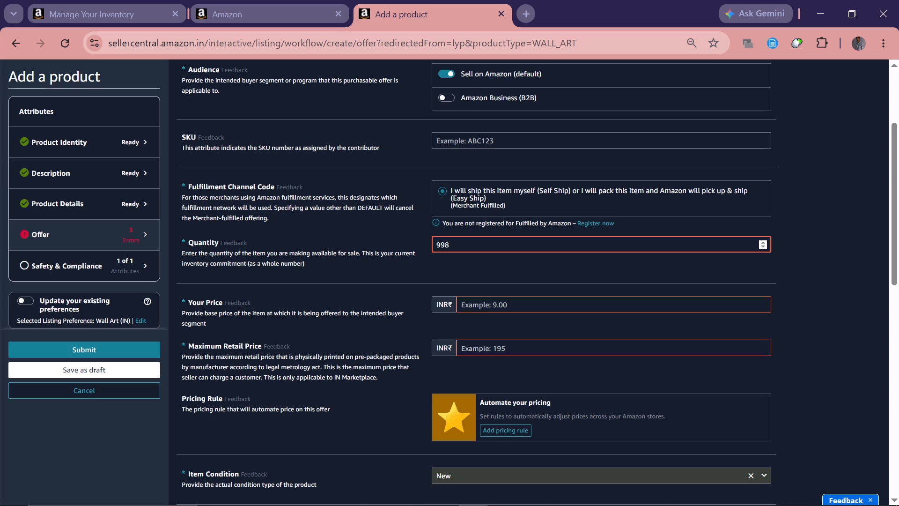
pyautogui.press('Up')
# Set Your Price to INR 549.00 and the Maximum Retail Price to INR 999.00.
pyautogui.moveTo(476, 316); pyautogui.dragTo(492, 305)
pyautogui.click(492, 305)
pyautogui.click(556, 359)
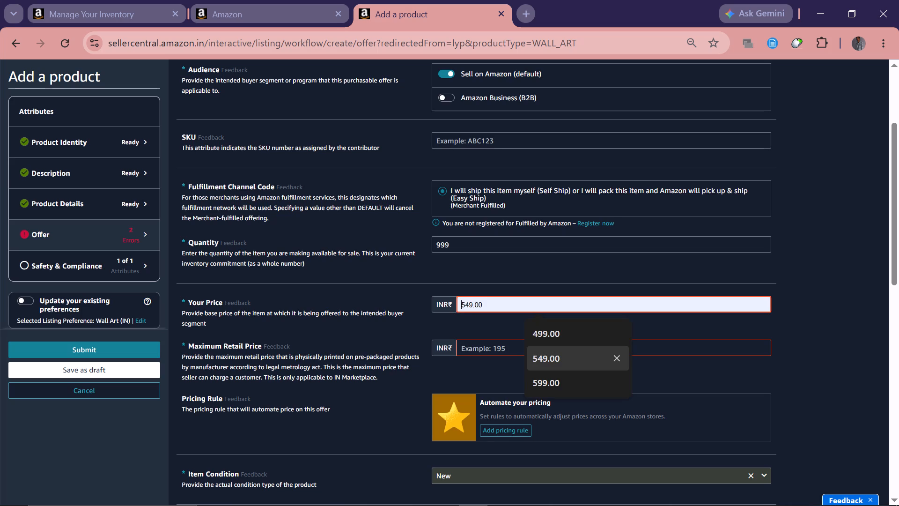
pyautogui.click(508, 348)
pyautogui.click(538, 372)
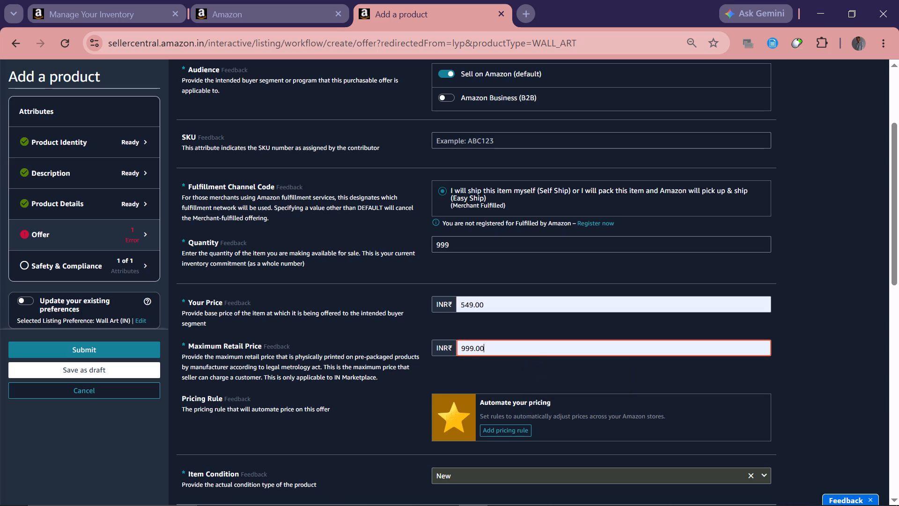
# Review the item condition, package dimensions and package weight of the offer.
pyautogui.scroll(-4, 471, 376)
pyautogui.scroll(-5, 407, 361)
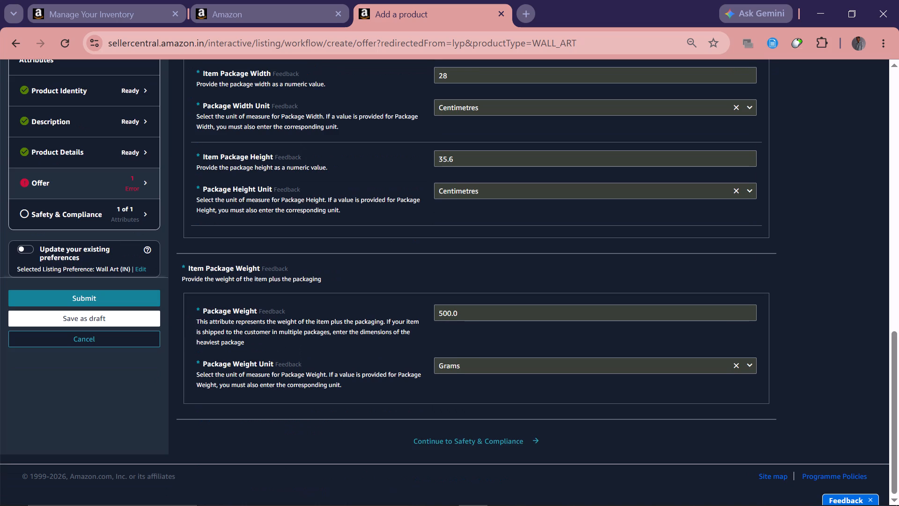
pyautogui.scroll(1, 342, 327)
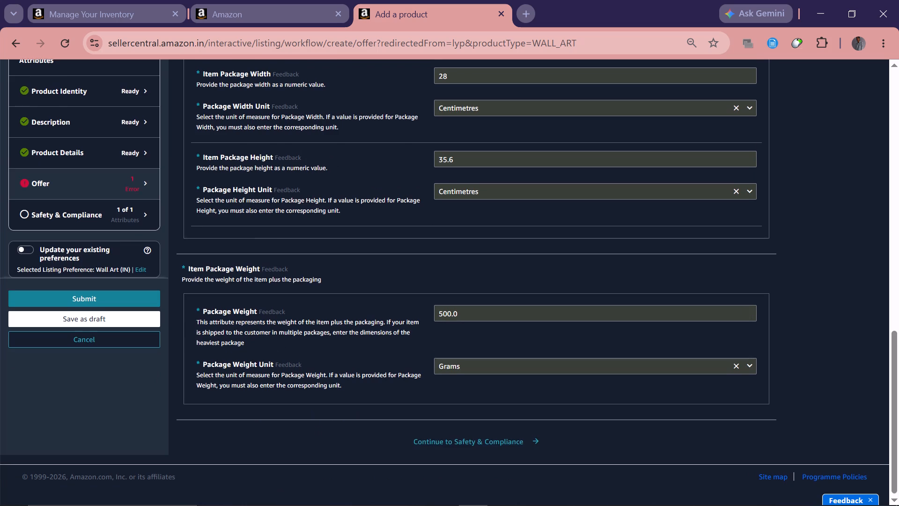
pyautogui.scroll(1, 342, 327)
pyautogui.scroll(2, 295, 273)
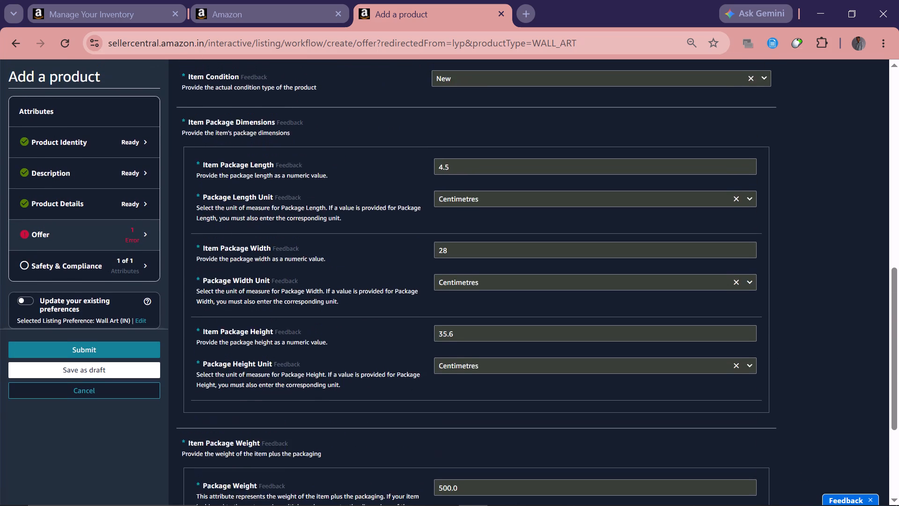
pyautogui.scroll(5, 295, 273)
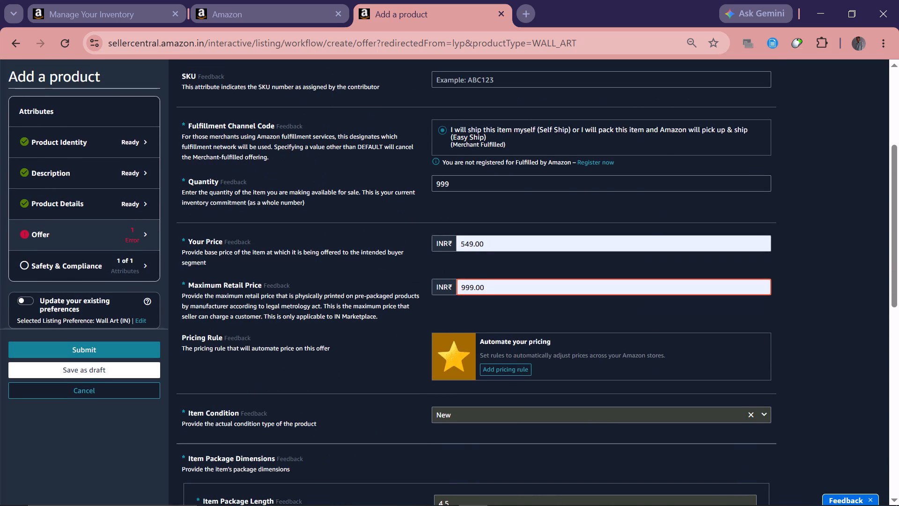
# Re-enter the Maximum Retail Price in the Offer section as INR 999.00, using the suggested value.
pyautogui.click(506, 288)
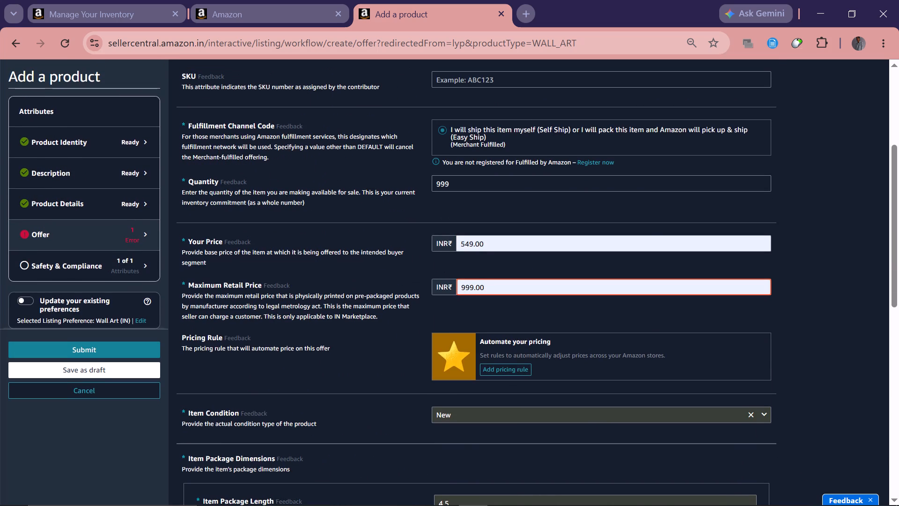
pyautogui.click(506, 288)
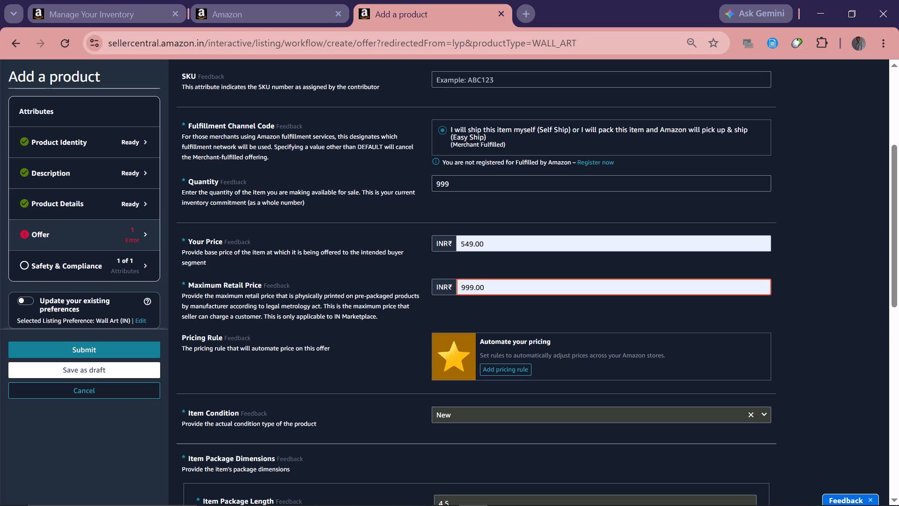
pyautogui.press('BackSpace')
pyautogui.press('BackSpace')
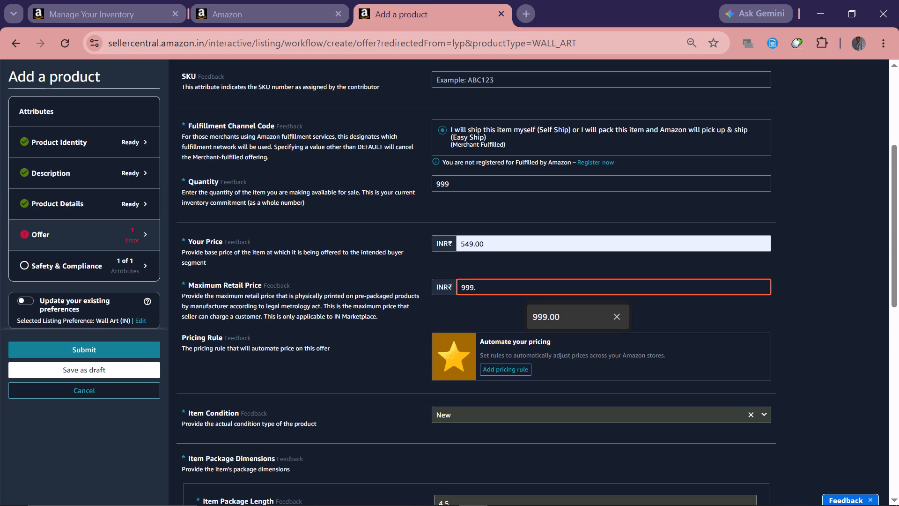
pyautogui.click(588, 320)
pyautogui.click(415, 349)
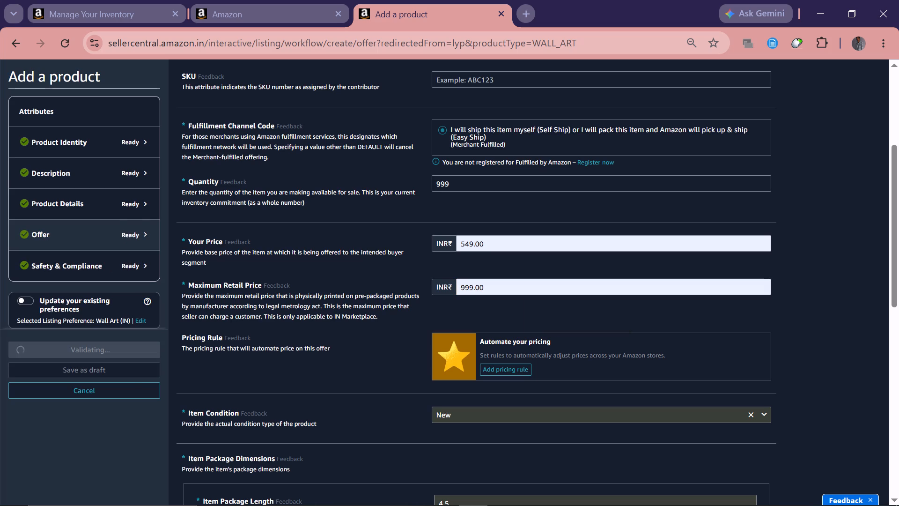
# Go back to Product Details and change the Item Weight to 450.0, keeping grams as the unit.
pyautogui.click(83, 213)
pyautogui.scroll(-6, 347, 405)
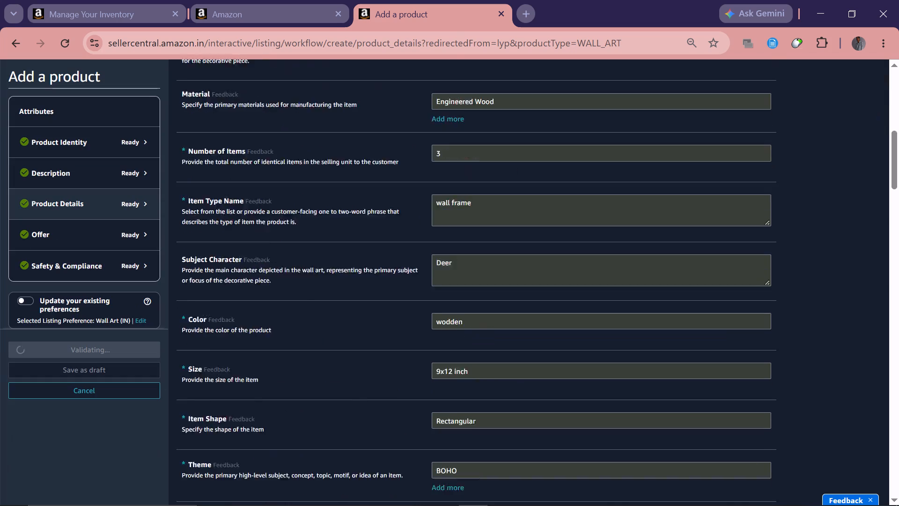
pyautogui.scroll(-5, 347, 405)
pyautogui.scroll(-4, 469, 464)
pyautogui.scroll(-7, 435, 437)
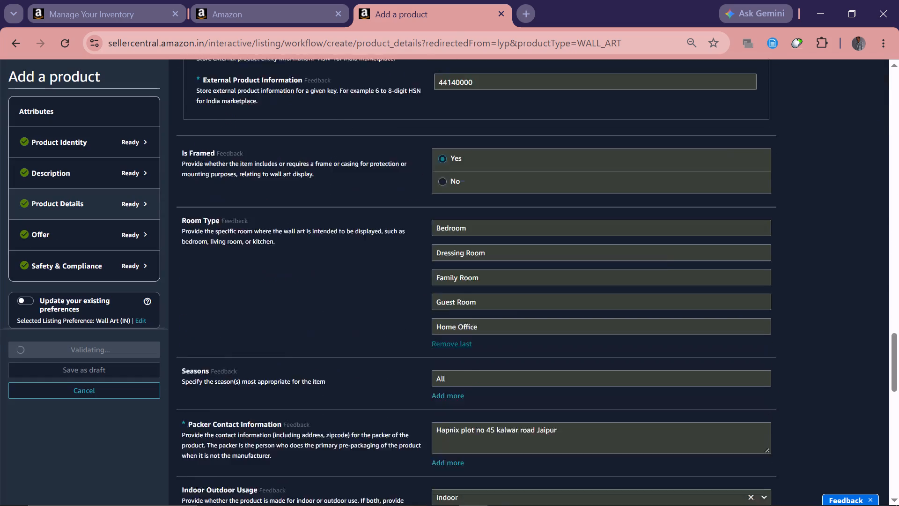
pyautogui.scroll(-9, 435, 437)
pyautogui.click(450, 330)
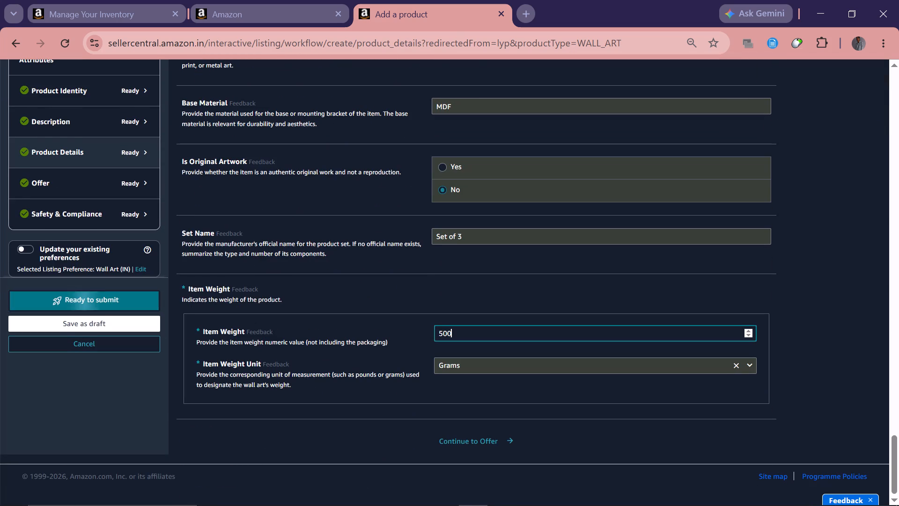
pyautogui.press('BackSpace')
pyautogui.press('BackSpace')
pyautogui.press('BackSpace')
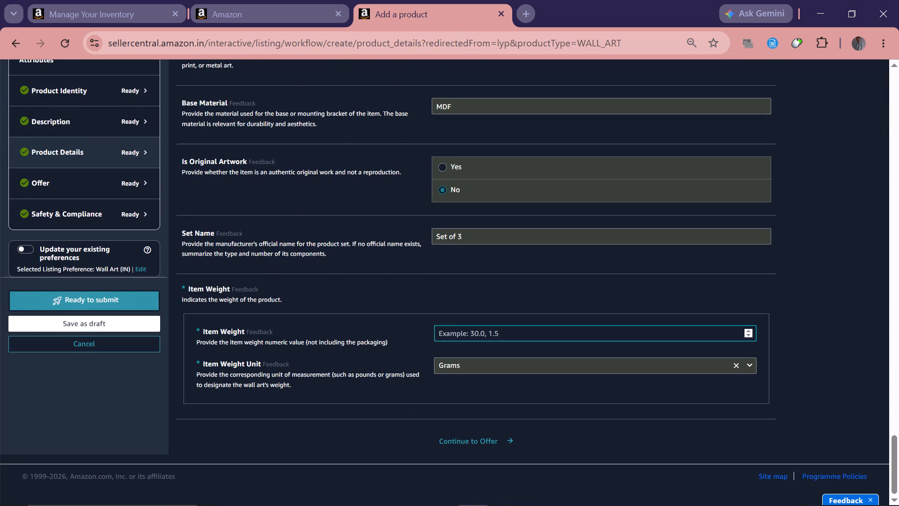
pyautogui.click(507, 342)
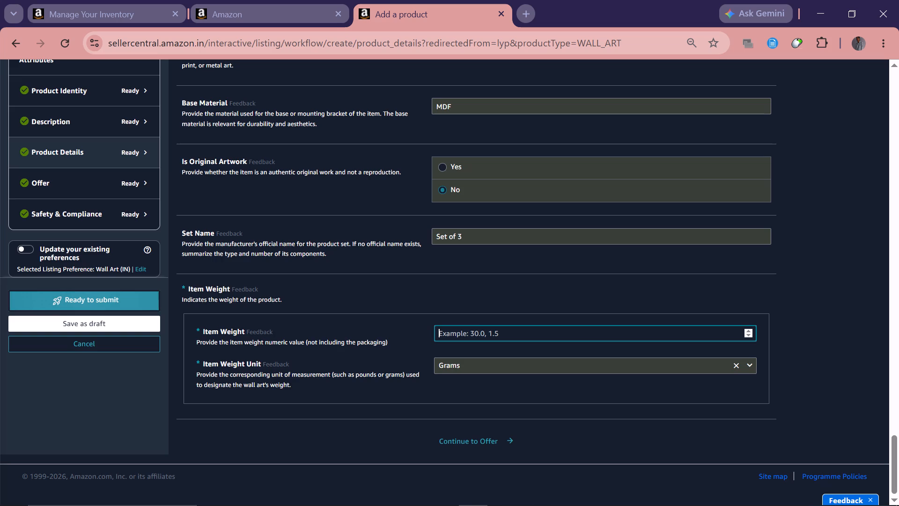
pyautogui.click(499, 335)
pyautogui.write('450')
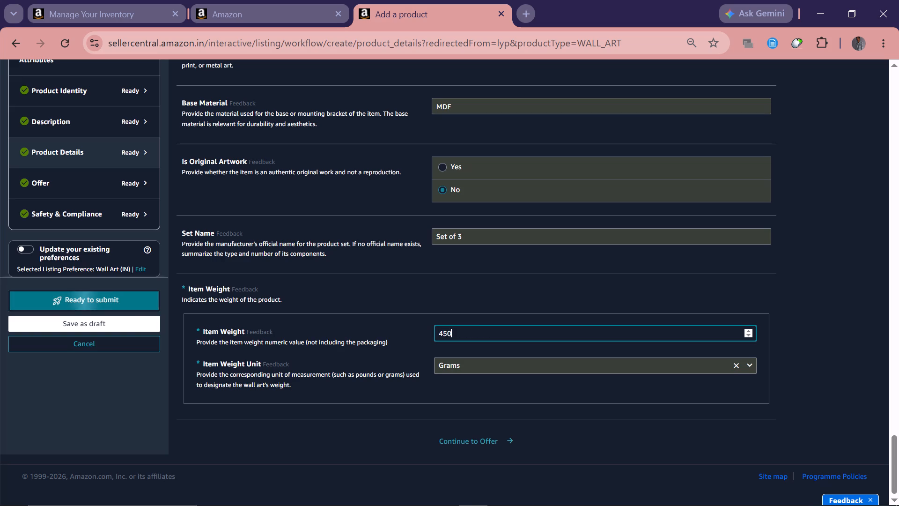
pyautogui.write('.0')
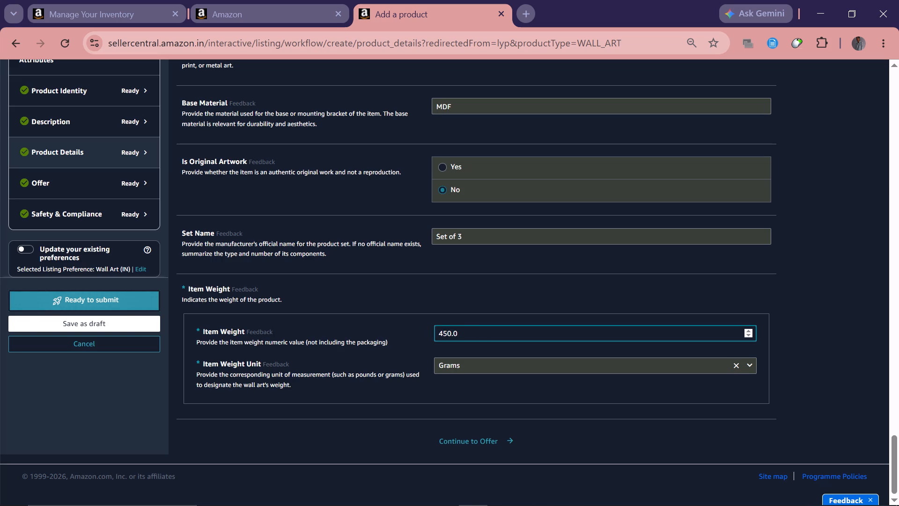
pyautogui.click(399, 403)
# Go through Offer and Safety & Compliance to submit the Black and Cream listing, and copy it as a new listing.
pyautogui.click(457, 438)
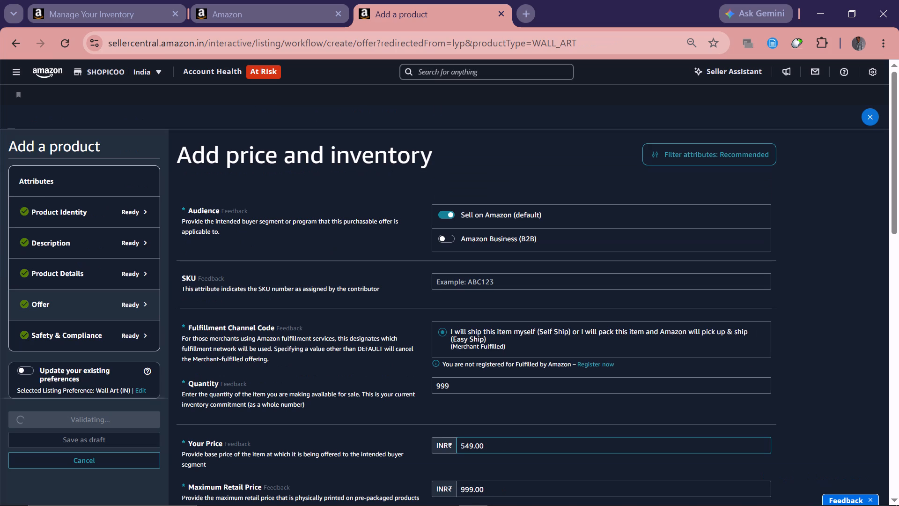
pyautogui.scroll(-11, 357, 416)
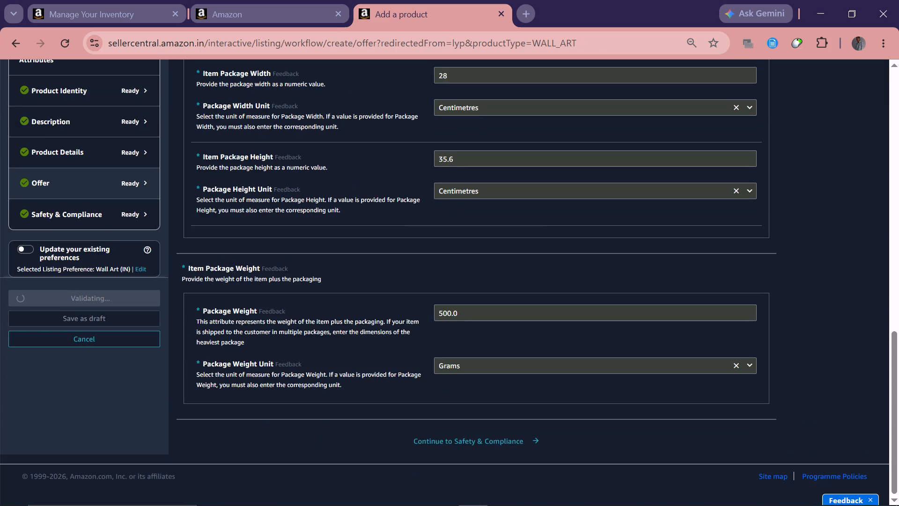
pyautogui.click(470, 439)
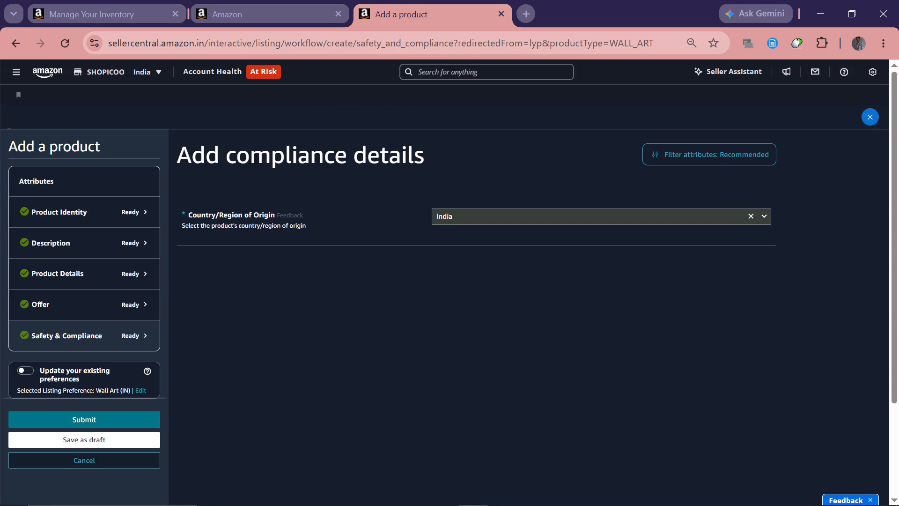
pyautogui.click(129, 416)
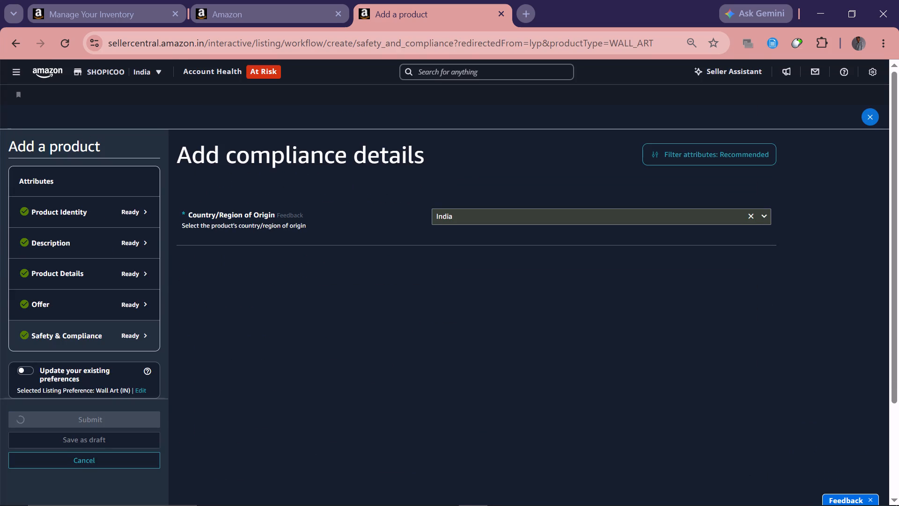
pyautogui.click(488, 464)
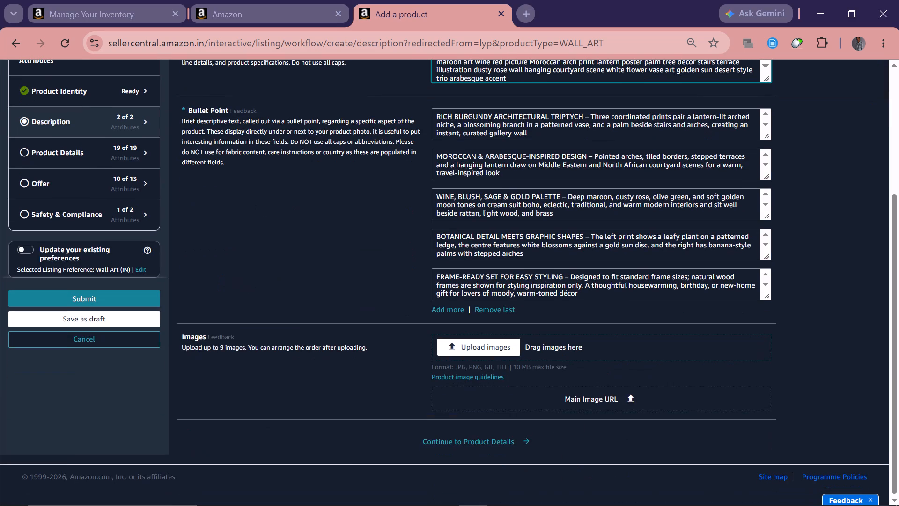
pyautogui.click(458, 350)
pyautogui.moveTo(138, 192); pyautogui.dragTo(465, 348)
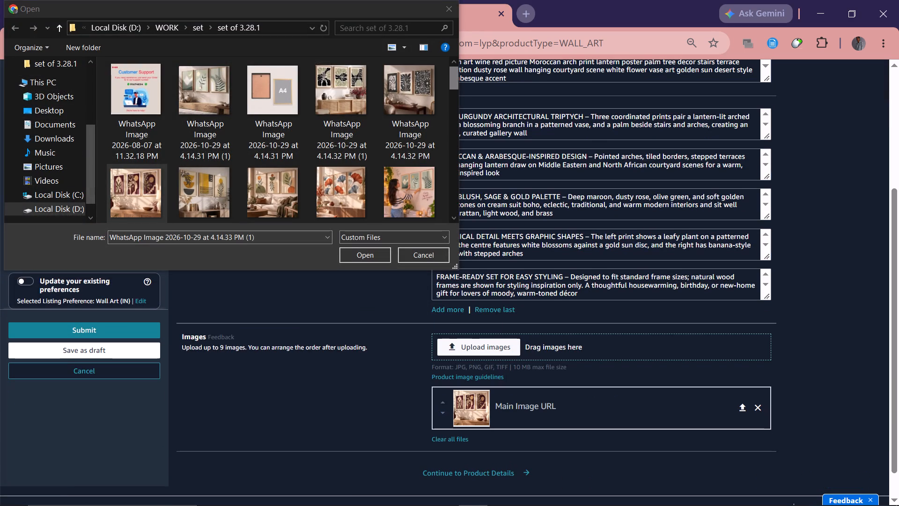
# Add the burgundy set's images 4.15.20 PM, 4.15.11 PM, 4.15.11 PM (1), 4.15.26 PM and 4.15.27 PM as images 2 to 6.
pyautogui.moveTo(453, 83); pyautogui.dragTo(464, 124)
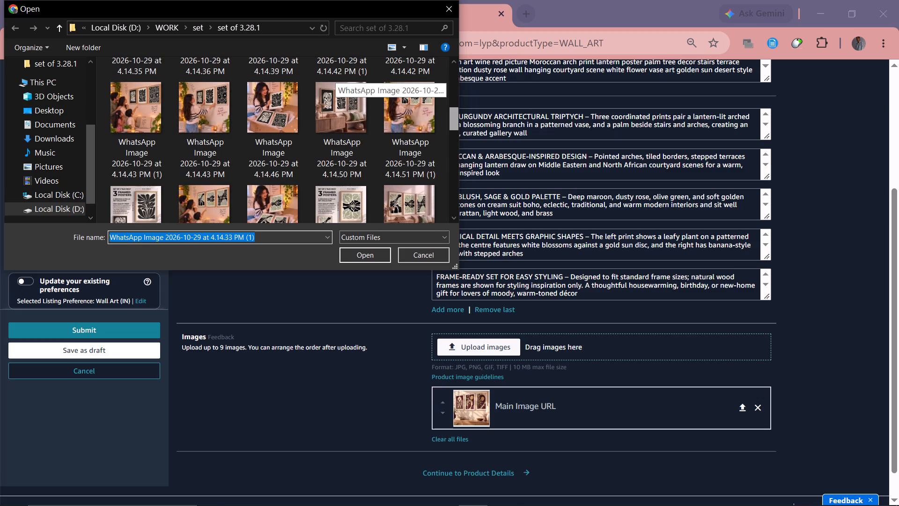
pyautogui.moveTo(464, 124); pyautogui.dragTo(468, 161)
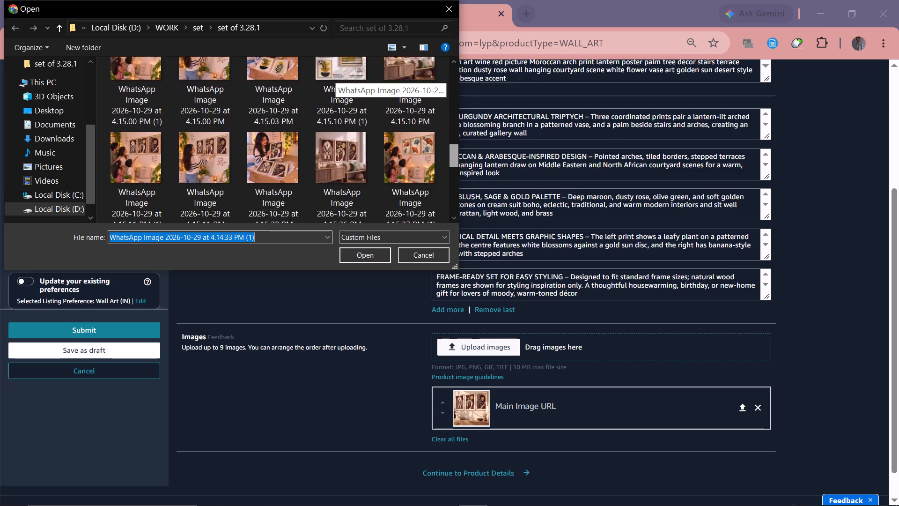
pyautogui.moveTo(468, 161); pyautogui.dragTo(470, 155)
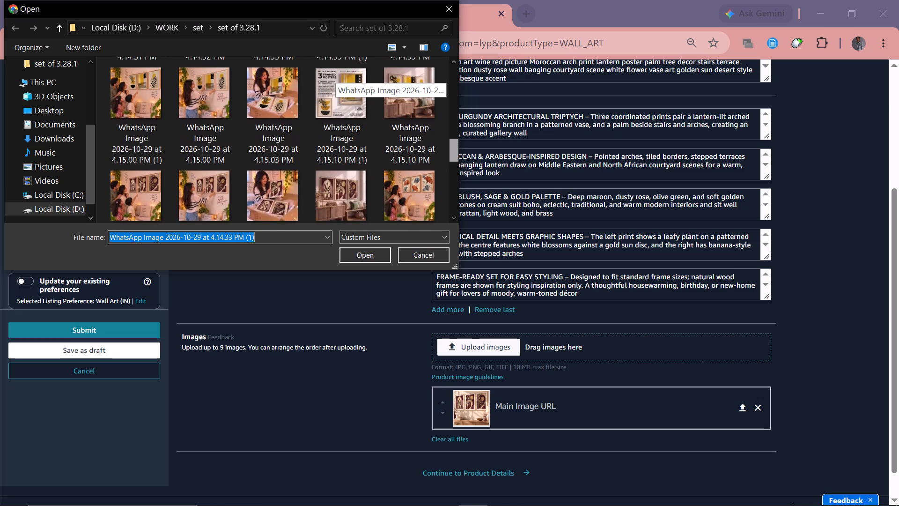
pyautogui.moveTo(470, 155); pyautogui.dragTo(474, 171)
pyautogui.moveTo(266, 82); pyautogui.dragTo(275, 80)
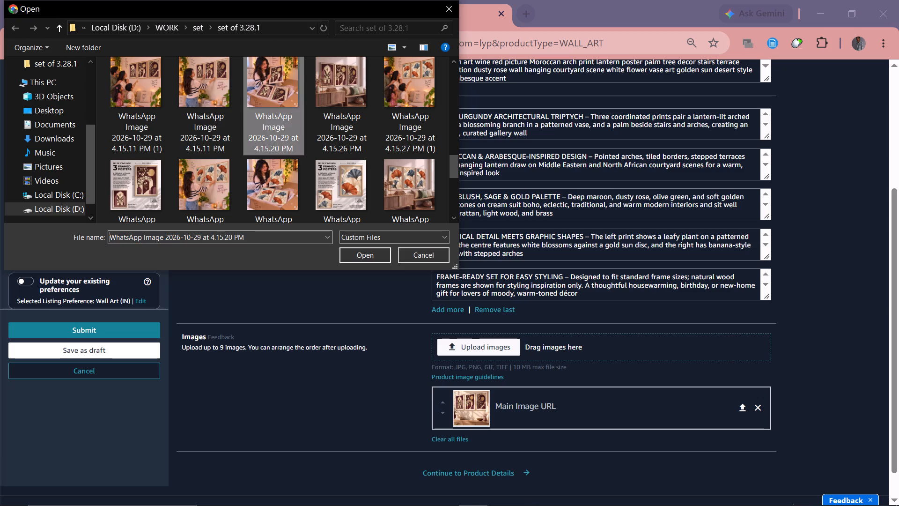
pyautogui.moveTo(275, 80); pyautogui.dragTo(464, 342)
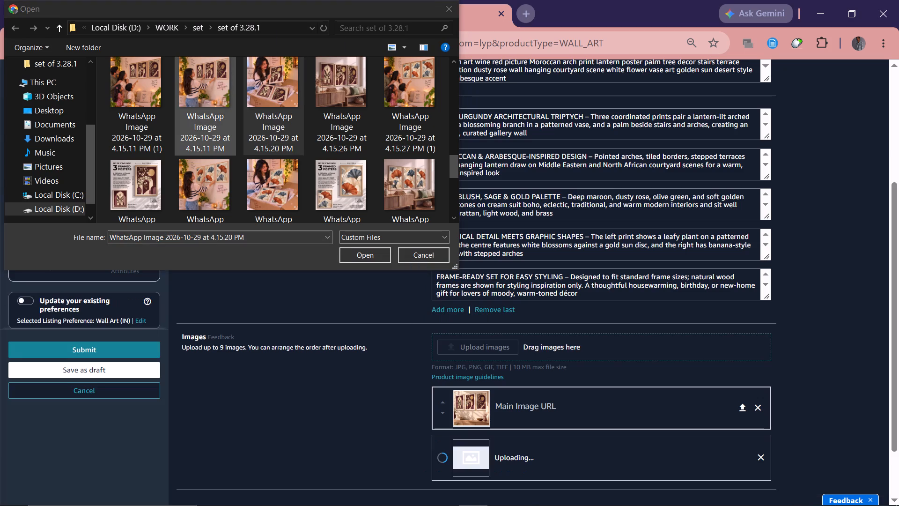
pyautogui.moveTo(211, 101); pyautogui.dragTo(473, 342)
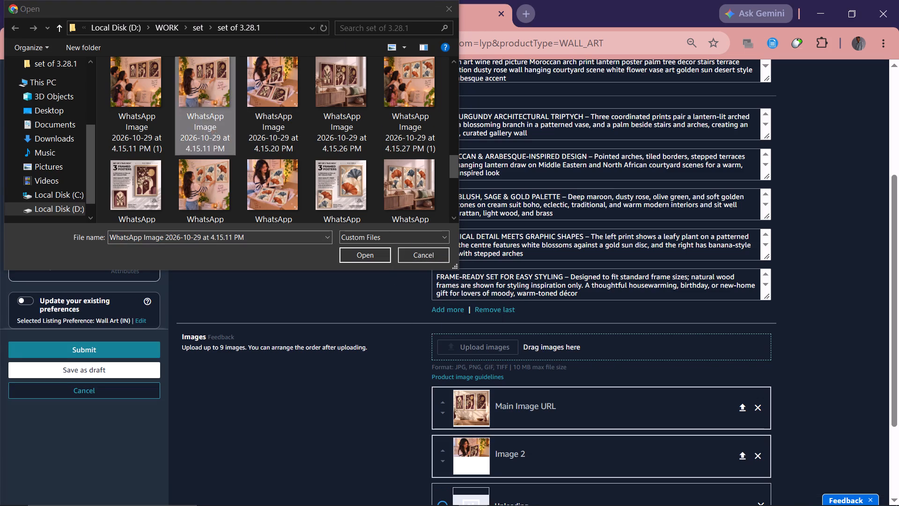
pyautogui.moveTo(138, 84); pyautogui.dragTo(466, 348)
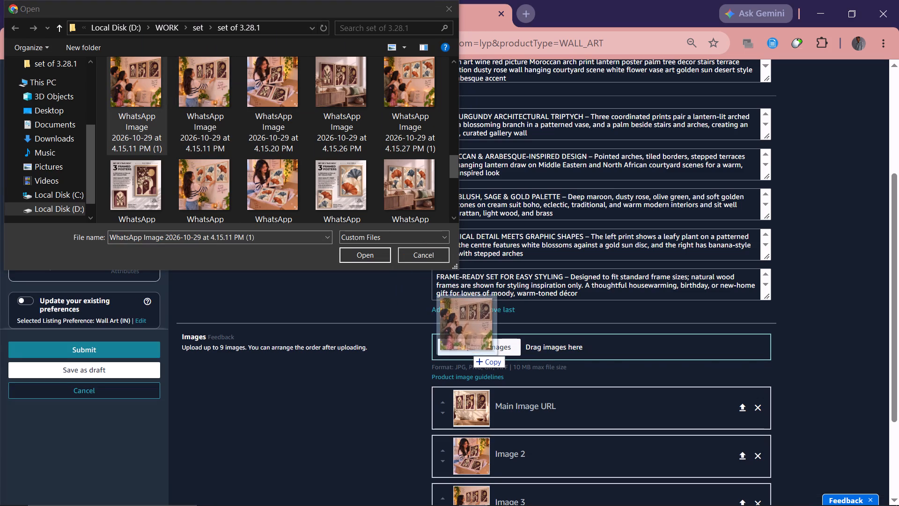
pyautogui.moveTo(466, 348); pyautogui.dragTo(466, 346)
pyautogui.moveTo(339, 85); pyautogui.dragTo(488, 322)
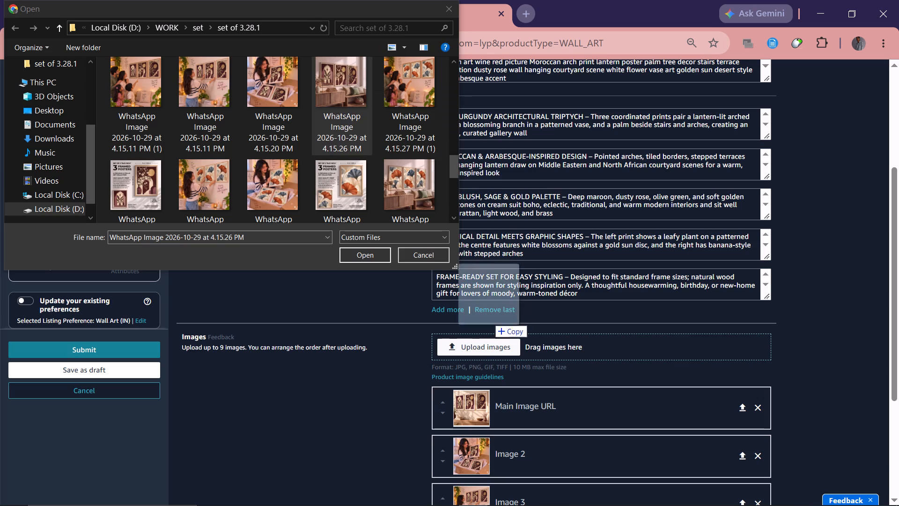
pyautogui.moveTo(488, 322); pyautogui.dragTo(487, 345)
pyautogui.moveTo(136, 188); pyautogui.dragTo(452, 324)
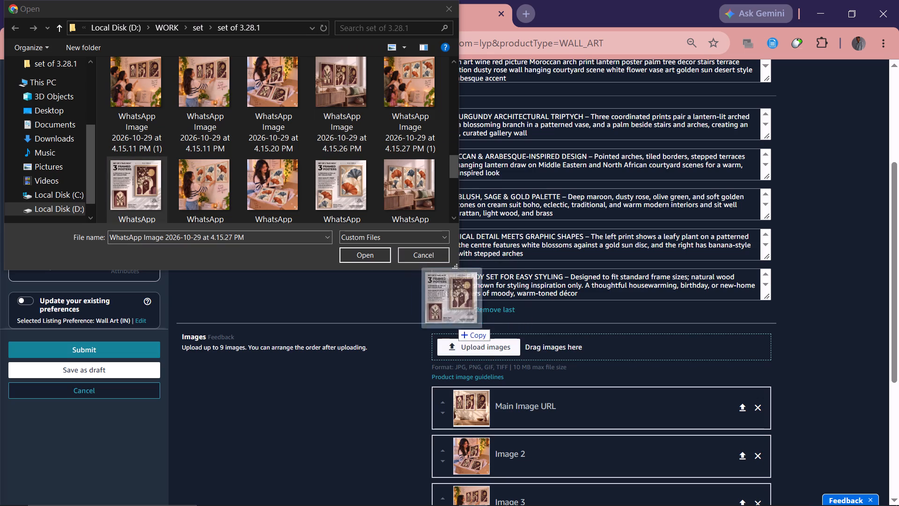
pyautogui.moveTo(452, 324); pyautogui.dragTo(464, 348)
# Add the A4 frame size image and the Customer Support image as images 7 and 8, and close the file picker.
pyautogui.scroll(6, 315, 98)
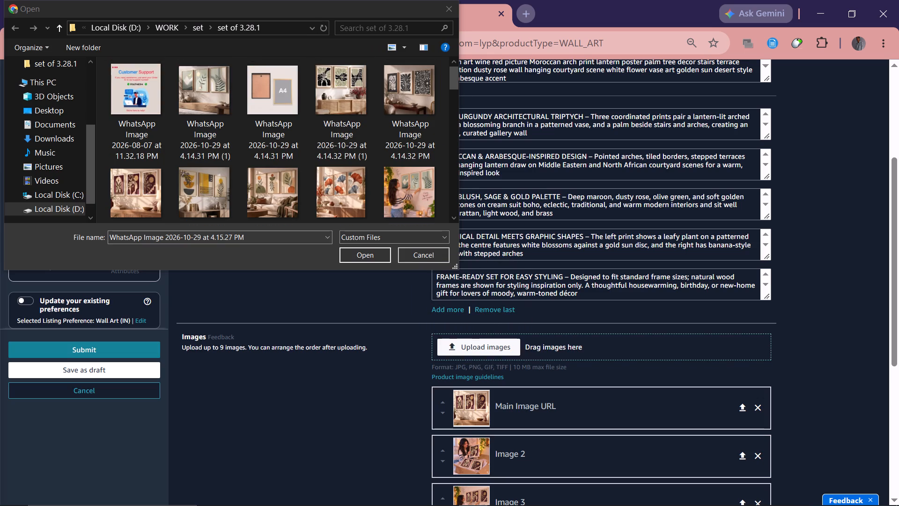
pyautogui.moveTo(267, 87); pyautogui.dragTo(466, 340)
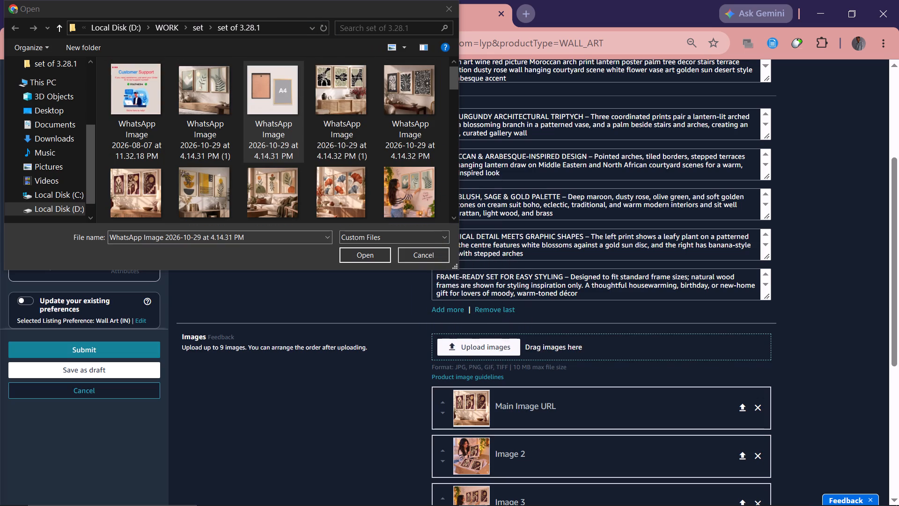
pyautogui.moveTo(134, 86); pyautogui.dragTo(477, 348)
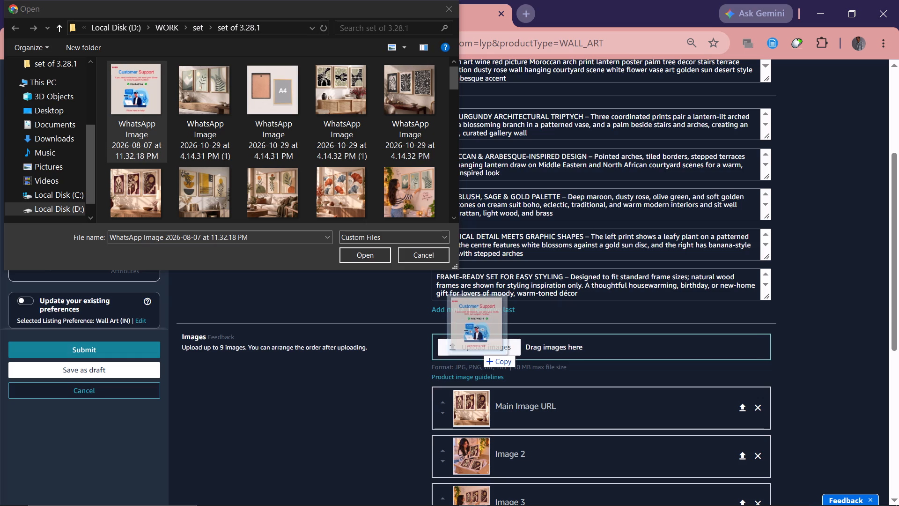
pyautogui.click(427, 257)
# Continue to Product Details, keep its prefilled attributes, and proceed to the Offer section.
pyautogui.scroll(-6, 383, 471)
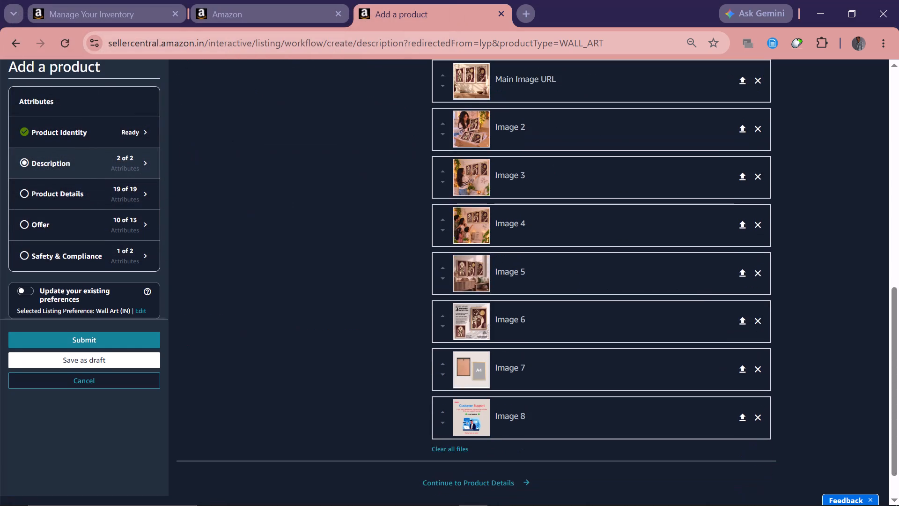
pyautogui.click(460, 441)
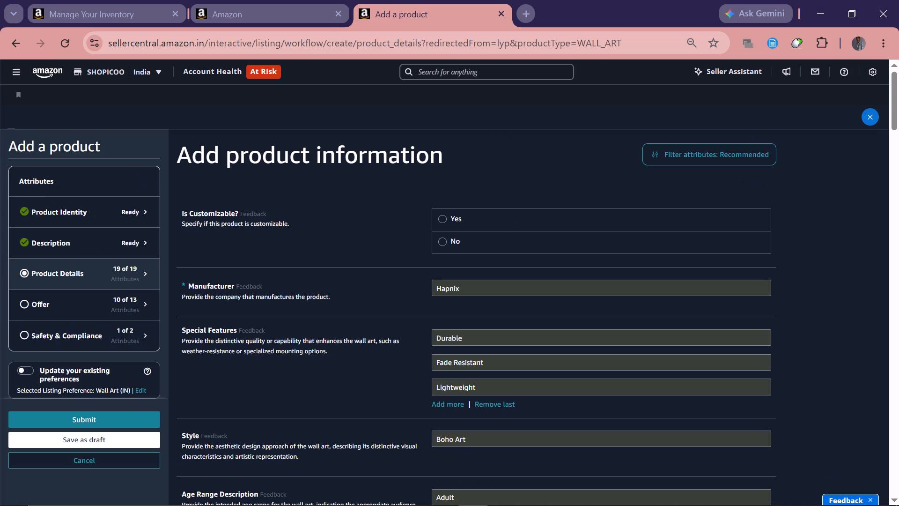
pyautogui.scroll(-17, 379, 405)
pyautogui.scroll(-5, 420, 460)
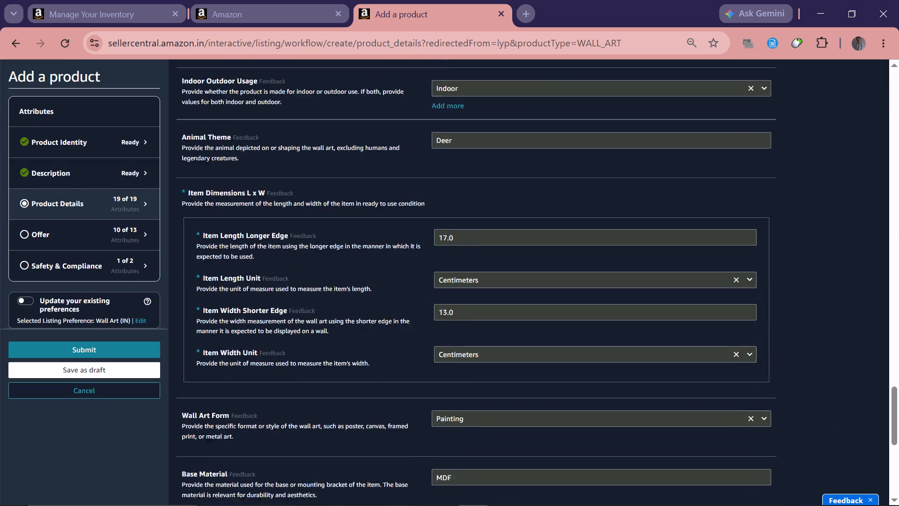
pyautogui.scroll(-6, 420, 460)
pyautogui.click(472, 438)
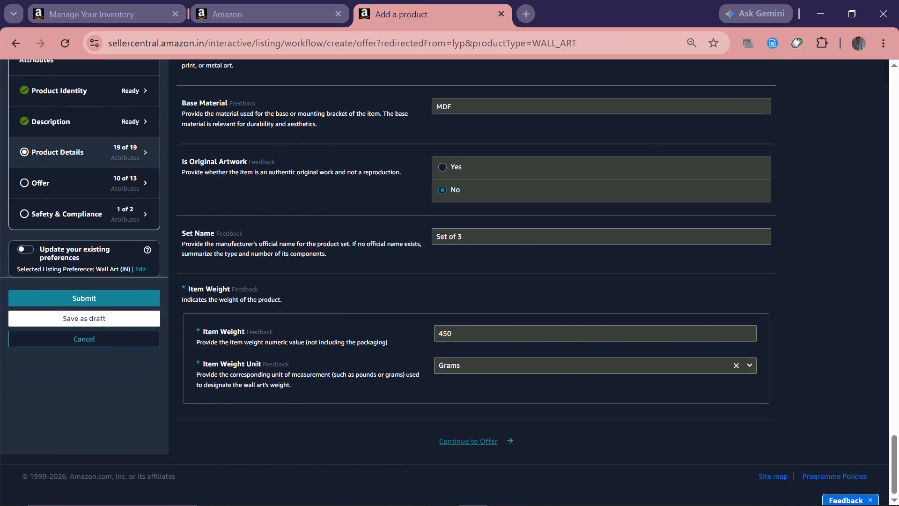
# Choose the Merchant Fulfilled shipping option and set the quantity to 999.
pyautogui.click(443, 337)
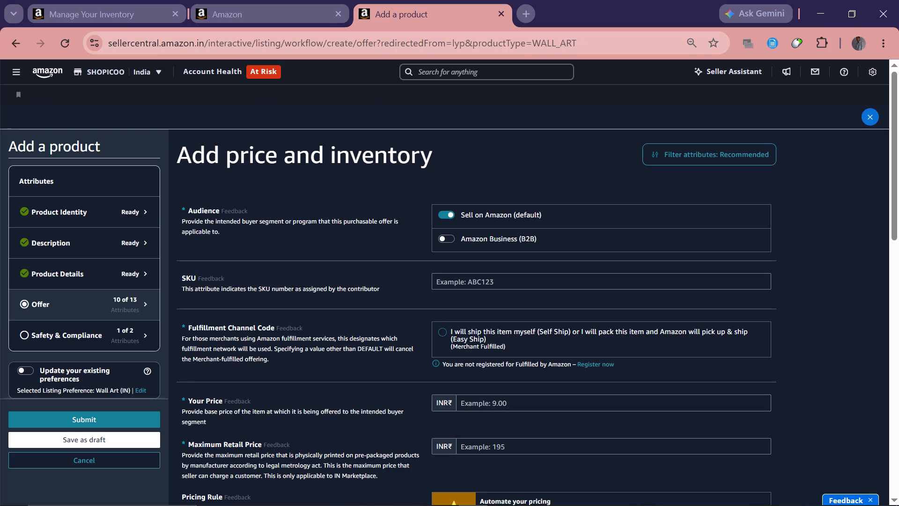
pyautogui.click(495, 387)
pyautogui.write('999')
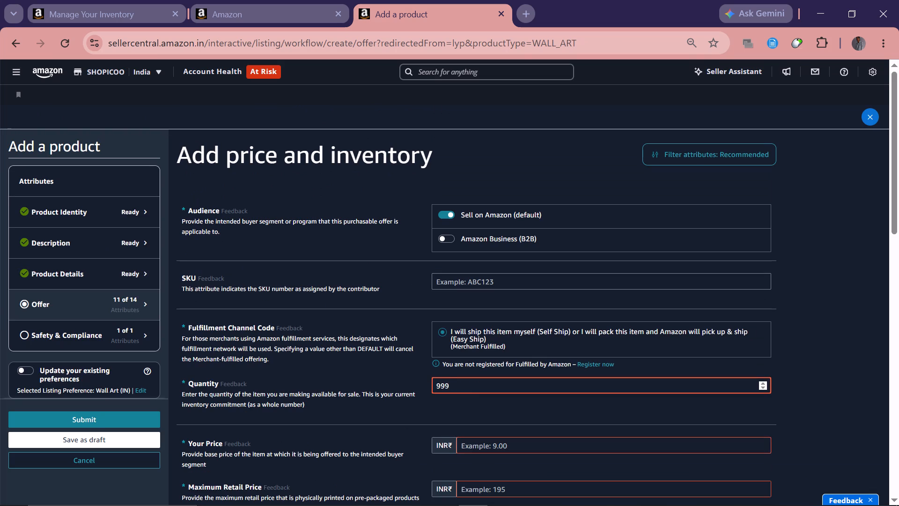
# Set Your Price to INR 549.00 and the Maximum Retail Price to INR 999.00.
pyautogui.click(488, 448)
pyautogui.click(538, 400)
pyautogui.scroll(-3, 506, 417)
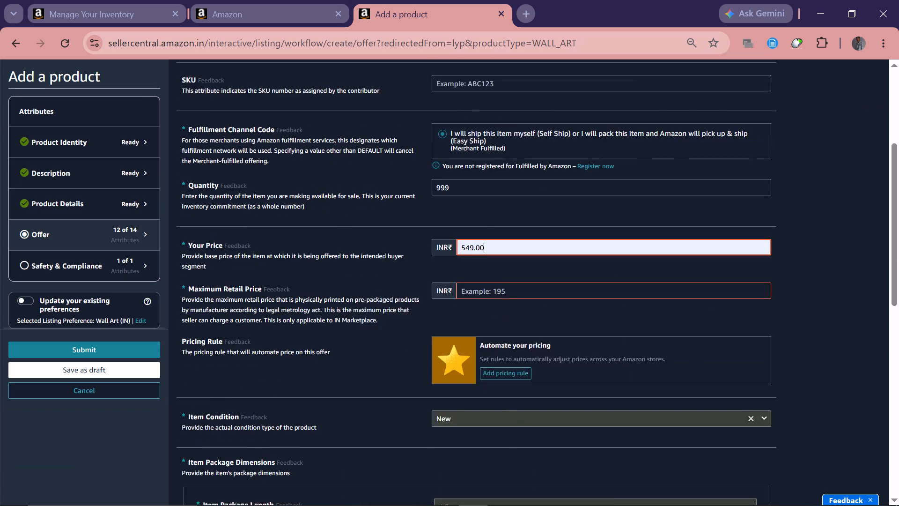
pyautogui.click(502, 240)
pyautogui.click(545, 282)
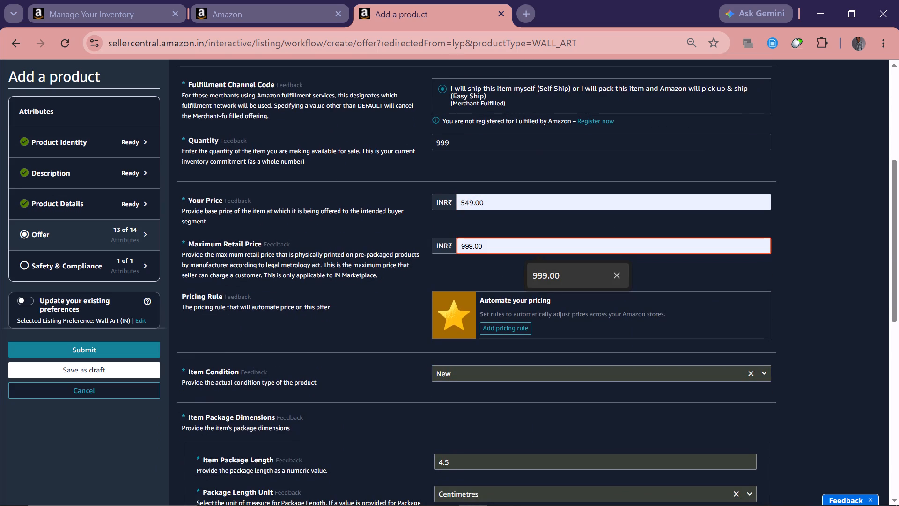
# Keep the prefilled item condition, package dimensions and package weight, and continue to Safety & Compliance.
pyautogui.scroll(-4, 407, 318)
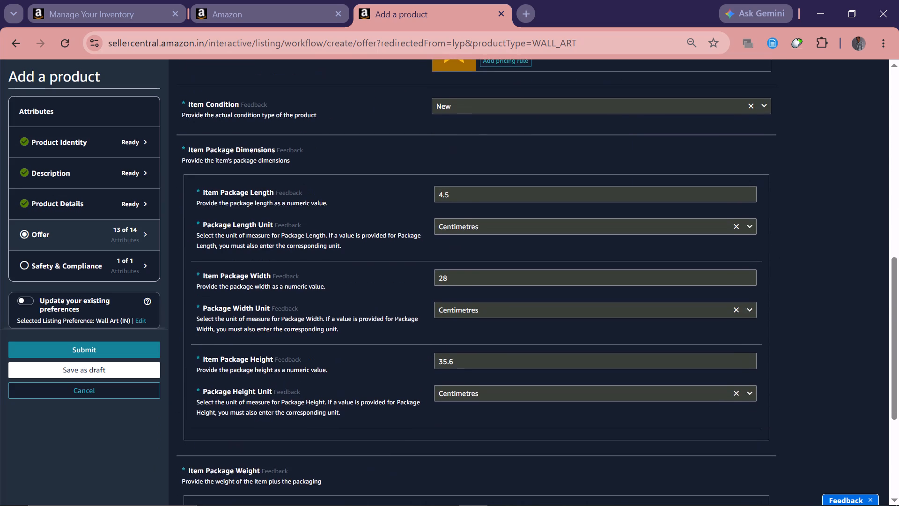
pyautogui.scroll(-7, 405, 302)
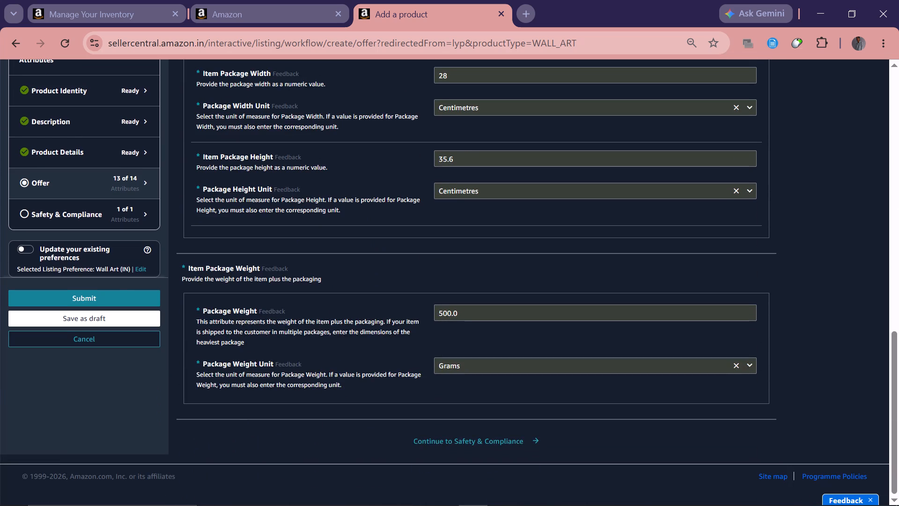
pyautogui.click(449, 441)
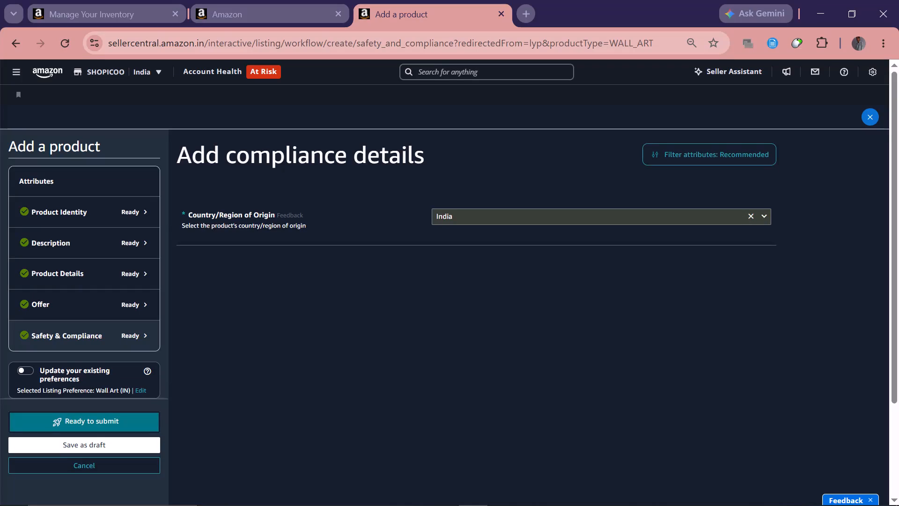
# Submit the Burgundy Moroccan listing and copy it as the basis for a new listing.
pyautogui.click(125, 421)
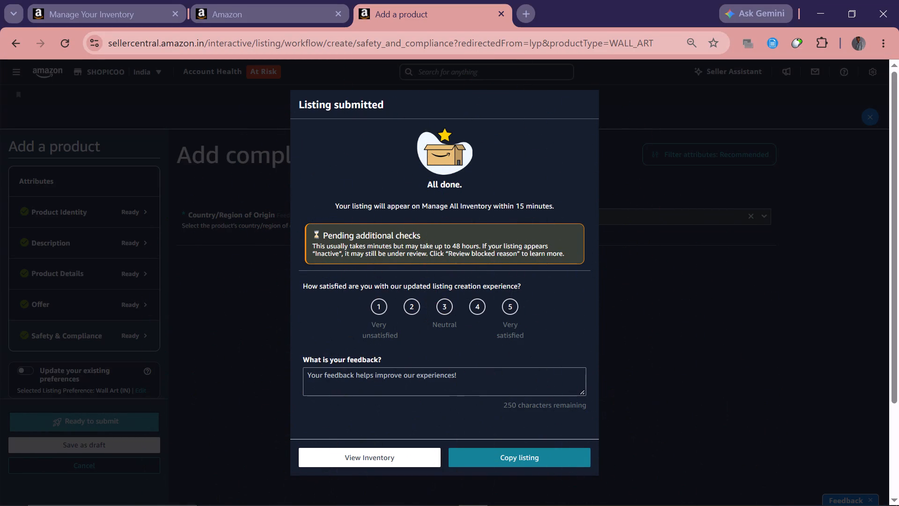
pyautogui.click(472, 460)
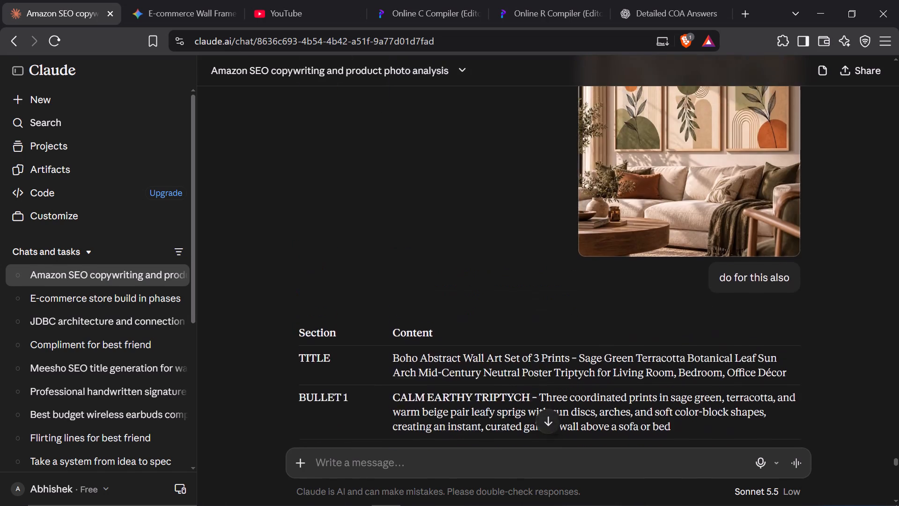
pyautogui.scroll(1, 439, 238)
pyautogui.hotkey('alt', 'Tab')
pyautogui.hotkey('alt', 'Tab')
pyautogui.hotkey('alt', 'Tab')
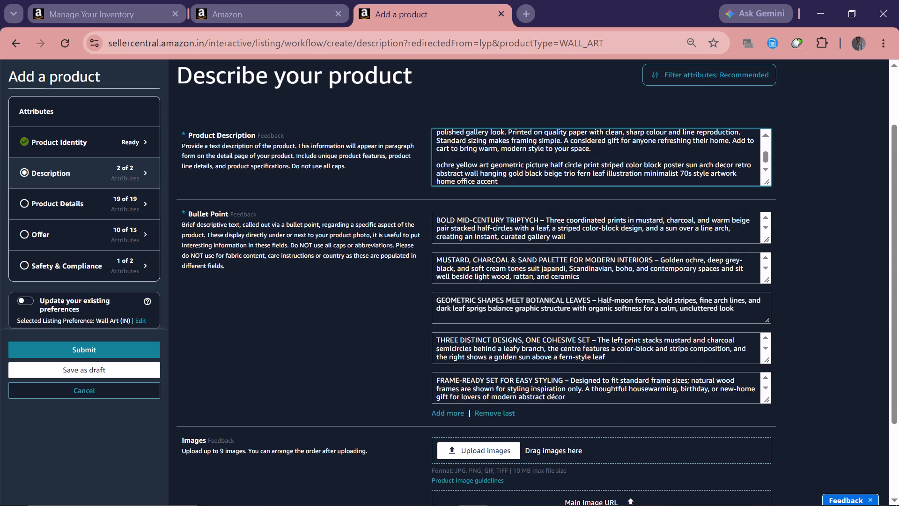
# Upload the mustard and charcoal set's room image, WhatsApp Image 2026-10-29 at 4.14.33 PM, from the set of 3.28.1 folder as the main image.
pyautogui.click(463, 449)
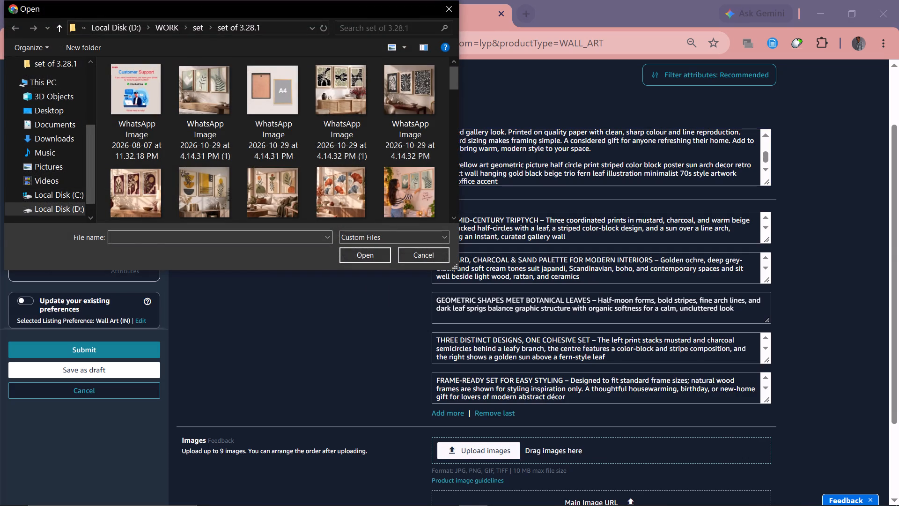
pyautogui.moveTo(203, 202); pyautogui.dragTo(467, 446)
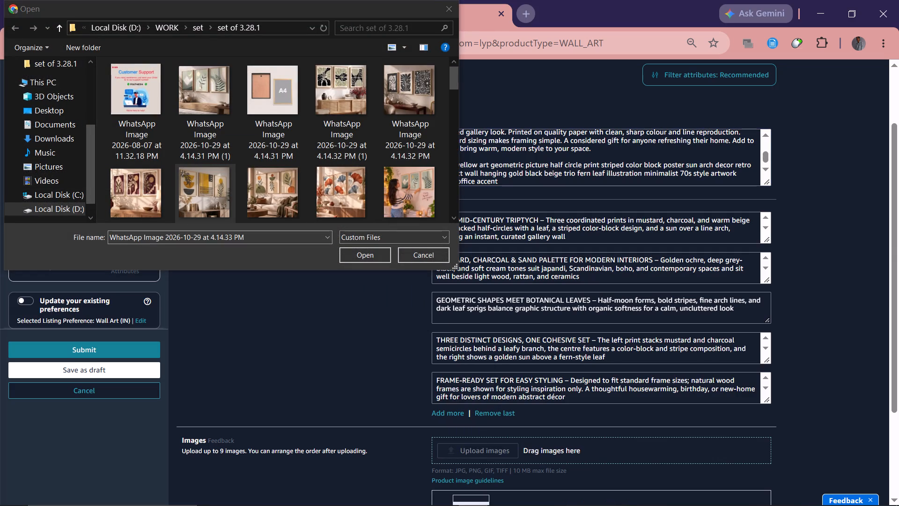
# Find the mustard set's additional lifestyle and detail images in the set of 3.28.1 folder for the next upload.
pyautogui.moveTo(456, 81); pyautogui.dragTo(453, 109)
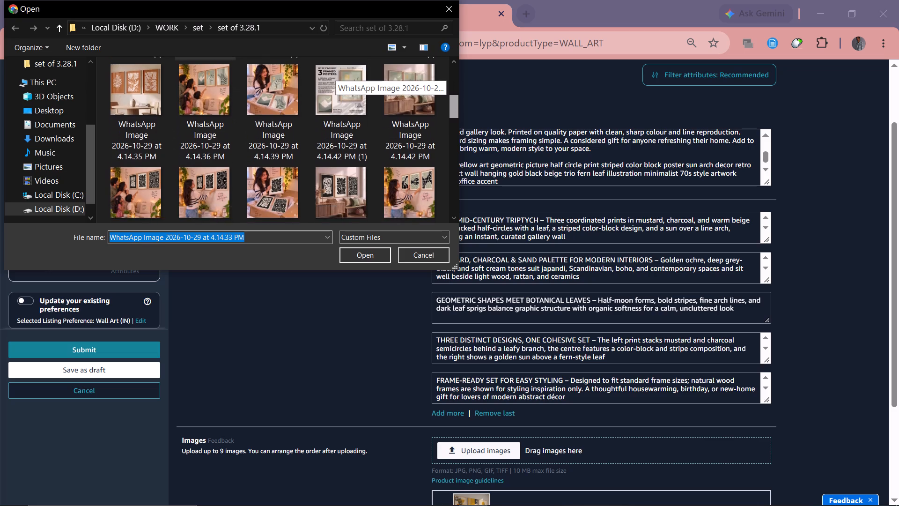
pyautogui.moveTo(453, 109); pyautogui.dragTo(449, 142)
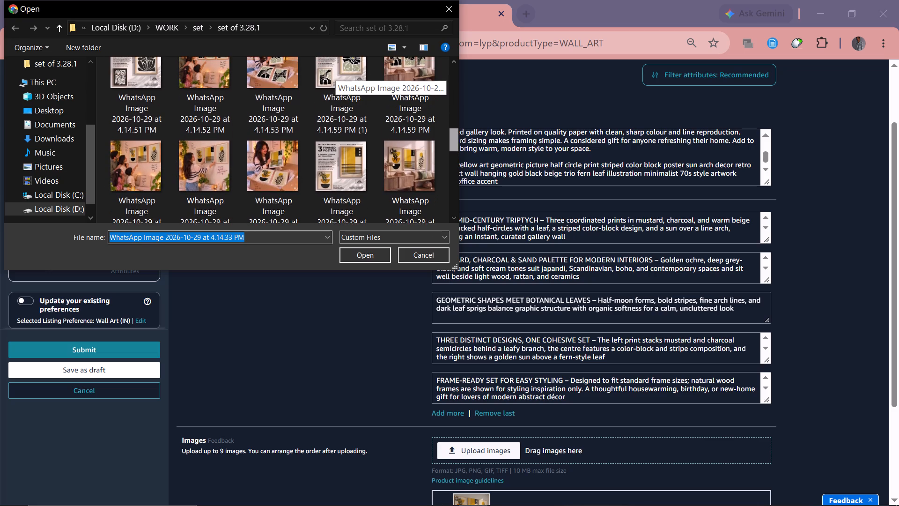
pyautogui.moveTo(449, 142); pyautogui.dragTo(450, 153)
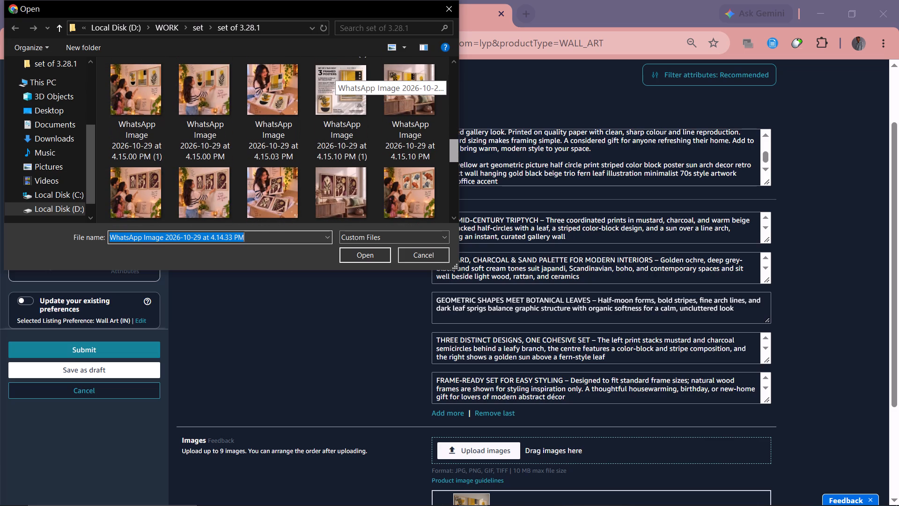
pyautogui.moveTo(450, 153); pyautogui.dragTo(450, 154)
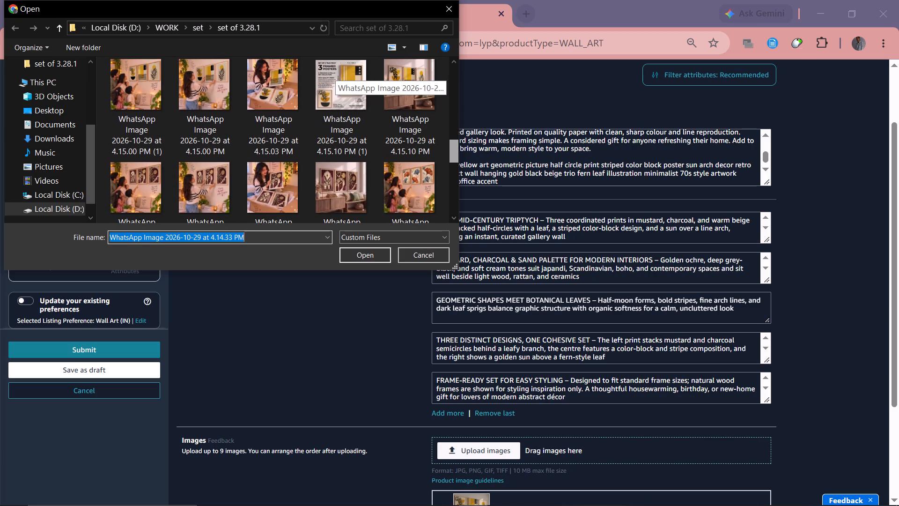
pyautogui.moveTo(450, 154); pyautogui.dragTo(449, 153)
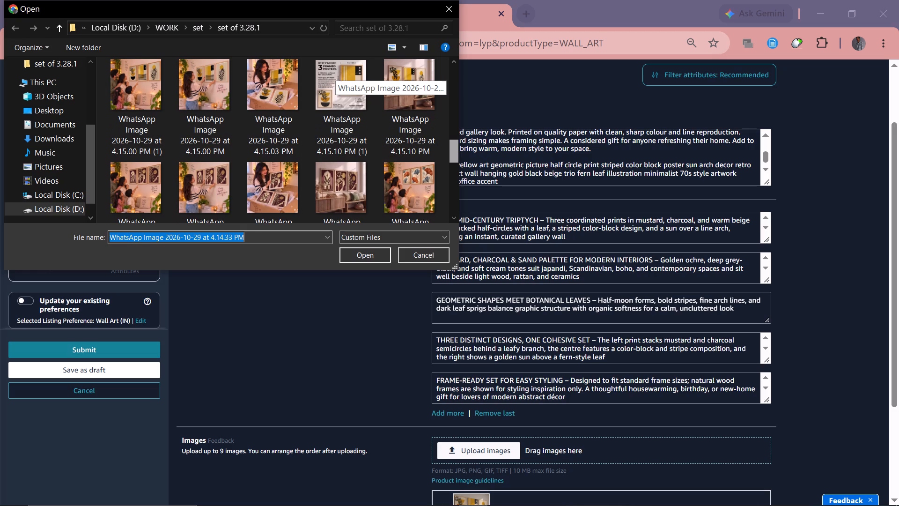
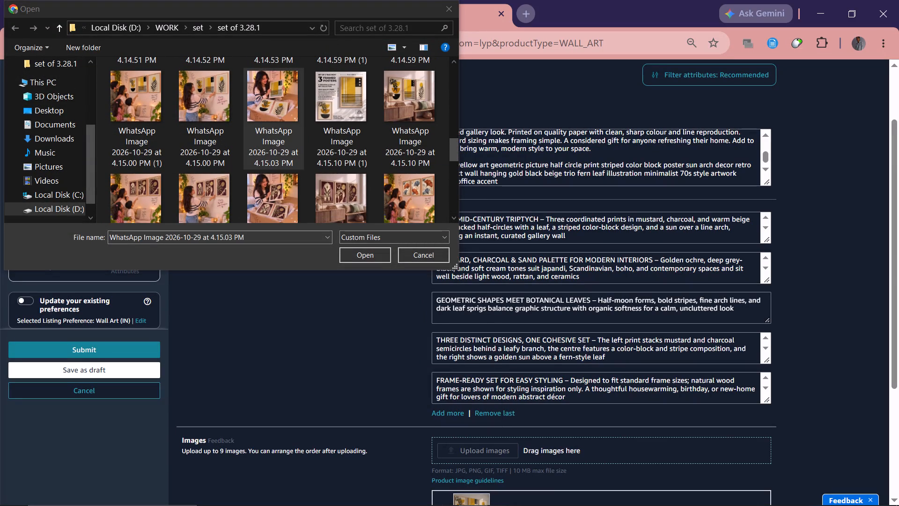
# Upload the four mustard set images 4.15.00 PM, 4.15.00 PM (1), 4.15.10 PM and 4.15.10 PM (1), in that order.
pyautogui.moveTo(201, 80); pyautogui.dragTo(498, 425)
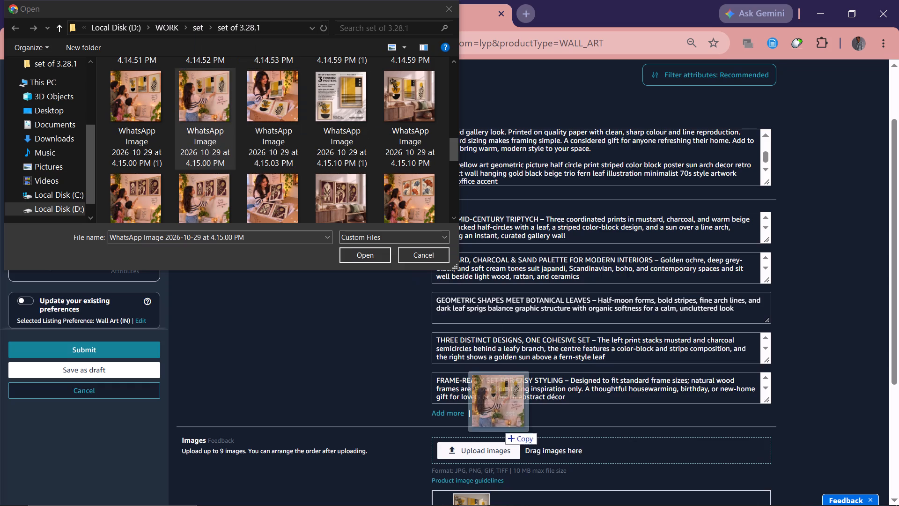
pyautogui.moveTo(498, 425); pyautogui.dragTo(466, 441)
pyautogui.moveTo(131, 96); pyautogui.dragTo(468, 452)
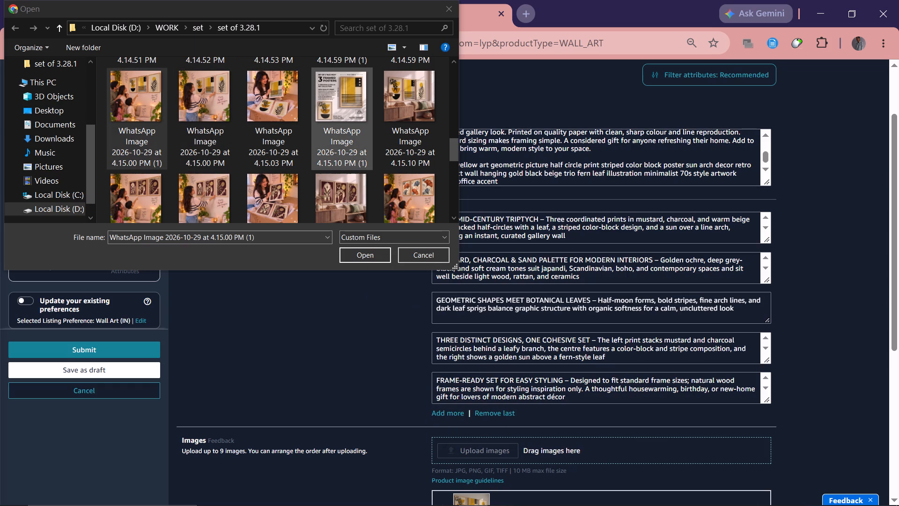
pyautogui.moveTo(413, 98); pyautogui.dragTo(486, 446)
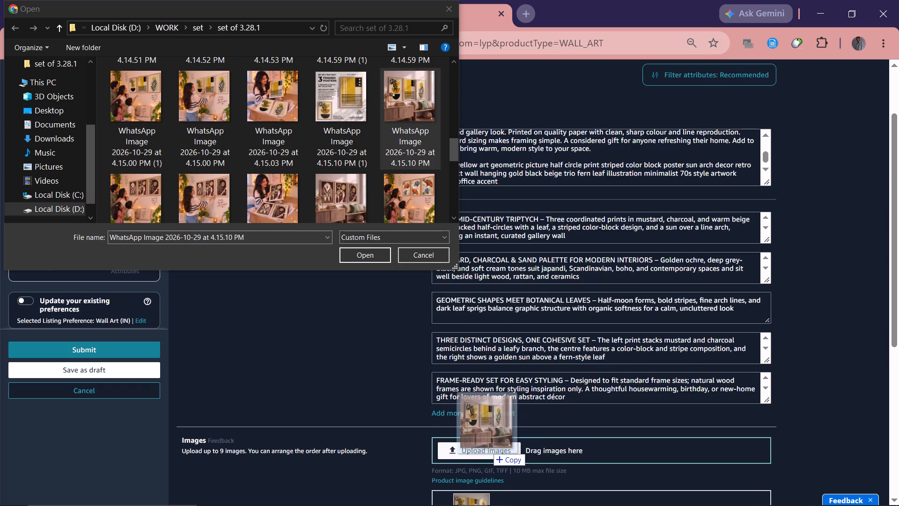
pyautogui.moveTo(486, 446); pyautogui.dragTo(479, 445)
pyautogui.moveTo(337, 95); pyautogui.dragTo(457, 382)
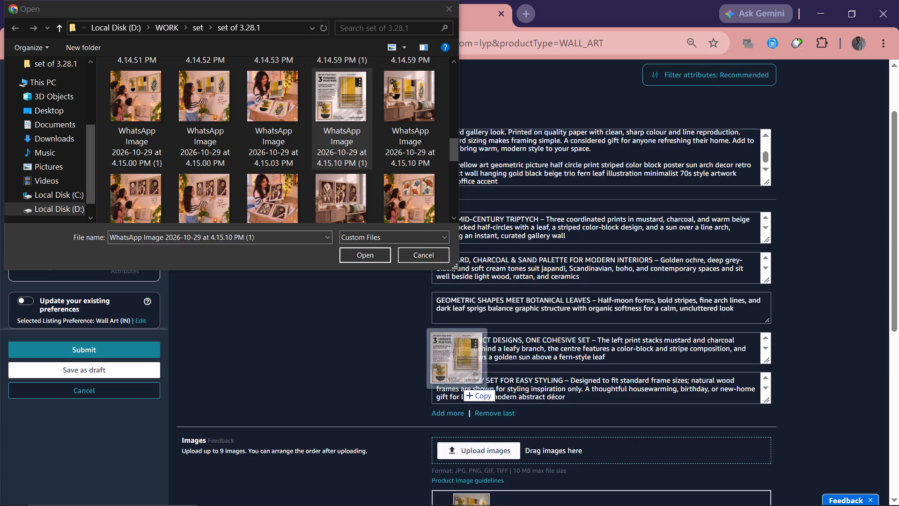
pyautogui.moveTo(457, 382); pyautogui.dragTo(469, 451)
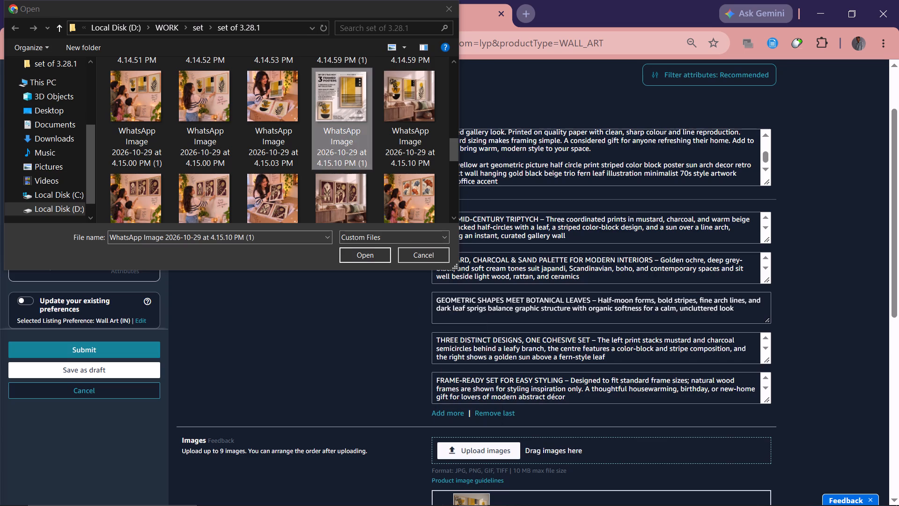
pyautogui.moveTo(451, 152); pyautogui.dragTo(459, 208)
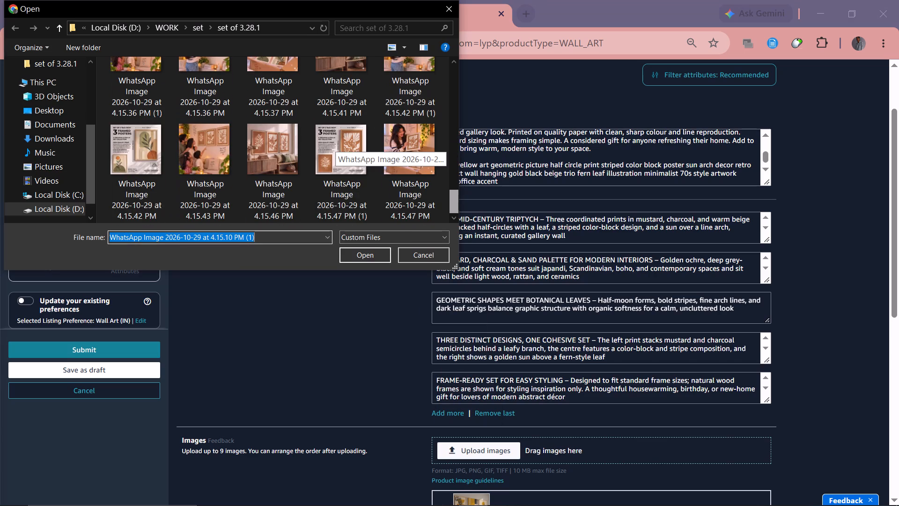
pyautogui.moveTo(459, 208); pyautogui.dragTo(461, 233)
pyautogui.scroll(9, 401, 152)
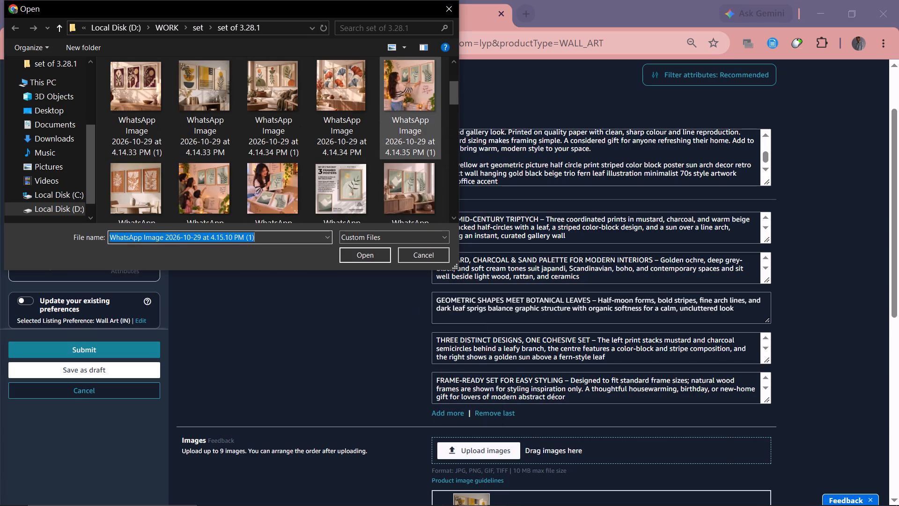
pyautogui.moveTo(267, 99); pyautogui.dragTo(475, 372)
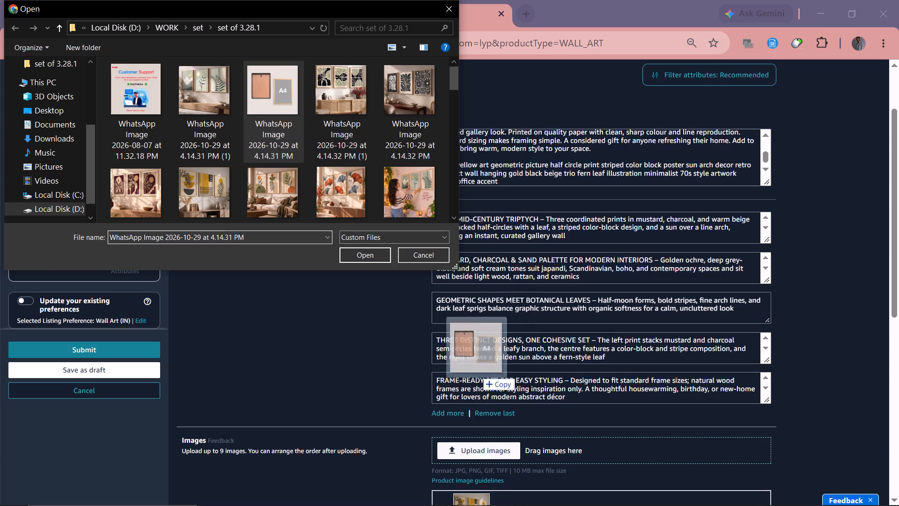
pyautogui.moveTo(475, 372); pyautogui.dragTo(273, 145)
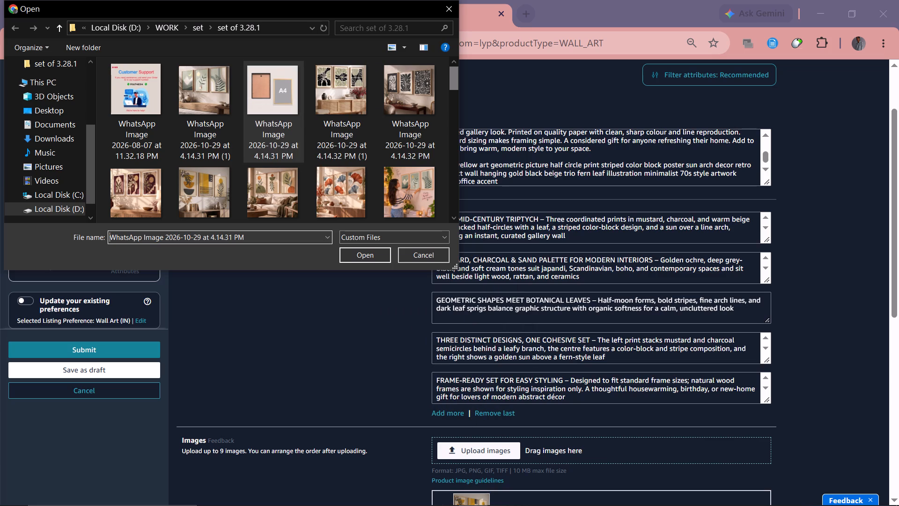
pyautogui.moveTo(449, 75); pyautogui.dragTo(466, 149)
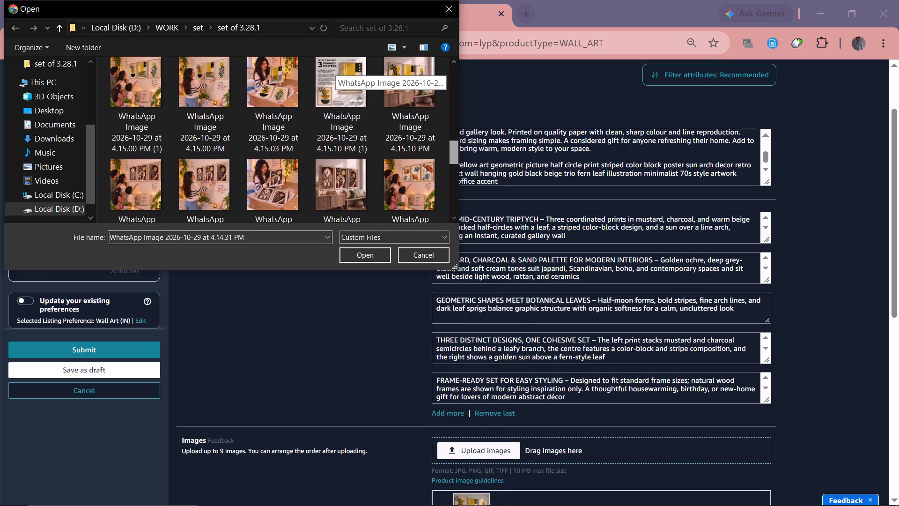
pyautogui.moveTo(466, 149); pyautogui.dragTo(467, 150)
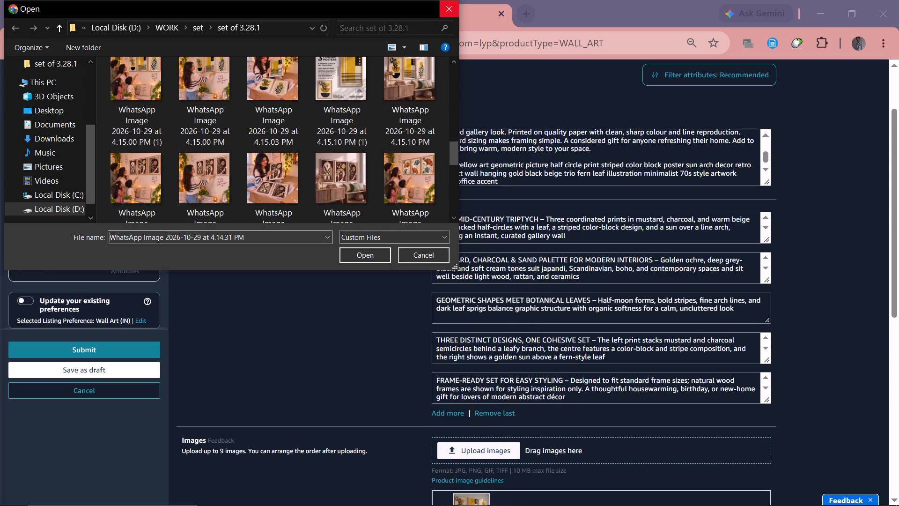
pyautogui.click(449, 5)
# Upload the A4 frame size image, WhatsApp Image 2026-10-29 at 4.14.31 PM, as the seventh listing image.
pyautogui.scroll(-4, 452, 231)
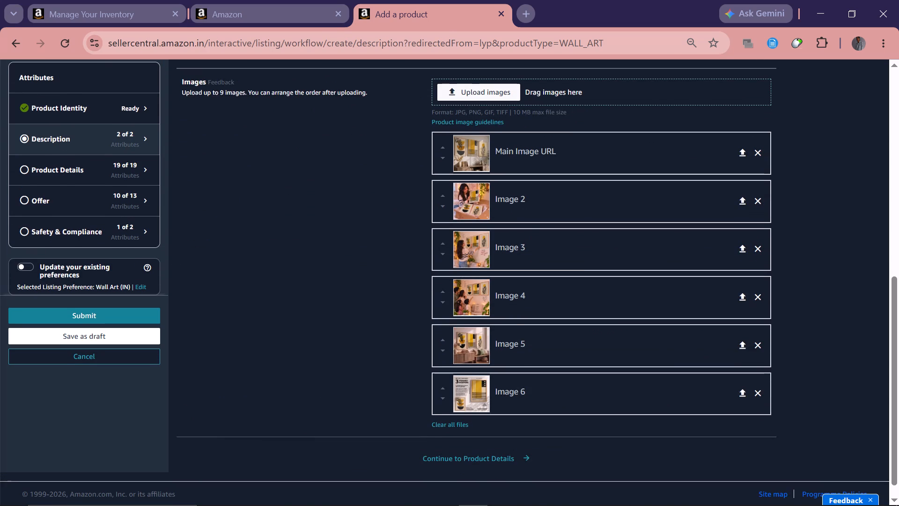
pyautogui.click(456, 95)
pyautogui.moveTo(279, 100); pyautogui.dragTo(392, 231)
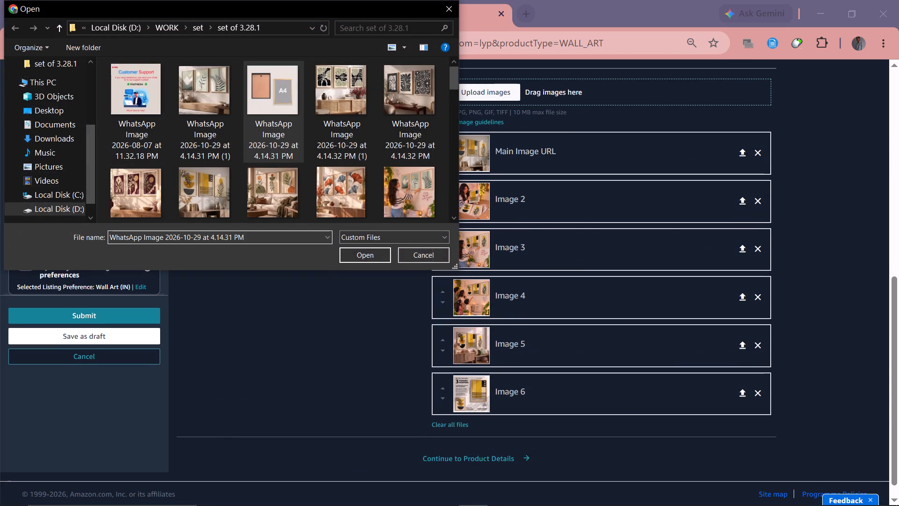
pyautogui.moveTo(392, 231); pyautogui.dragTo(383, 262)
pyautogui.moveTo(286, 102); pyautogui.dragTo(487, 89)
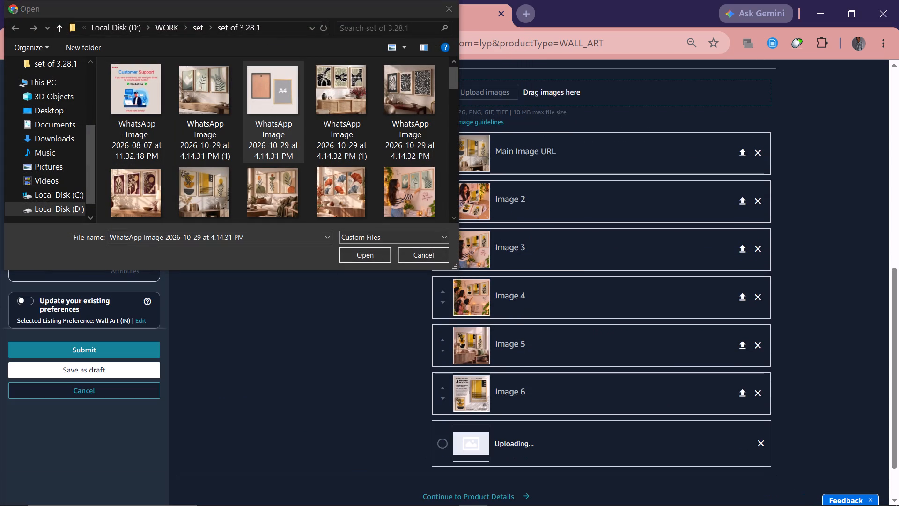
# Add the Customer Support picture from the set of 3.28.1 folder as Image 8 of the listing and close the file chooser.
pyautogui.moveTo(126, 87); pyautogui.dragTo(487, 94)
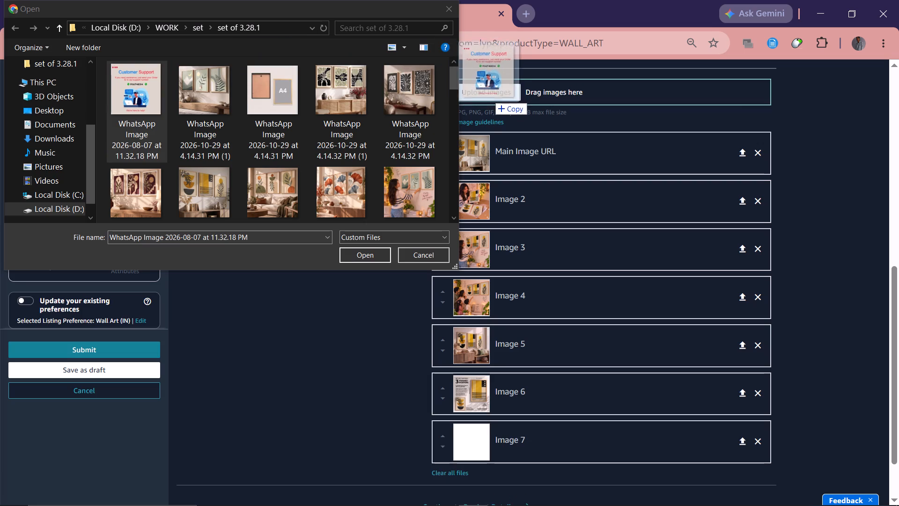
pyautogui.moveTo(487, 94); pyautogui.dragTo(483, 90)
pyautogui.click(413, 250)
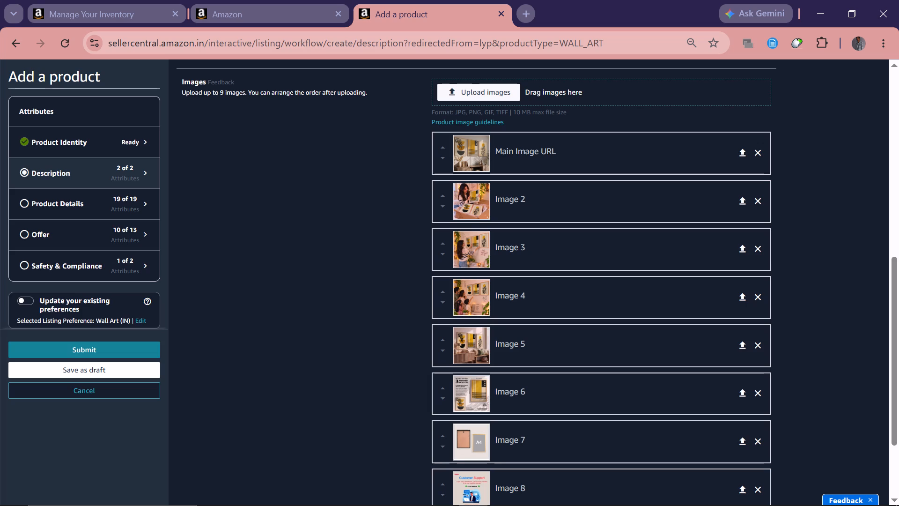
# Advance from Description through Product Details to the Offer section, keeping the prefilled product attributes.
pyautogui.scroll(-5, 361, 364)
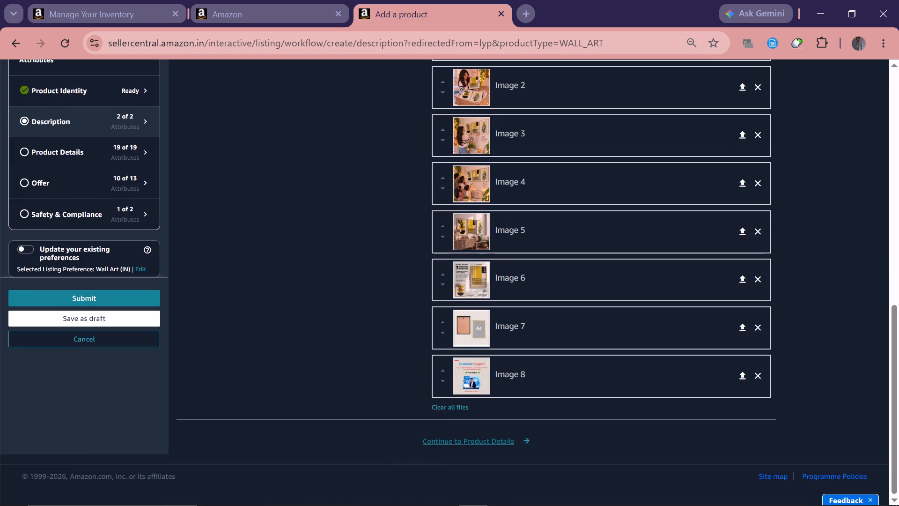
pyautogui.click(485, 437)
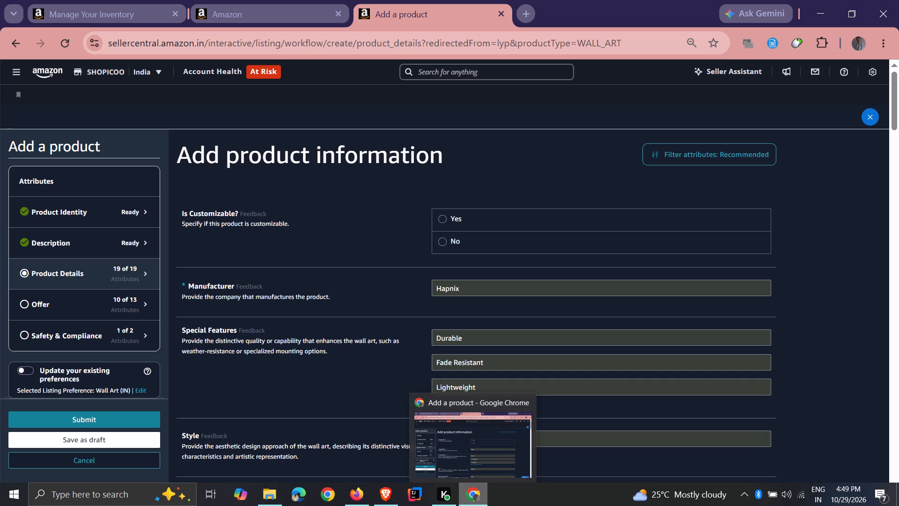
pyautogui.scroll(-8, 380, 367)
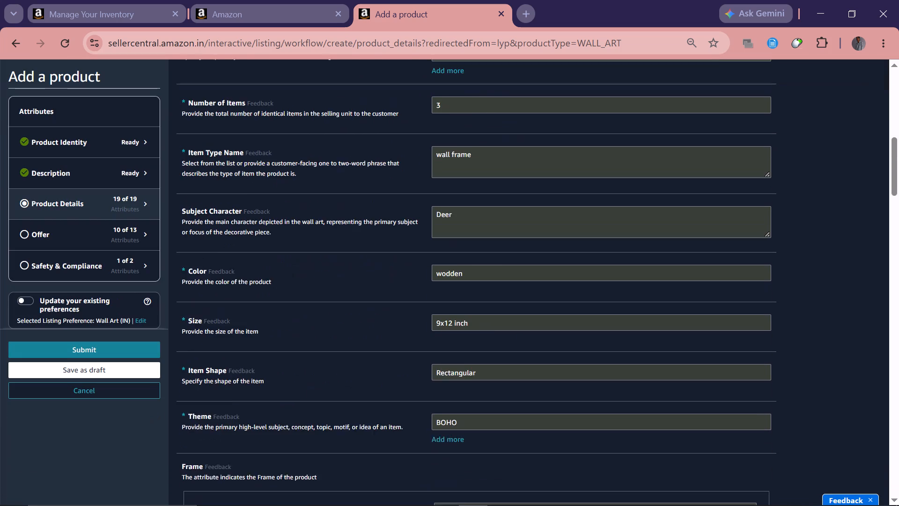
pyautogui.scroll(-20, 380, 367)
pyautogui.scroll(-3, 380, 367)
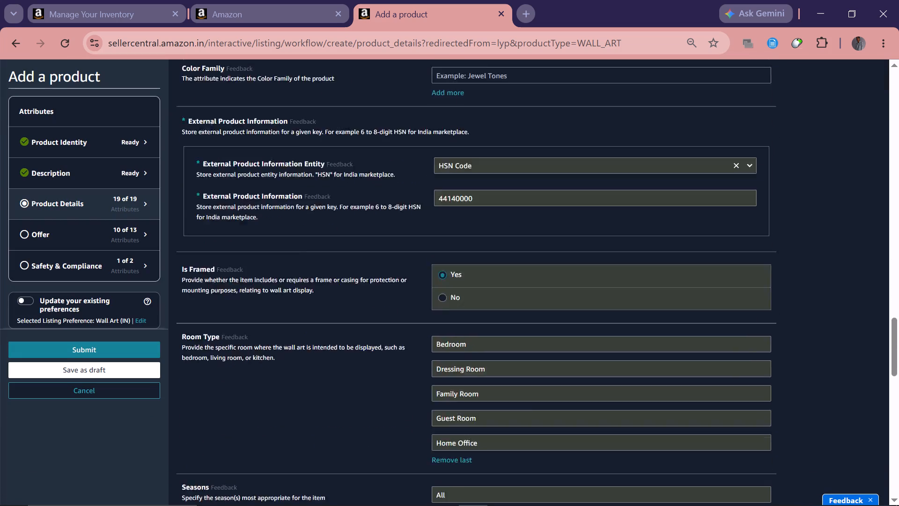
pyautogui.scroll(-11, 380, 367)
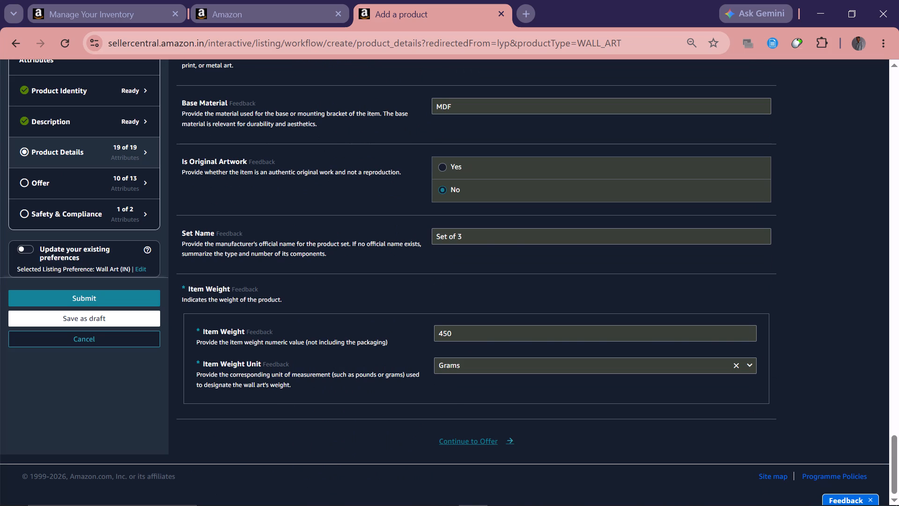
pyautogui.click(463, 441)
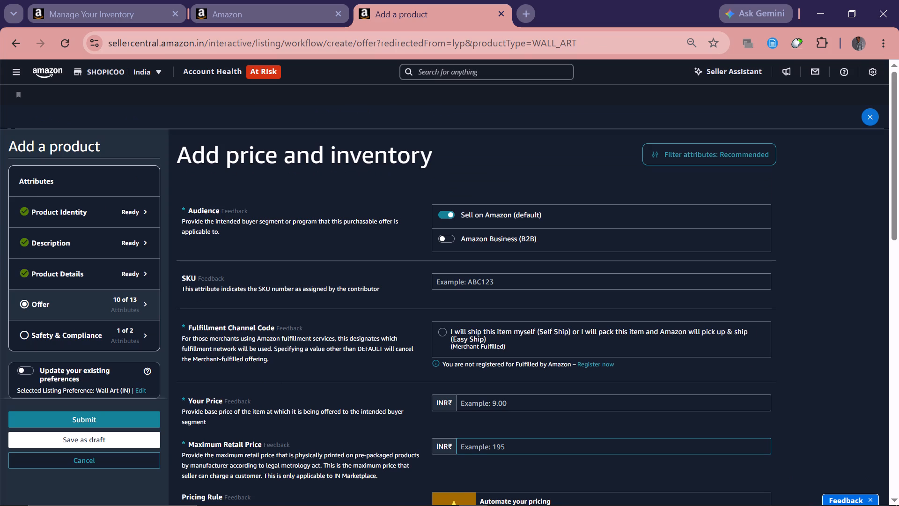
# Choose merchant fulfilment (Self Ship or Easy Ship) for the offer and set the quantity to 999.
pyautogui.click(463, 441)
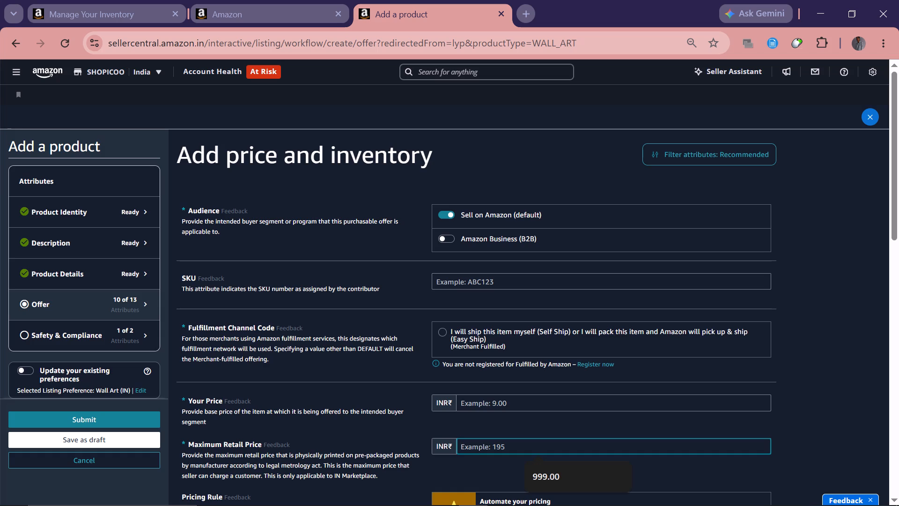
pyautogui.scroll(-1, 354, 352)
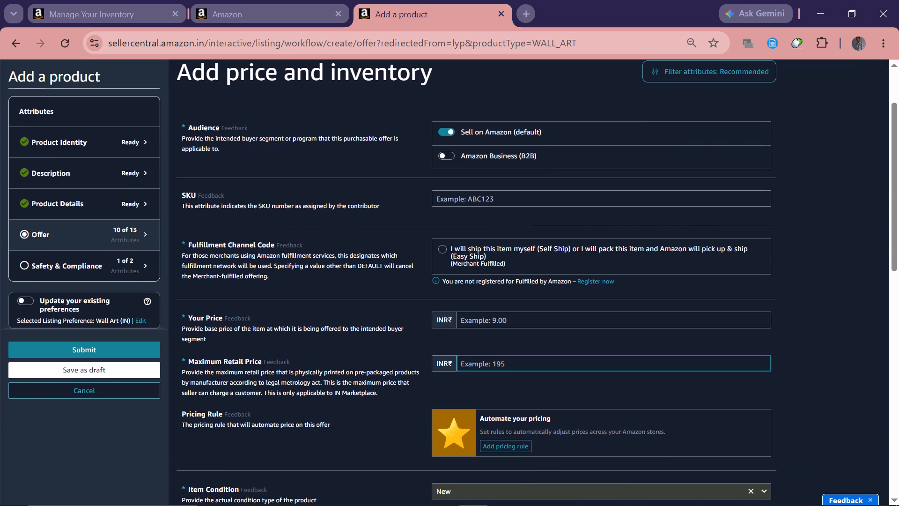
pyautogui.click(445, 244)
pyautogui.click(480, 300)
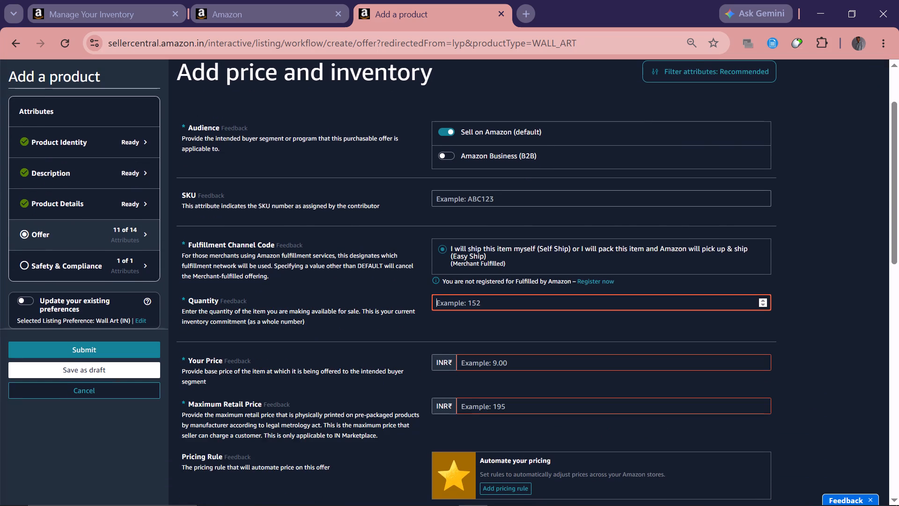
pyautogui.write('999')
# Set Your Price to INR 549.00 and the Maximum Retail Price to INR 999.00.
pyautogui.click(492, 359)
pyautogui.click(549, 410)
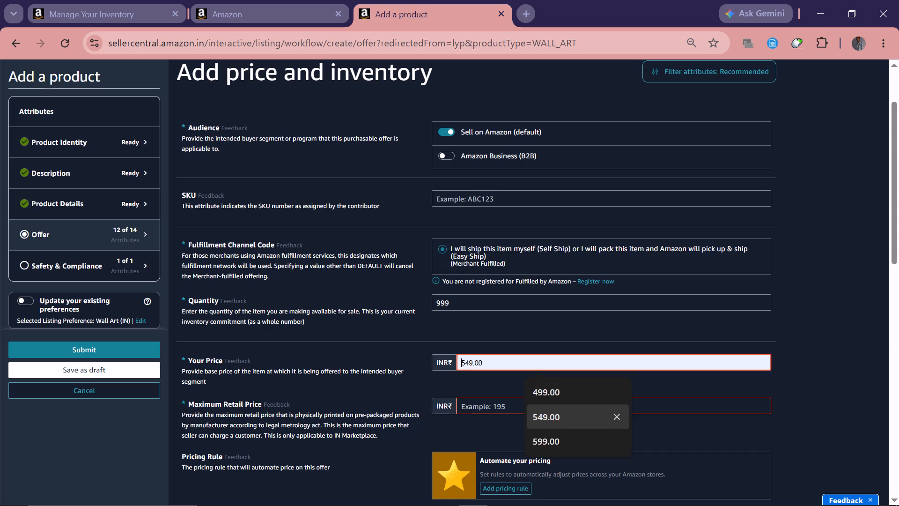
pyautogui.click(513, 406)
pyautogui.click(546, 431)
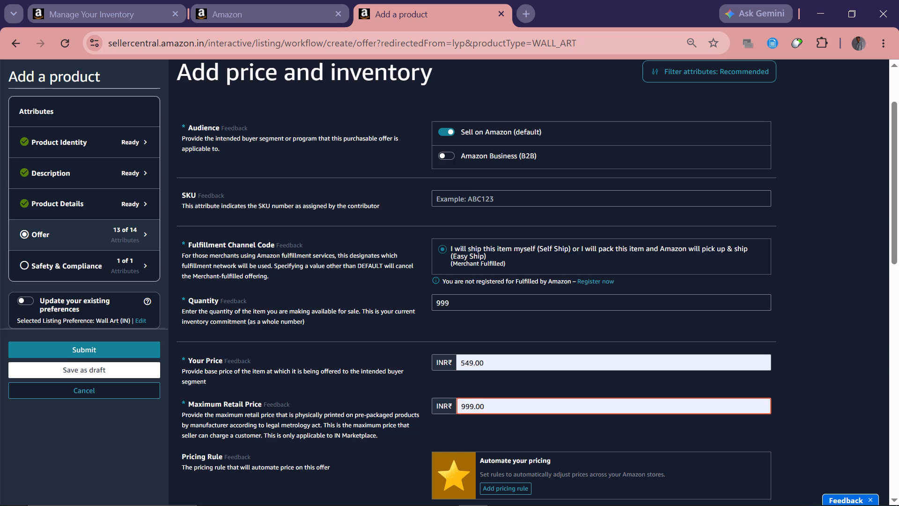
# Keep the prefilled package details, continue to Safety & Compliance, and submit the listing.
pyautogui.scroll(-6, 383, 404)
pyautogui.scroll(-2, 423, 340)
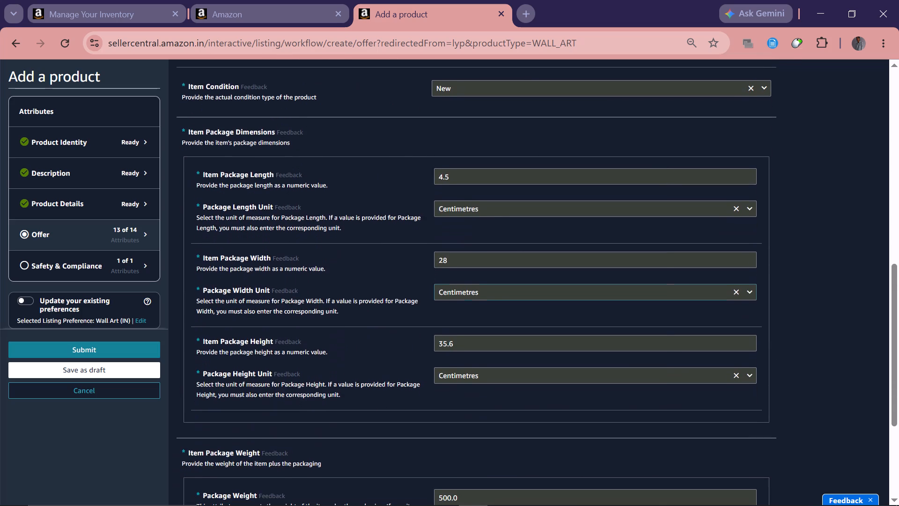
pyautogui.scroll(-1, 426, 297)
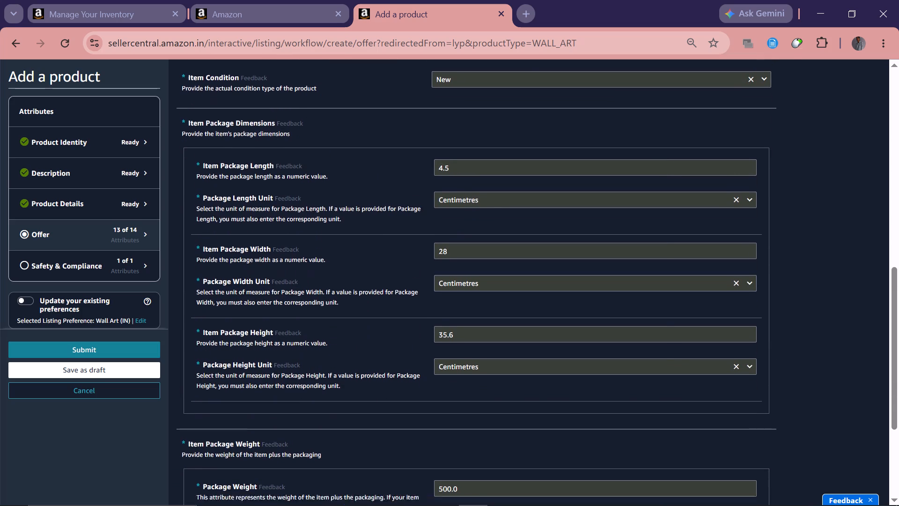
pyautogui.scroll(-5, 426, 297)
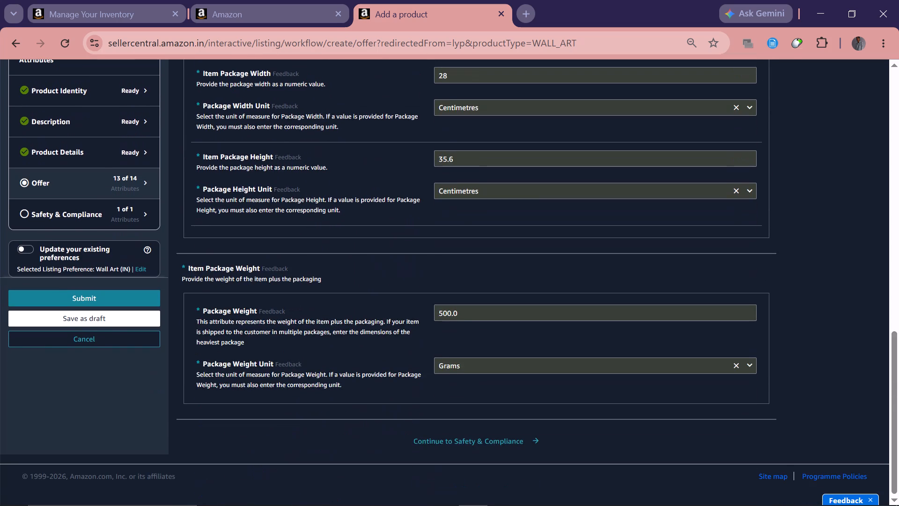
pyautogui.click(450, 437)
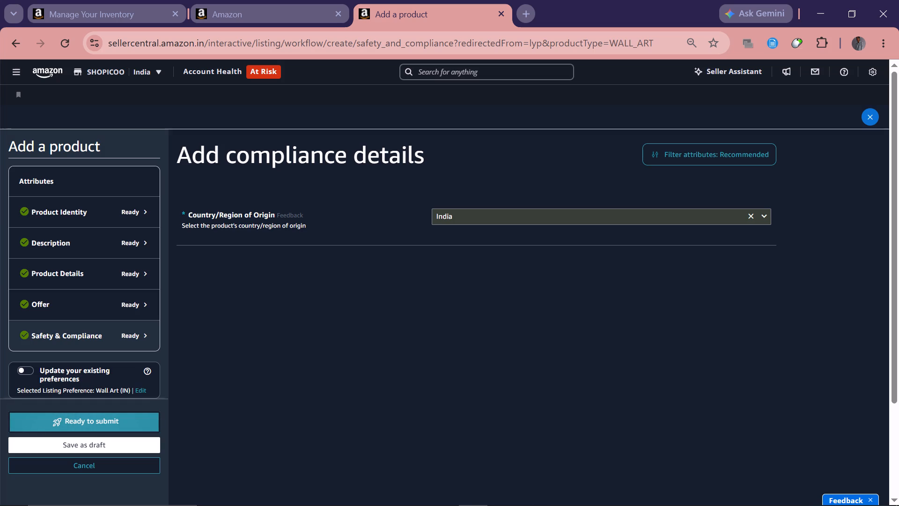
pyautogui.click(120, 420)
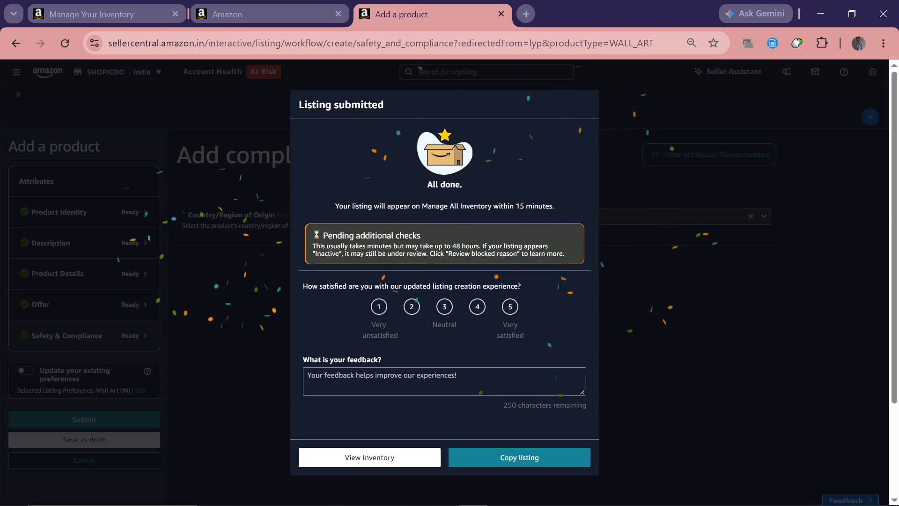
# Copy the submitted listing to start a new product from it.
pyautogui.click(476, 466)
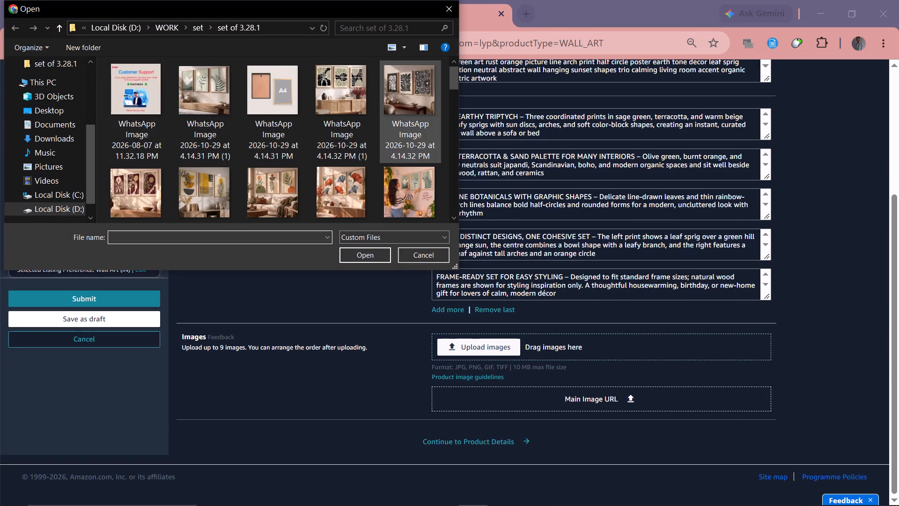
# Upload the sage and terracotta triptych room image, WhatsApp Image 2026-10-29 at 4.14.34 PM (1), as the main image.
pyautogui.moveTo(455, 76); pyautogui.dragTo(457, 95)
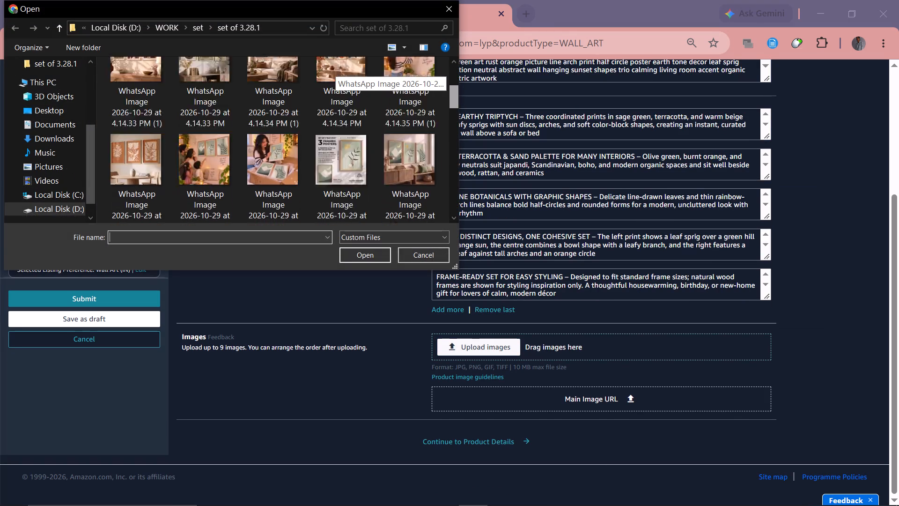
pyautogui.moveTo(457, 95); pyautogui.dragTo(456, 57)
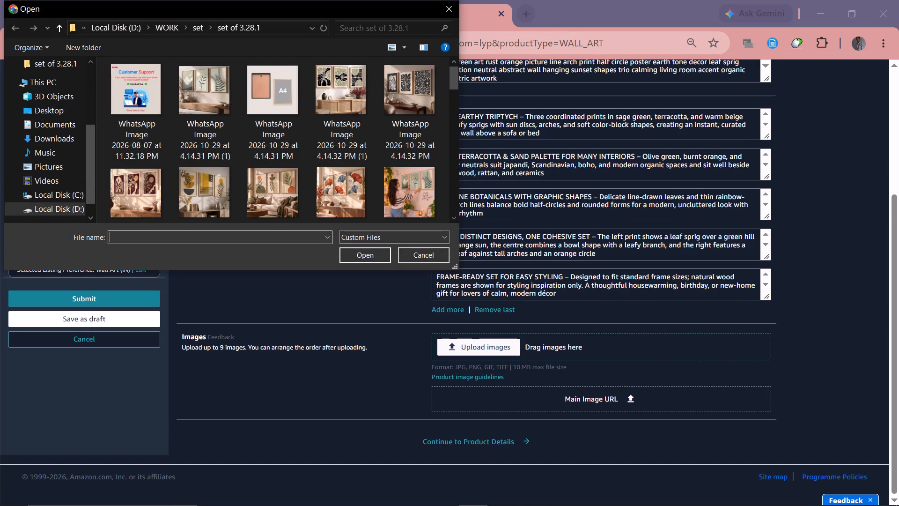
pyautogui.moveTo(276, 185); pyautogui.dragTo(473, 348)
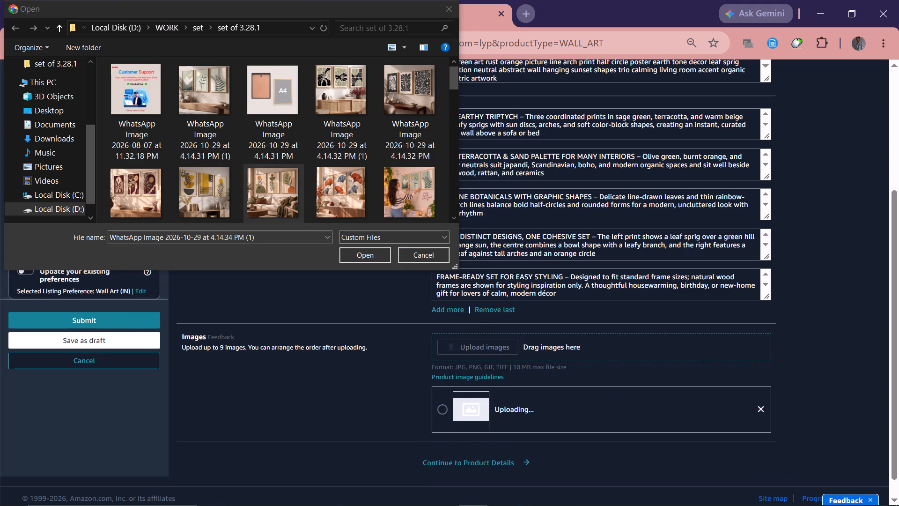
# Upload the matching set images timed 4.15.37 PM, 4.15.36 PM, 4.15.36 PM (1), 4.15.41 PM and 4.15.42 PM, in that order, as Images 2 to 6.
pyautogui.scroll(-1, 350, 167)
pyautogui.moveTo(451, 95); pyautogui.dragTo(456, 187)
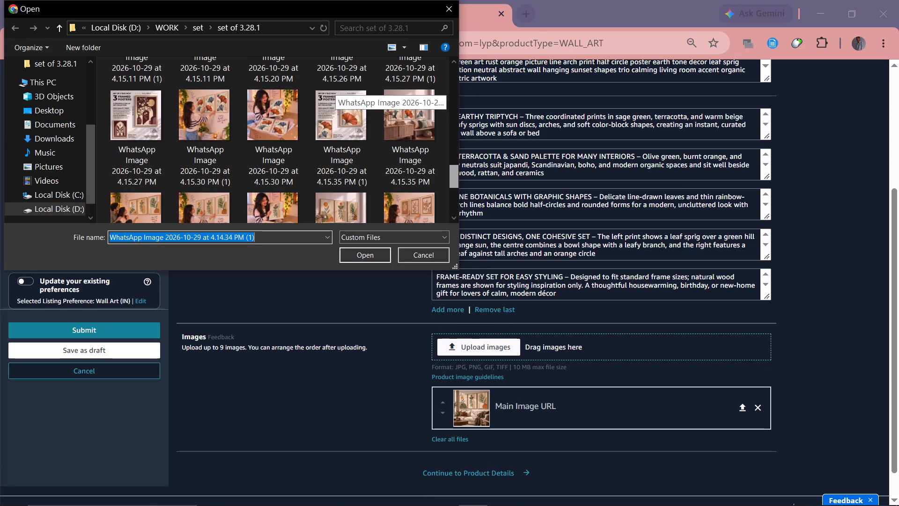
pyautogui.moveTo(456, 187); pyautogui.dragTo(459, 193)
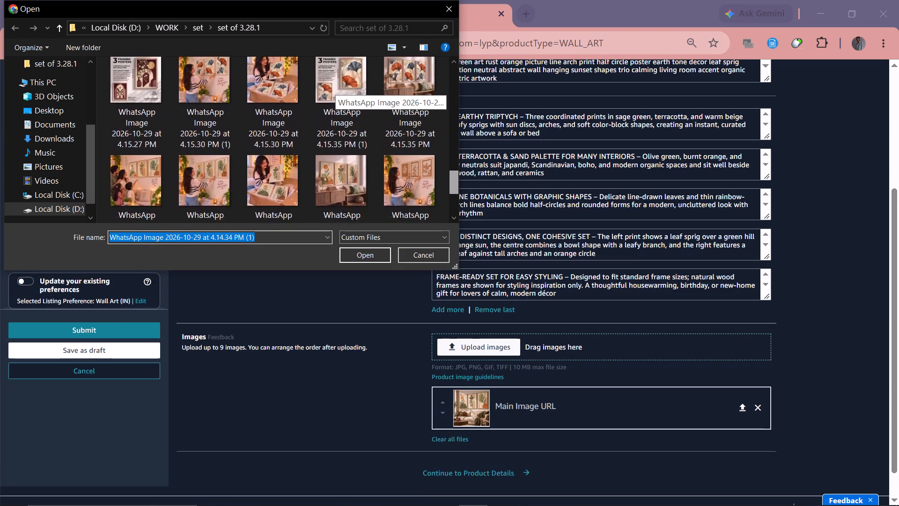
pyautogui.moveTo(459, 193); pyautogui.dragTo(457, 206)
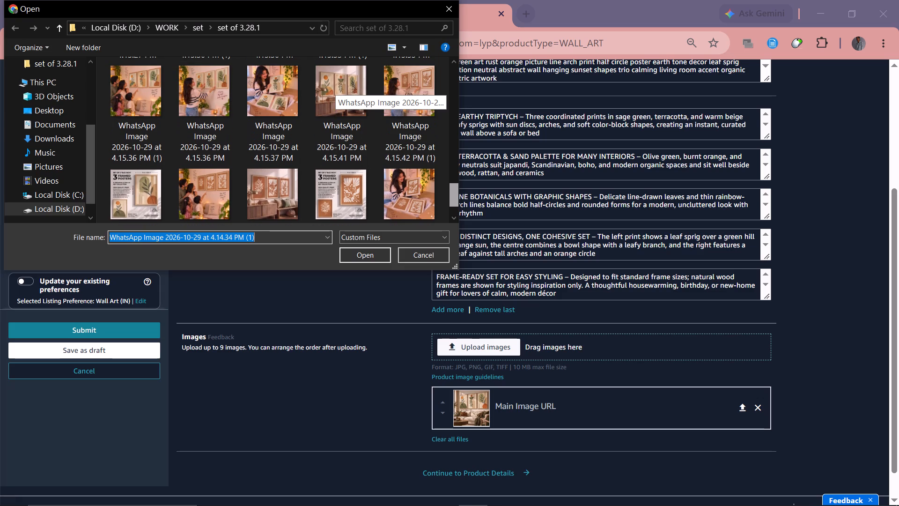
pyautogui.moveTo(457, 206); pyautogui.dragTo(457, 195)
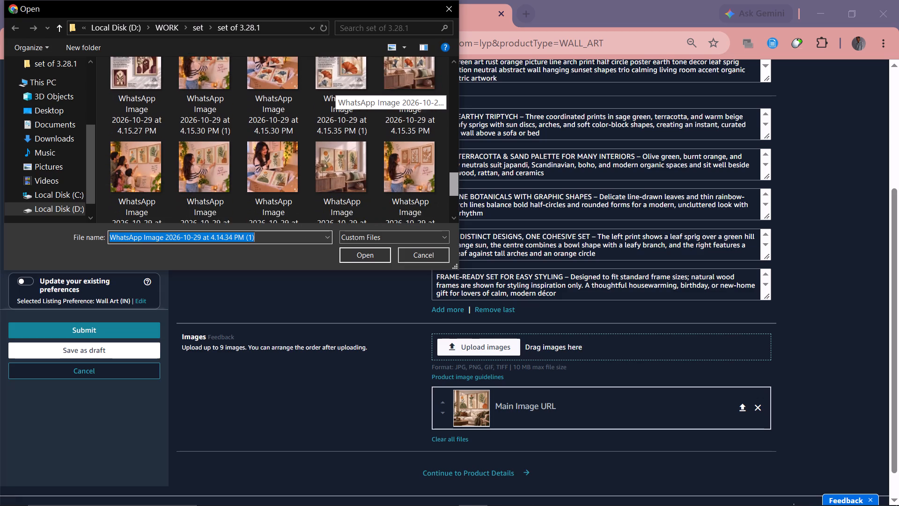
pyautogui.moveTo(457, 195); pyautogui.dragTo(458, 207)
pyautogui.moveTo(284, 94); pyautogui.dragTo(434, 184)
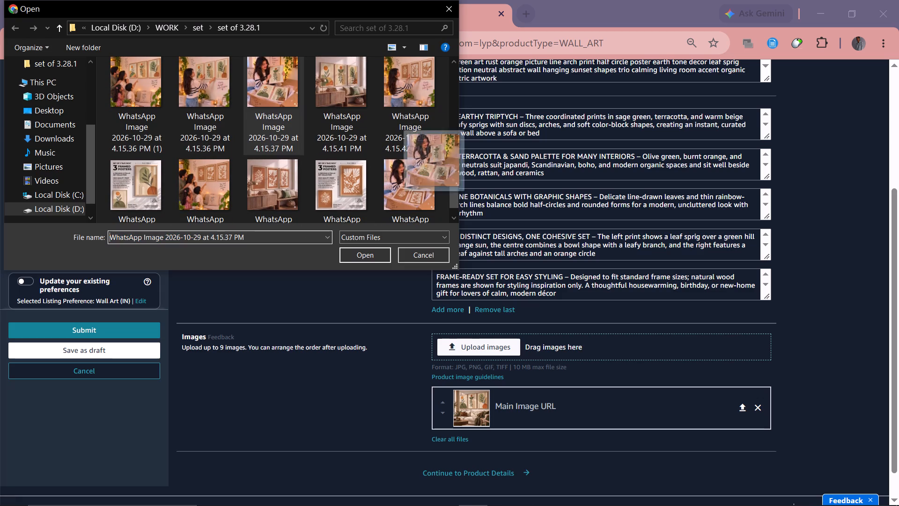
pyautogui.moveTo(434, 184); pyautogui.dragTo(470, 344)
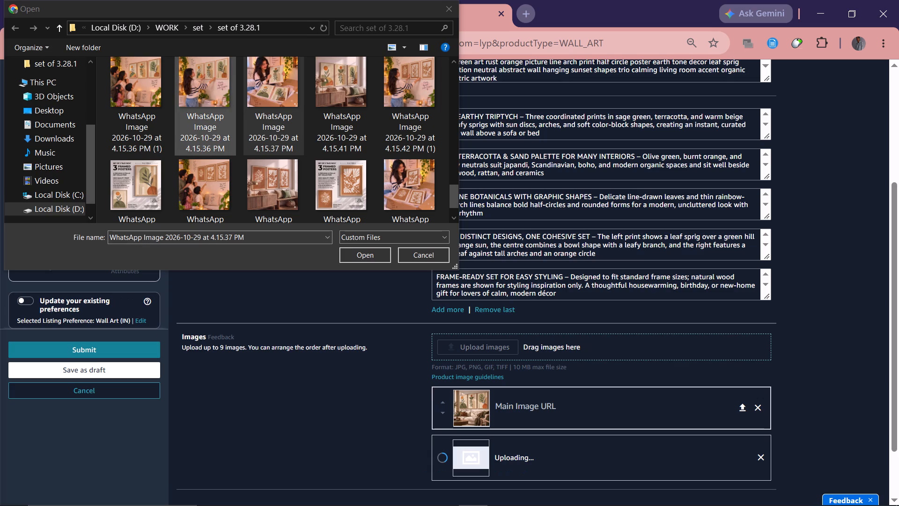
pyautogui.moveTo(189, 71); pyautogui.dragTo(478, 341)
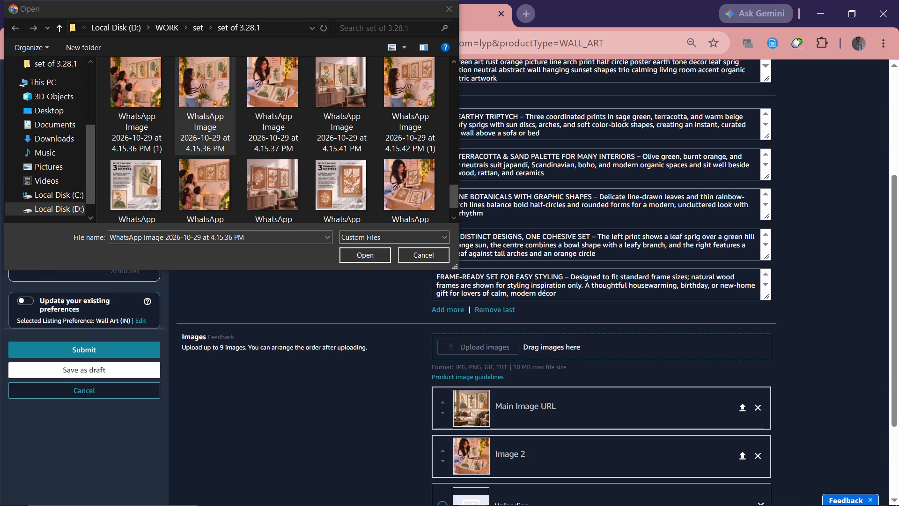
pyautogui.moveTo(139, 82); pyautogui.dragTo(481, 345)
pyautogui.moveTo(340, 81); pyautogui.dragTo(483, 320)
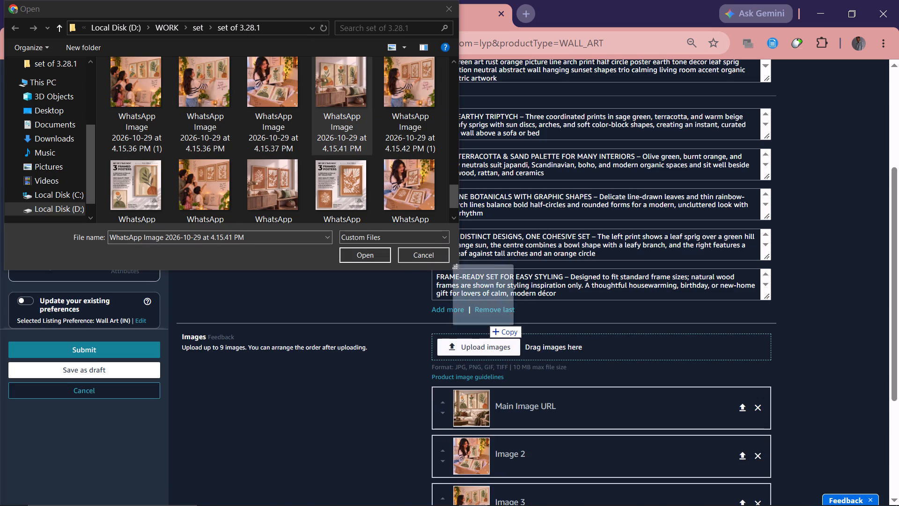
pyautogui.moveTo(483, 320); pyautogui.dragTo(480, 344)
pyautogui.moveTo(128, 193); pyautogui.dragTo(390, 288)
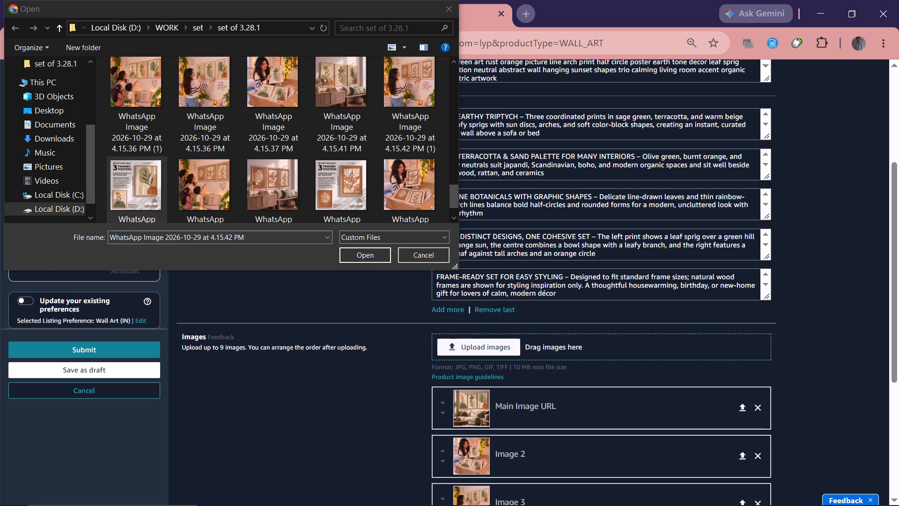
pyautogui.moveTo(390, 288); pyautogui.dragTo(468, 343)
# Upload the A4 frame size image as Image 7 and the Customer Support image as Image 8.
pyautogui.scroll(5, 361, 179)
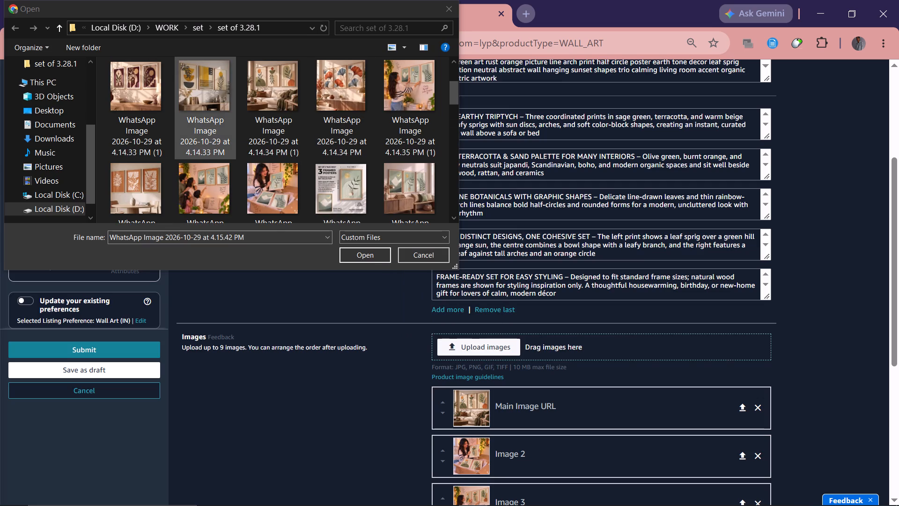
pyautogui.scroll(4, 228, 88)
pyautogui.moveTo(256, 103); pyautogui.dragTo(466, 340)
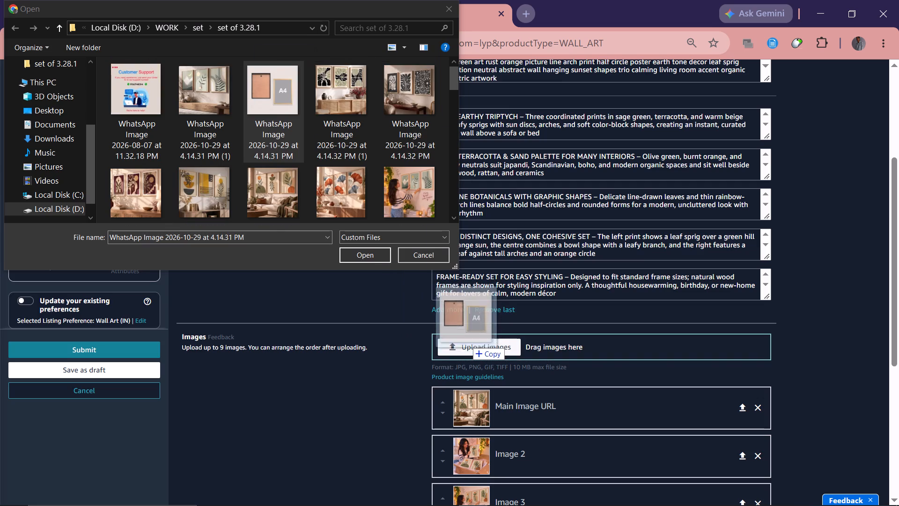
pyautogui.moveTo(466, 340); pyautogui.dragTo(466, 344)
pyautogui.moveTo(118, 96); pyautogui.dragTo(478, 350)
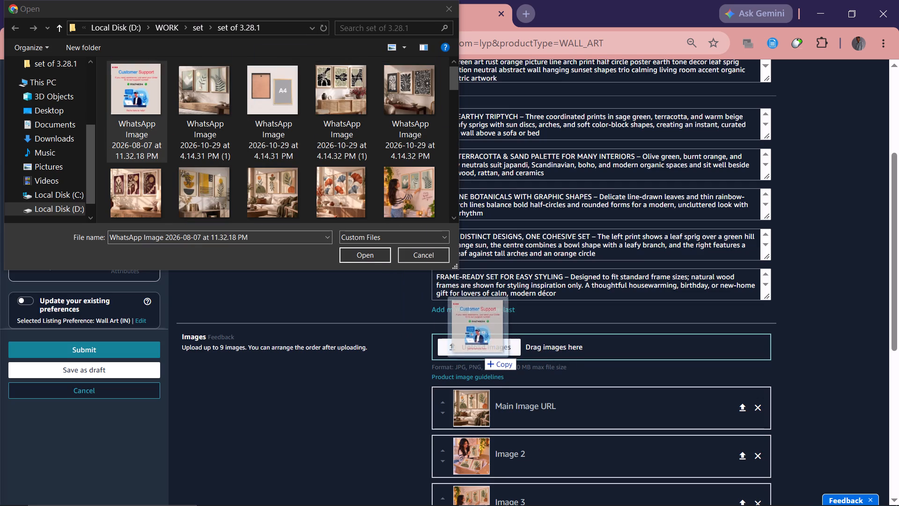
pyautogui.moveTo(478, 350); pyautogui.dragTo(474, 346)
pyautogui.click(414, 257)
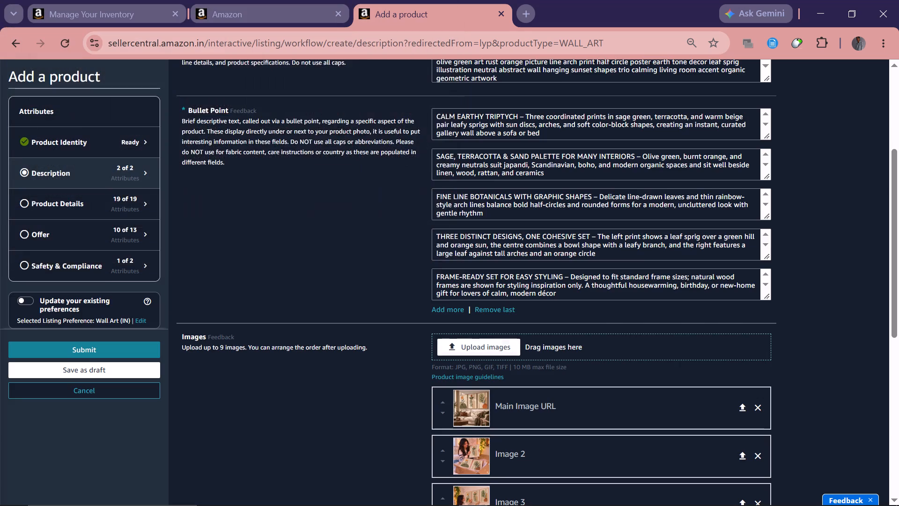
# Continue from Description through Product Details to the Offer section, keeping the prefilled product details.
pyautogui.scroll(-5, 386, 365)
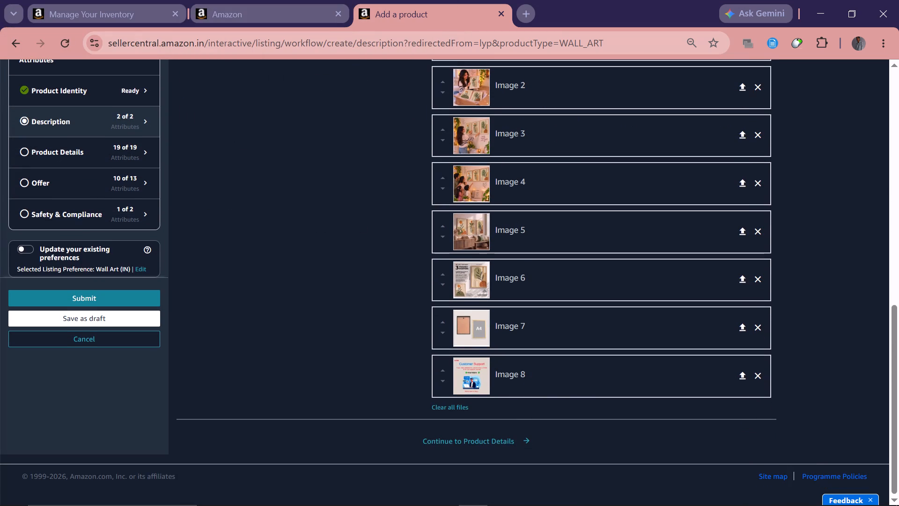
pyautogui.click(454, 440)
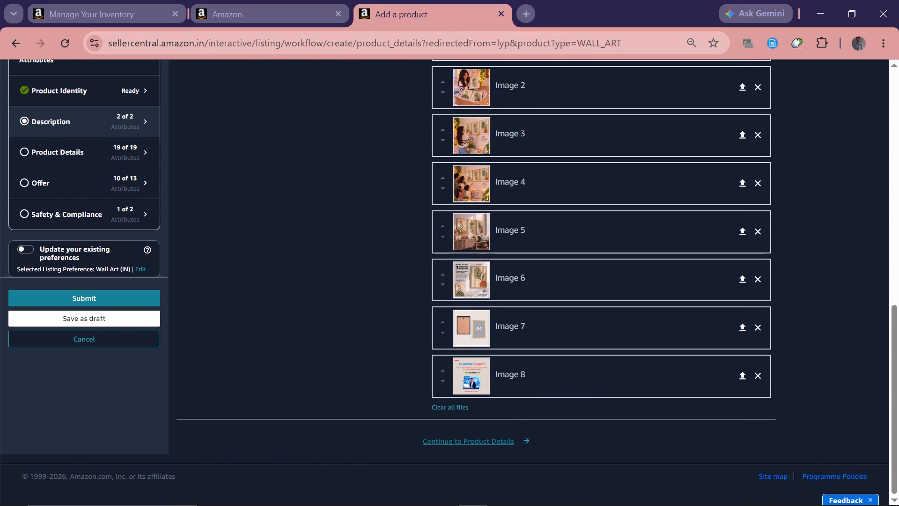
pyautogui.scroll(-13, 368, 450)
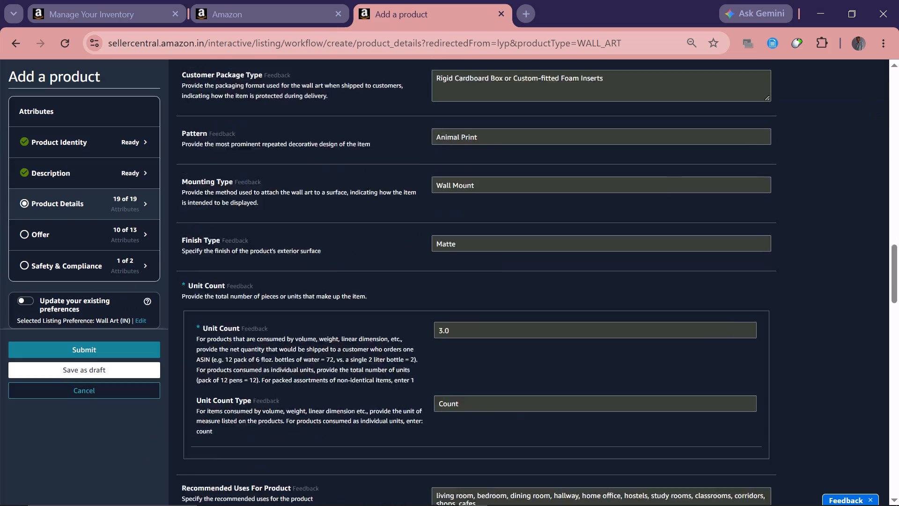
pyautogui.scroll(-11, 368, 450)
pyautogui.click(457, 439)
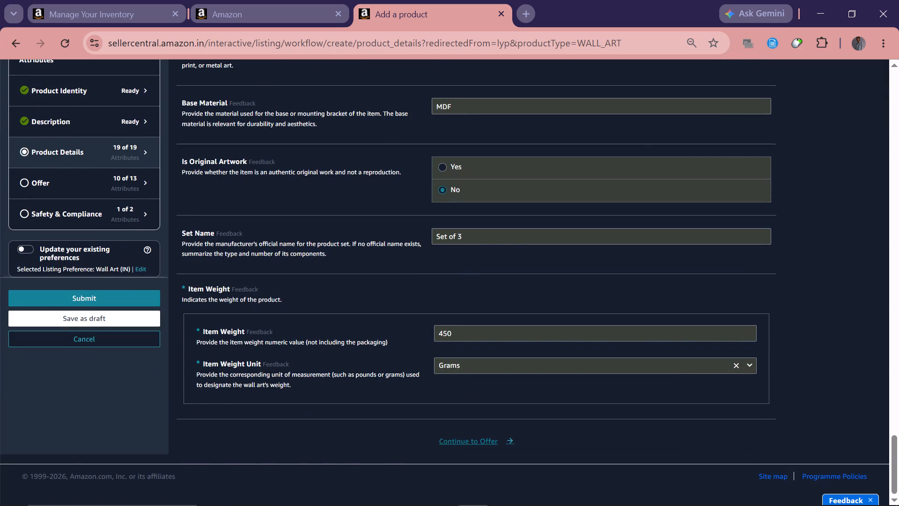
# Fill in the offer with merchant fulfilment, quantity 999, your price INR 549.00 and maximum retail price INR 999.00.
pyautogui.scroll(-2, 405, 422)
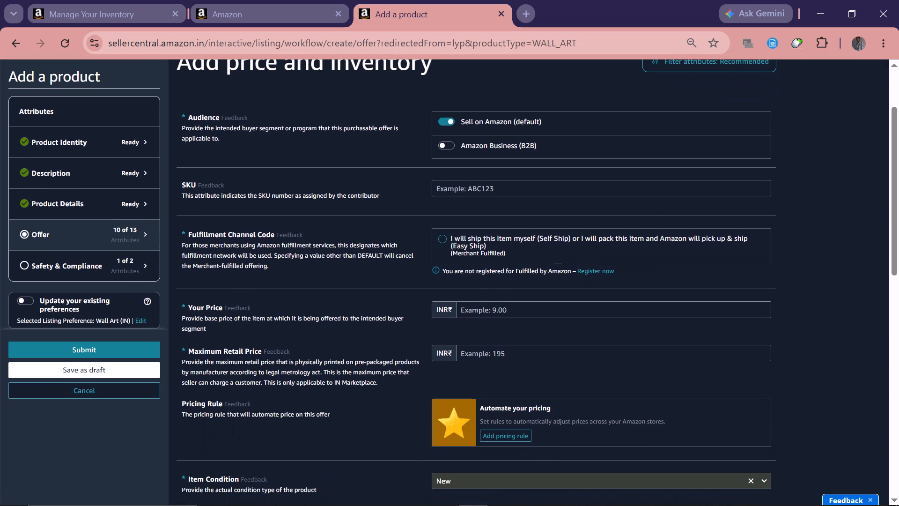
pyautogui.click(441, 239)
pyautogui.click(485, 287)
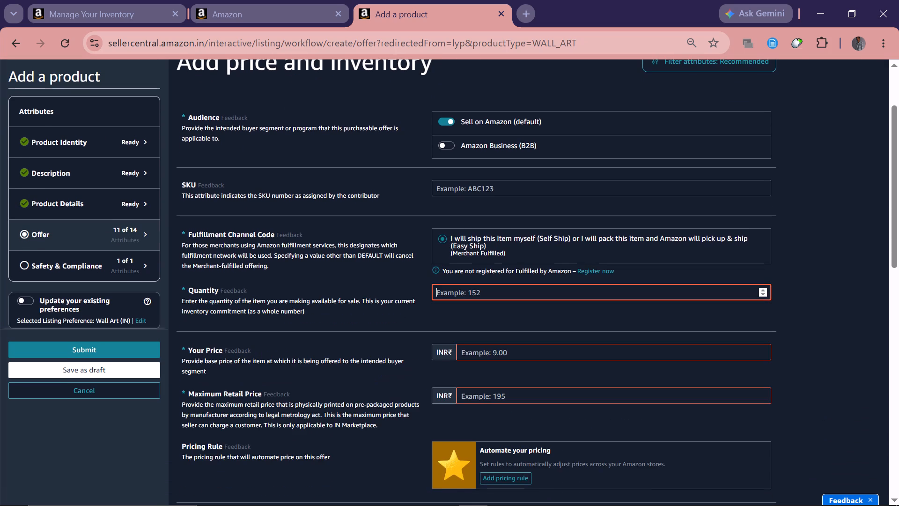
pyautogui.write('999')
pyautogui.click(517, 346)
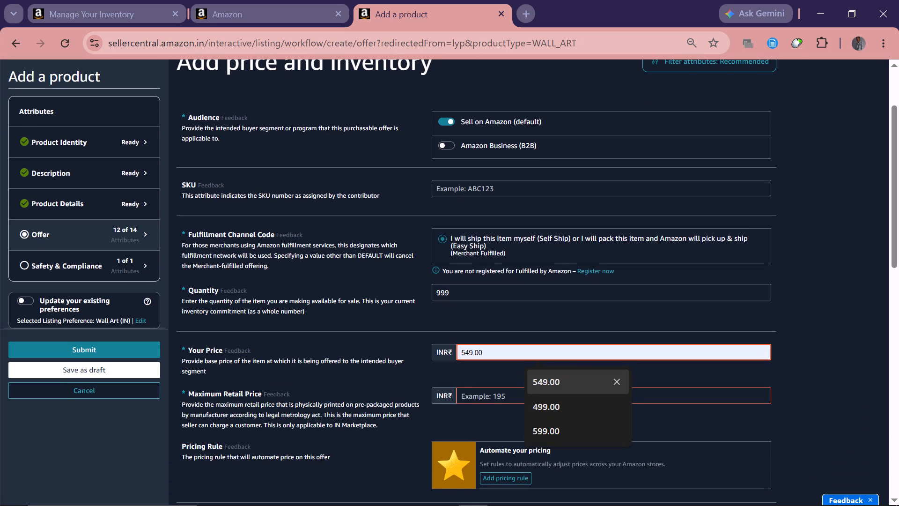
pyautogui.click(542, 389)
pyautogui.click(518, 397)
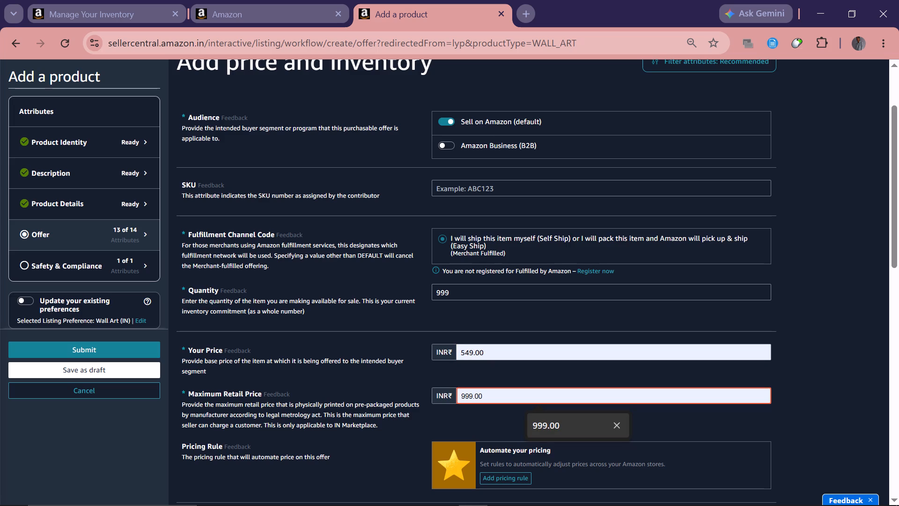
pyautogui.click(538, 416)
# Continue to Safety & Compliance and submit the sage green and terracotta wall art listing.
pyautogui.scroll(-5, 506, 429)
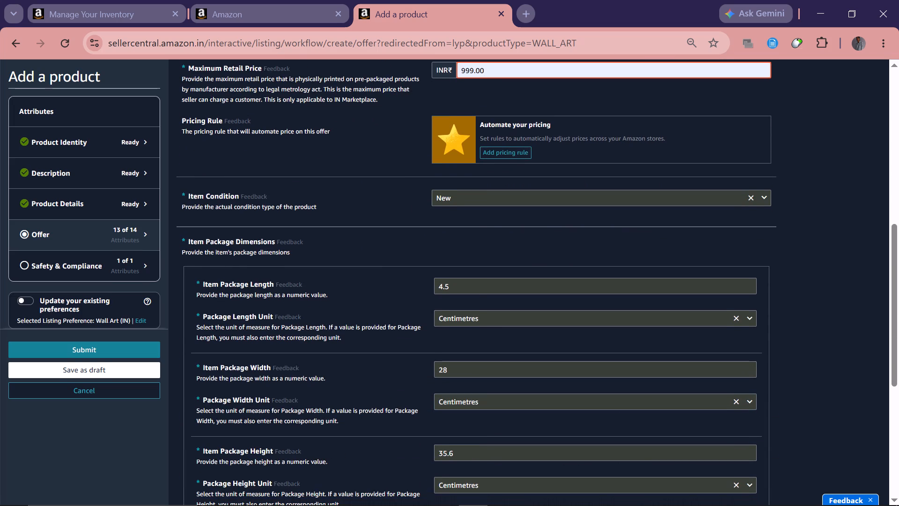
pyautogui.scroll(-6, 428, 324)
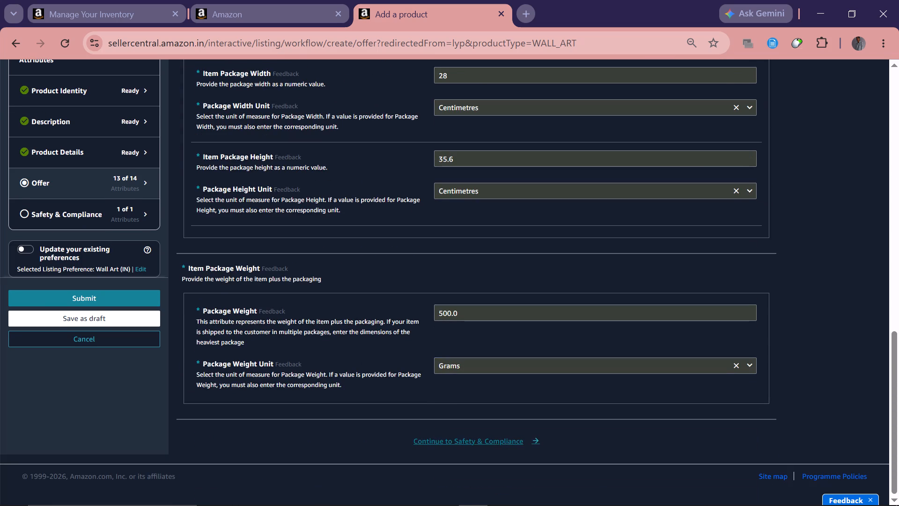
pyautogui.click(449, 439)
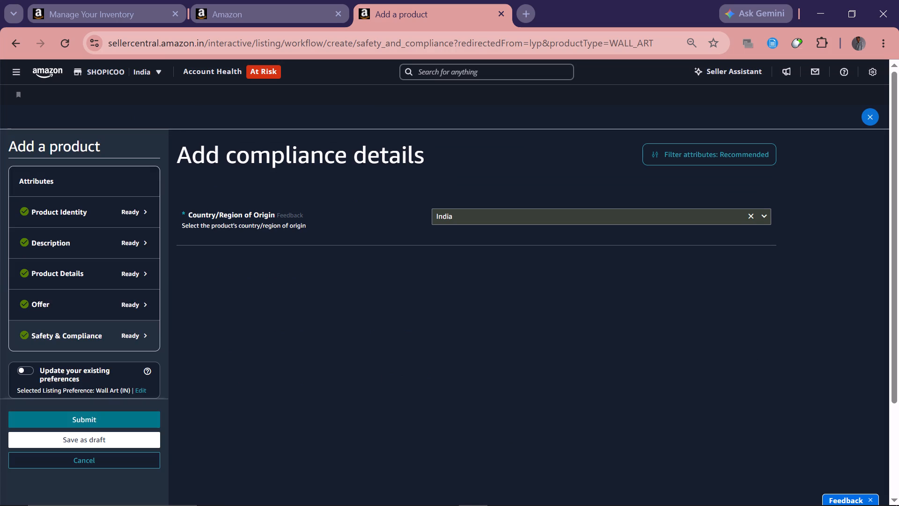
pyautogui.click(136, 420)
pyautogui.click(136, 420)
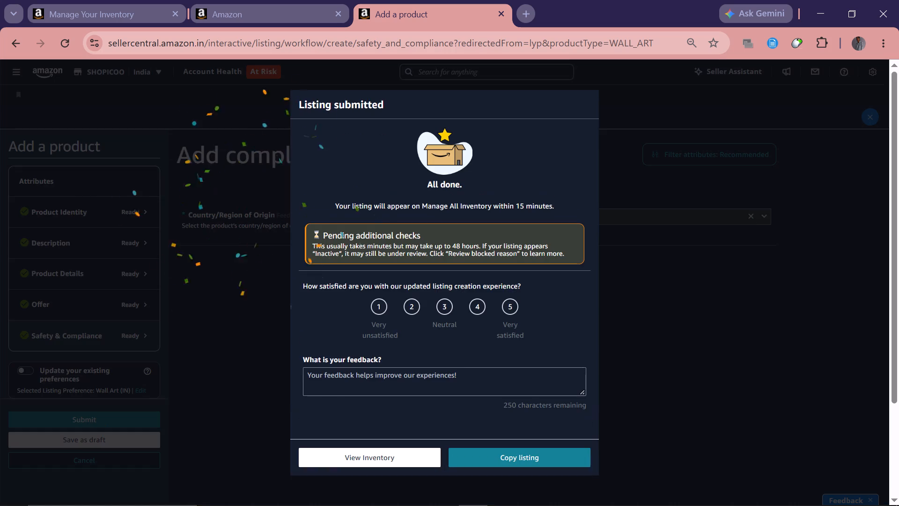
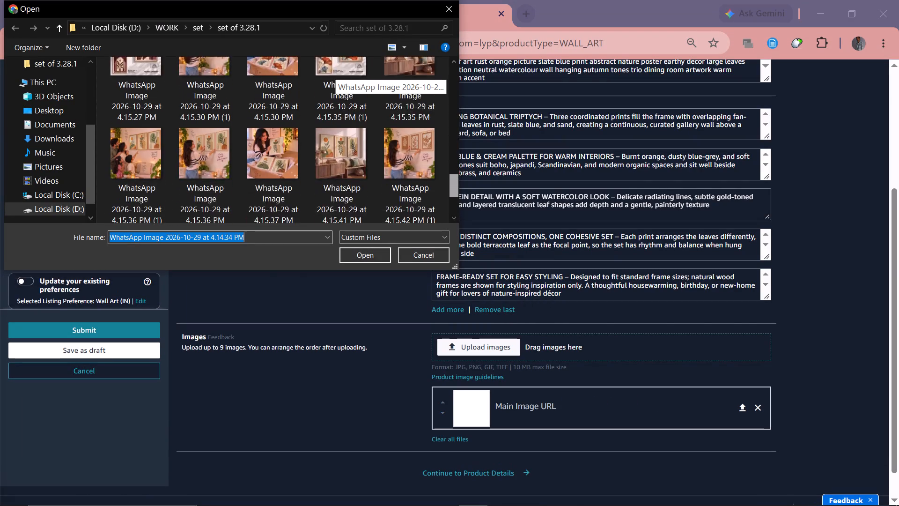
# Add the remaining ginkgo fan-leaf set images from the set of 3.28.1 folder to the listing.
pyautogui.moveTo(460, 190); pyautogui.dragTo(459, 163)
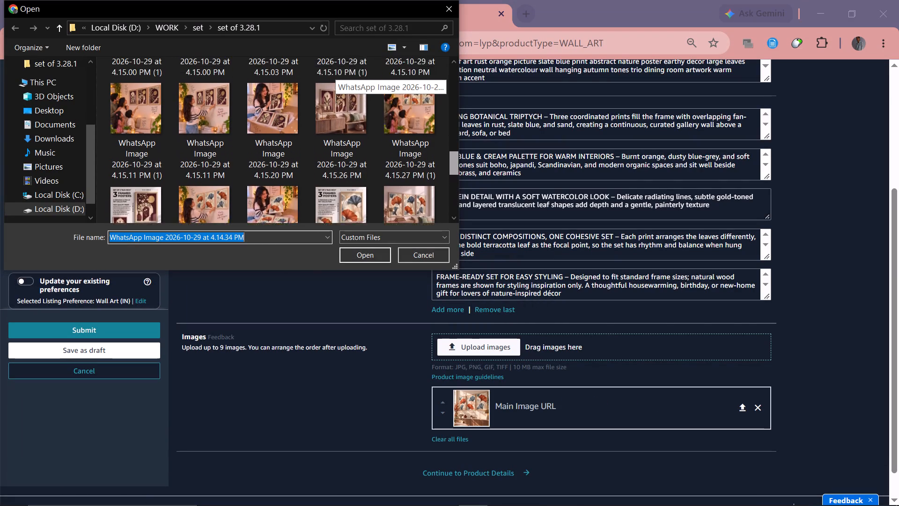
pyautogui.moveTo(459, 163); pyautogui.dragTo(458, 176)
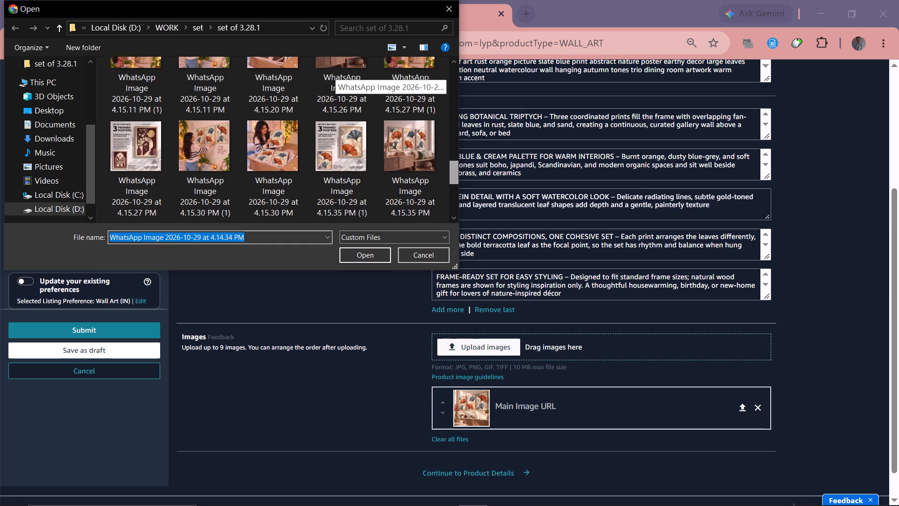
pyautogui.moveTo(458, 176); pyautogui.dragTo(463, 166)
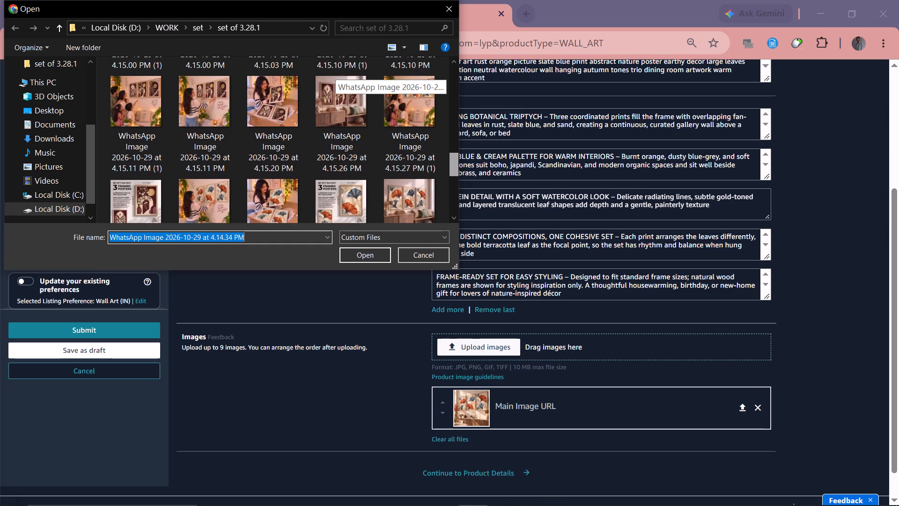
pyautogui.moveTo(463, 166); pyautogui.dragTo(465, 169)
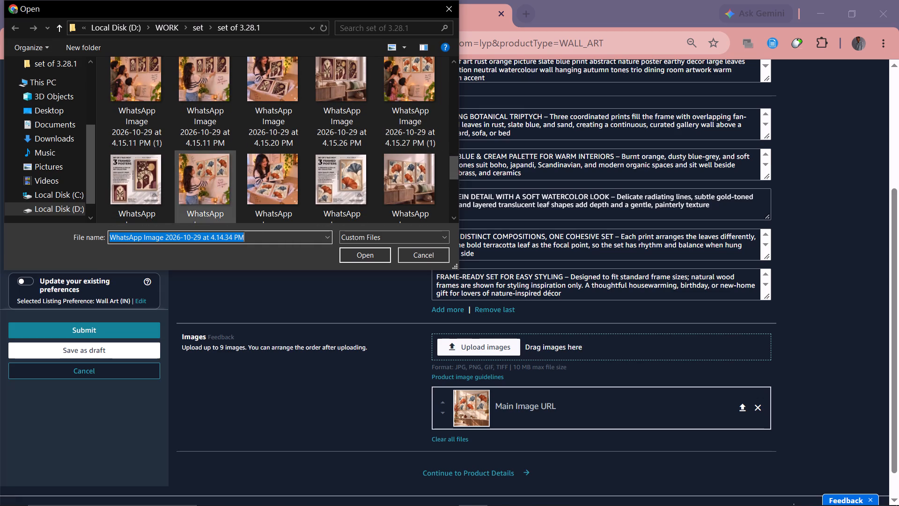
pyautogui.moveTo(264, 193); pyautogui.dragTo(462, 341)
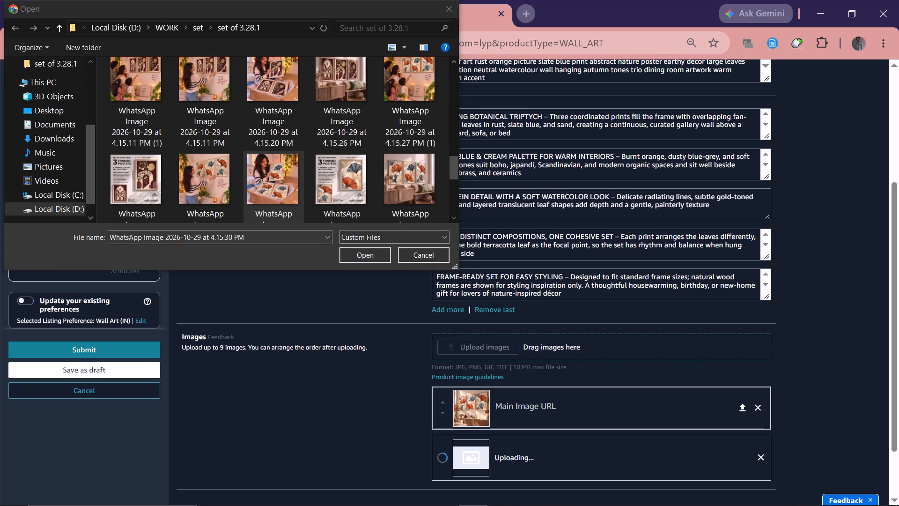
# Add four more ginkgo fan-leaf images to the listing: 4.15.30 PM (1), 4.15.27 PM (1), 4.15.35 PM and 4.15.35 PM (1).
pyautogui.moveTo(199, 176); pyautogui.dragTo(475, 344)
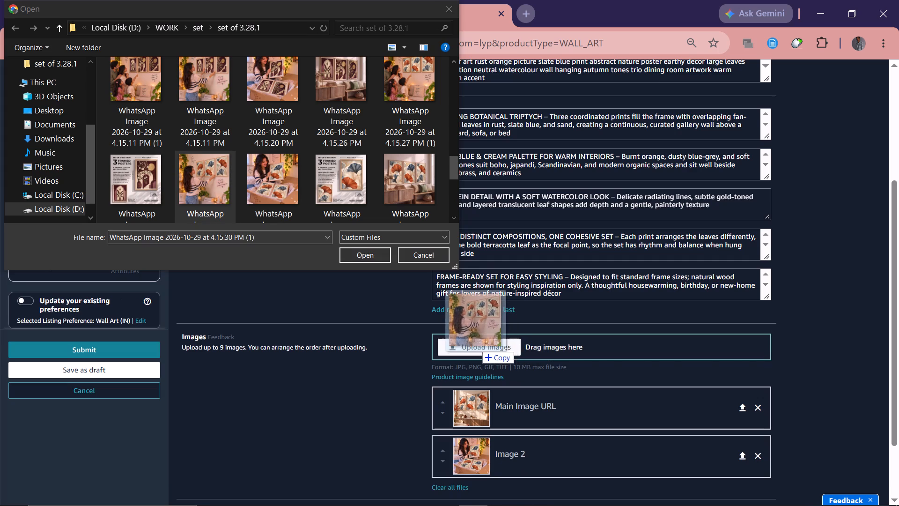
pyautogui.moveTo(406, 82); pyautogui.dragTo(490, 350)
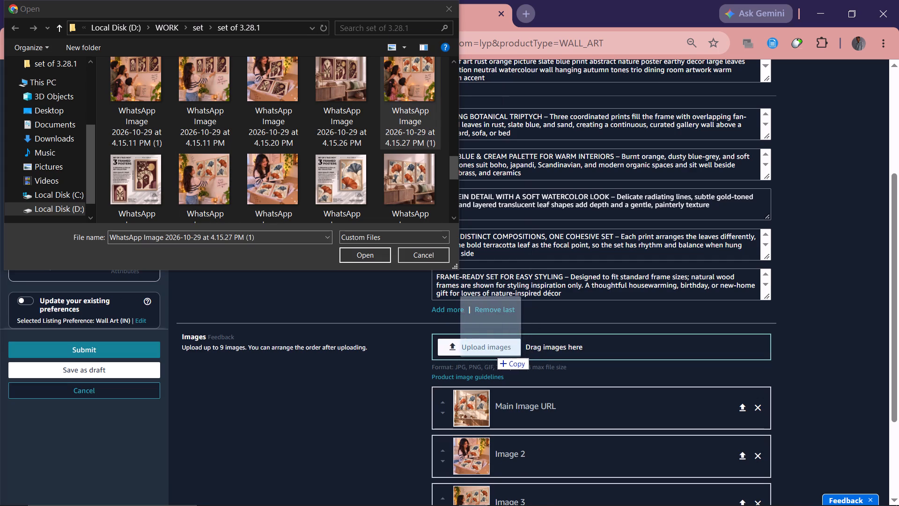
pyautogui.moveTo(490, 350); pyautogui.dragTo(485, 342)
pyautogui.moveTo(418, 201); pyautogui.dragTo(488, 359)
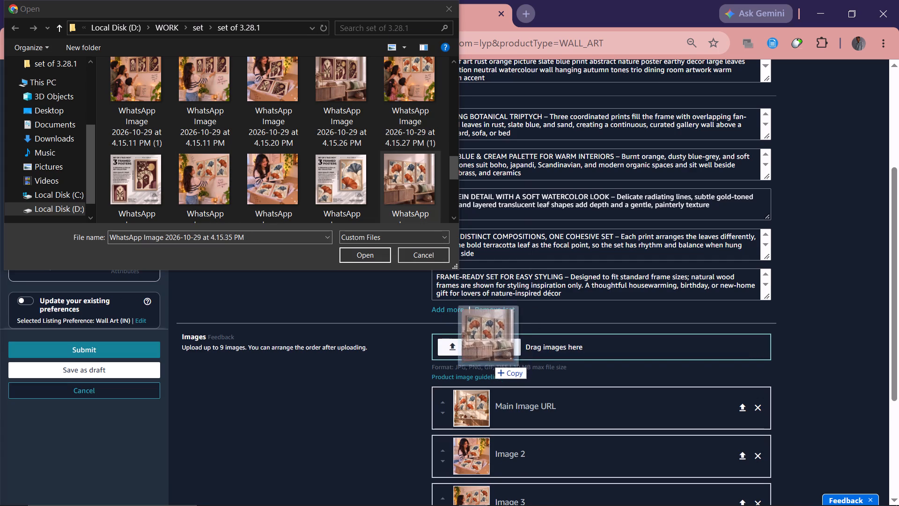
pyautogui.moveTo(488, 359); pyautogui.dragTo(477, 343)
pyautogui.moveTo(339, 196); pyautogui.dragTo(486, 299)
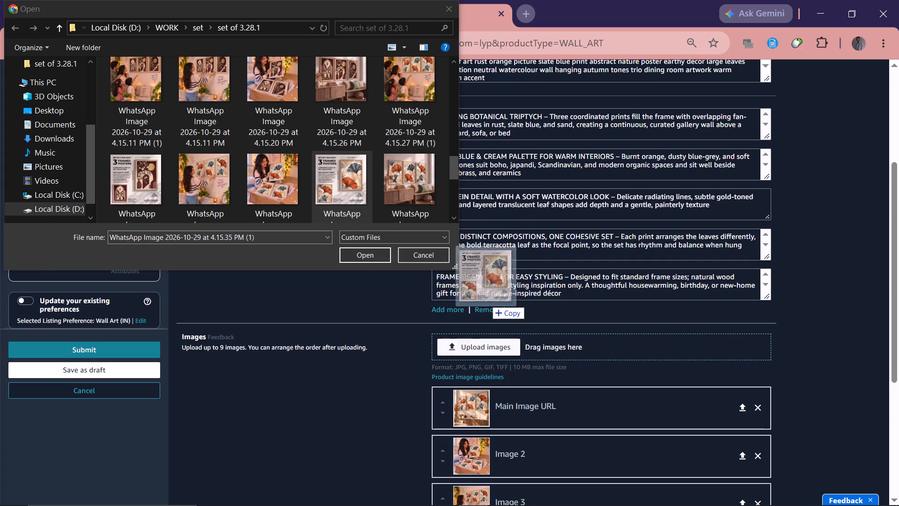
pyautogui.moveTo(486, 299); pyautogui.dragTo(476, 344)
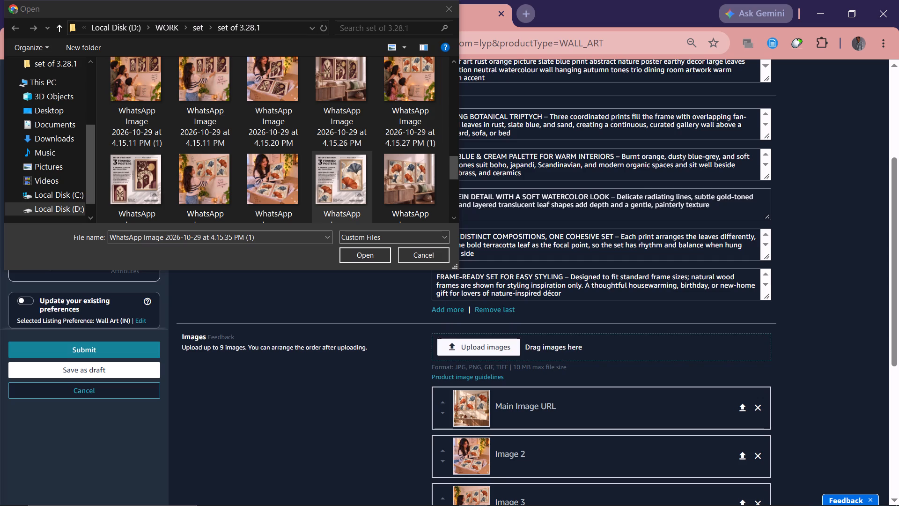
# Add the A4 frame size image and the Customer Support image from the set of 3.28.1 folder to the listing.
pyautogui.moveTo(451, 169); pyautogui.dragTo(433, 73)
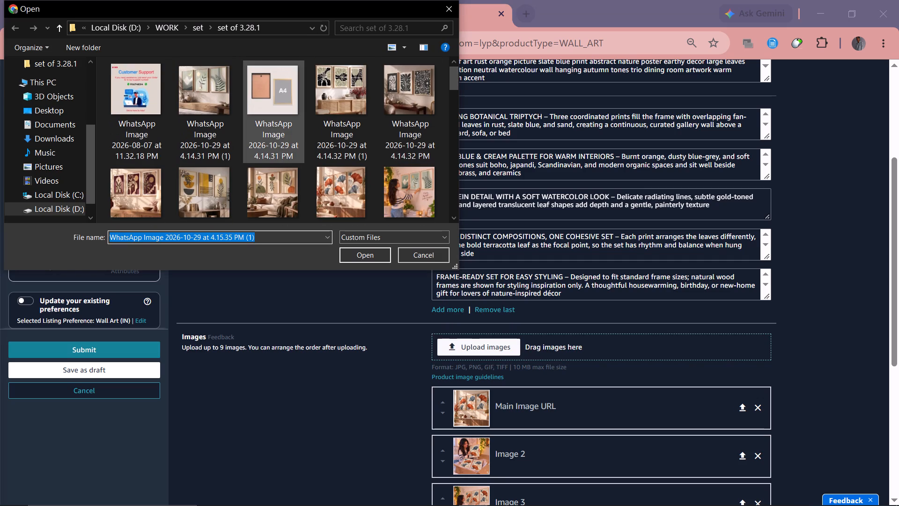
pyautogui.moveTo(254, 88); pyautogui.dragTo(468, 344)
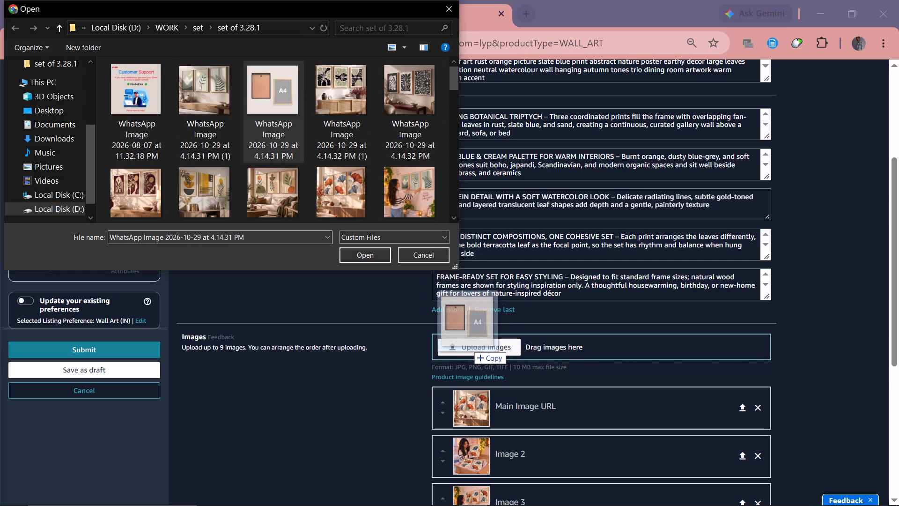
pyautogui.moveTo(140, 97); pyautogui.dragTo(471, 339)
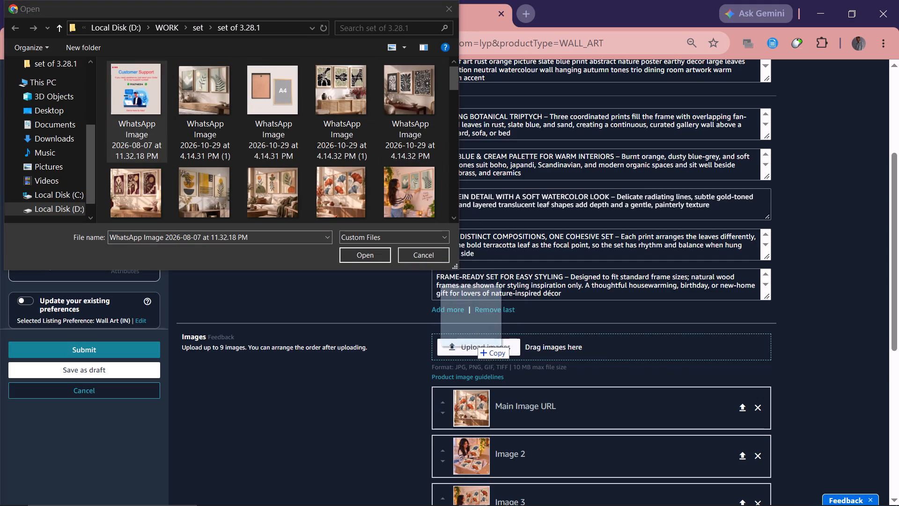
pyautogui.moveTo(471, 339); pyautogui.dragTo(471, 341)
pyautogui.click(437, 255)
# Continue through the Product Details section to the Offer section, keeping the prefilled details.
pyautogui.scroll(-5, 388, 374)
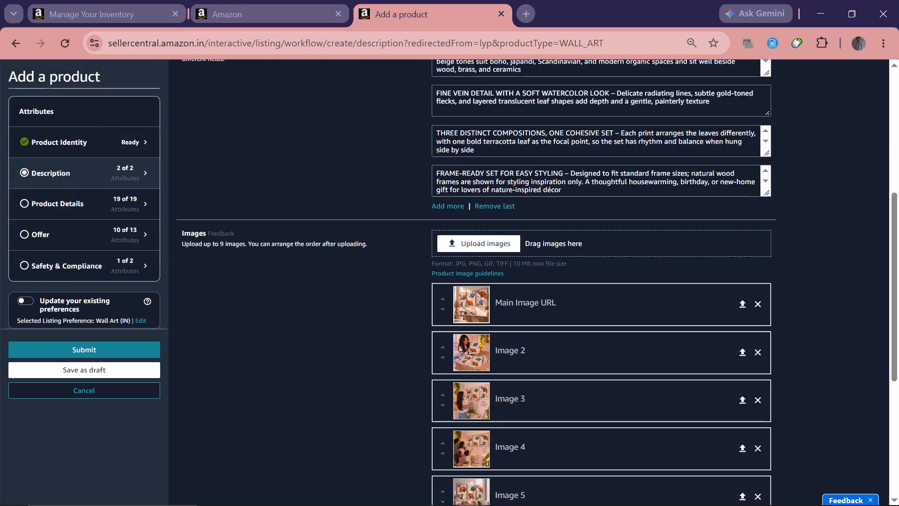
pyautogui.scroll(-2, 388, 374)
pyautogui.click(449, 441)
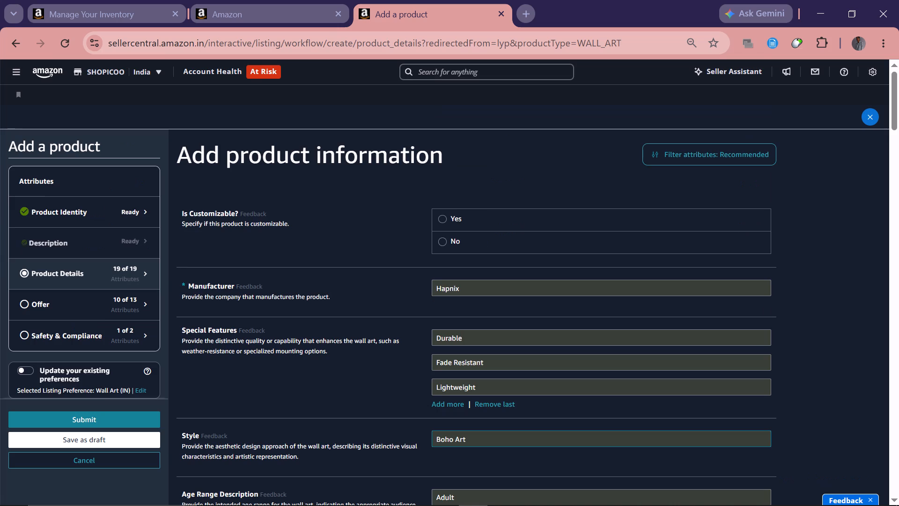
pyautogui.scroll(-20, 384, 408)
pyautogui.scroll(-6, 384, 408)
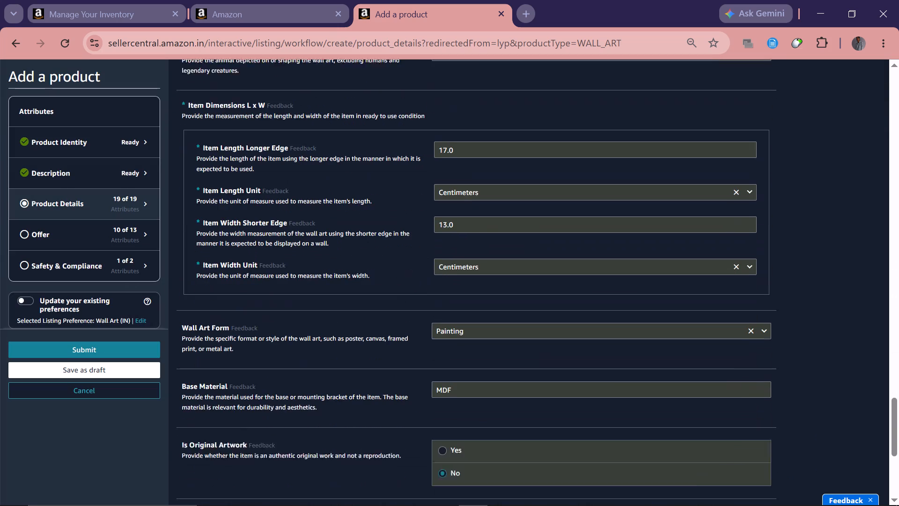
pyautogui.scroll(-6, 406, 505)
pyautogui.scroll(-5, 336, 325)
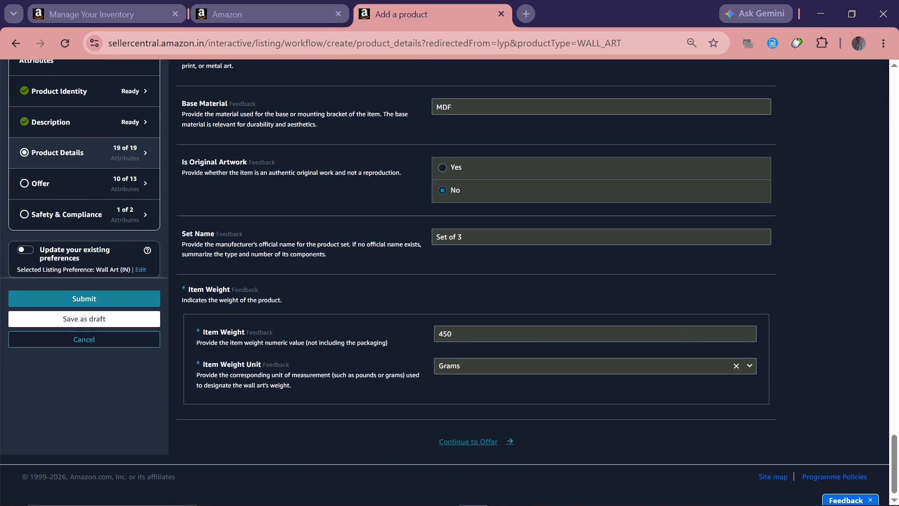
pyautogui.click(457, 441)
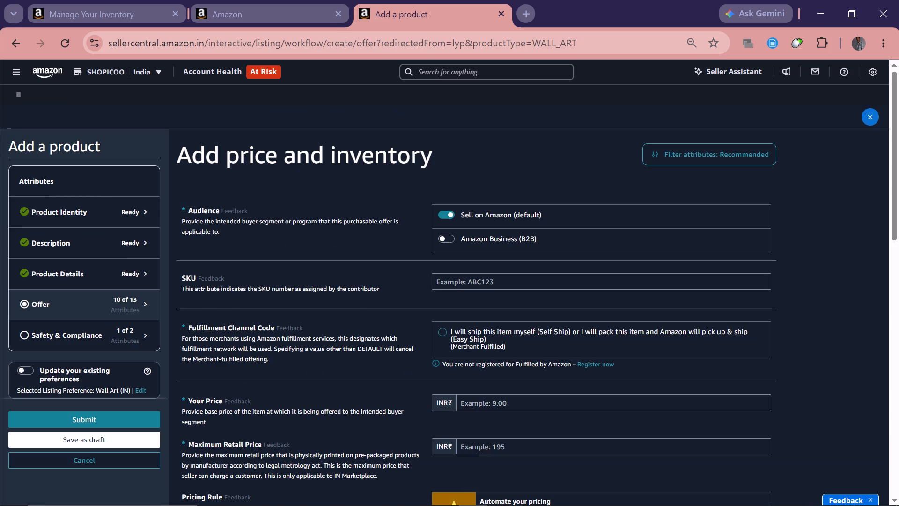
# Choose the merchant-fulfilled channel (Self Ship or Easy Ship) for the offer and open the quantity for entry.
pyautogui.click(446, 330)
pyautogui.click(486, 383)
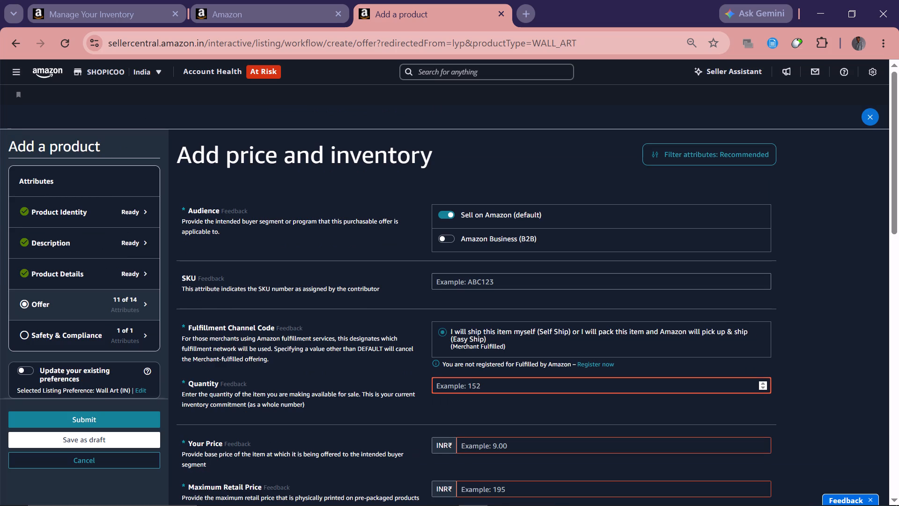
# Set the offer's quantity to 999 and price to INR 549.00, and fill the maximum retail price with a previously used value.
pyautogui.write('999')
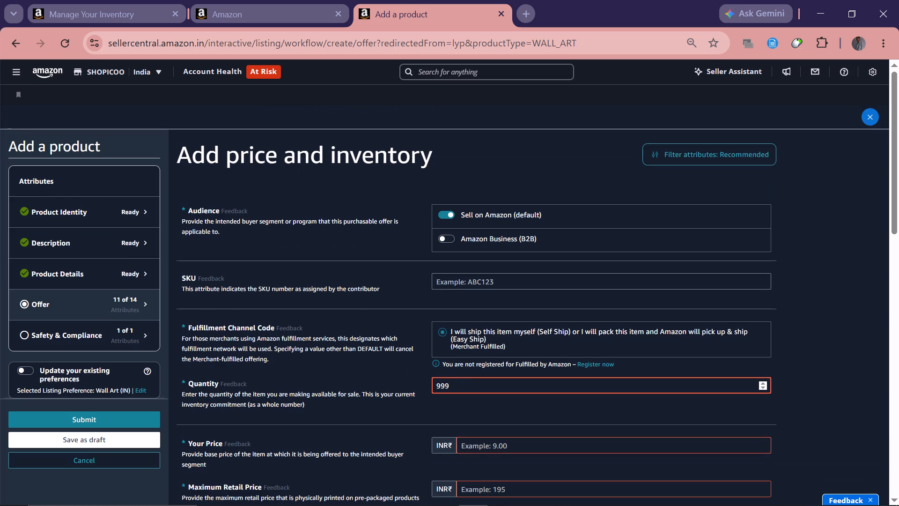
pyautogui.click(516, 444)
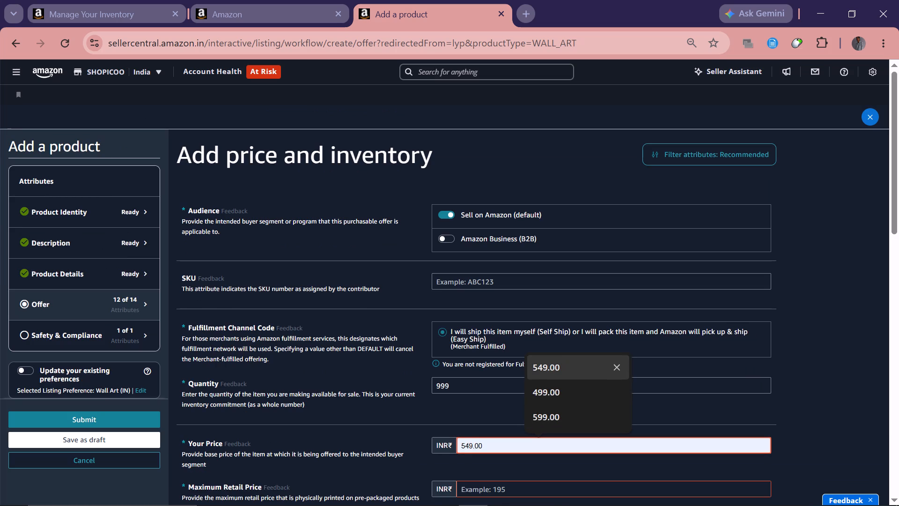
pyautogui.click(556, 372)
pyautogui.scroll(-4, 490, 385)
pyautogui.click(515, 202)
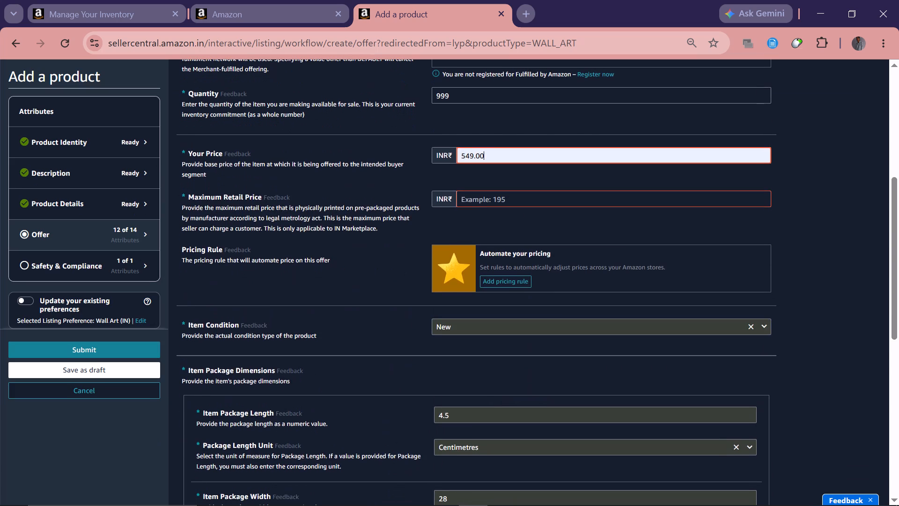
pyautogui.click(542, 235)
pyautogui.scroll(-4, 500, 279)
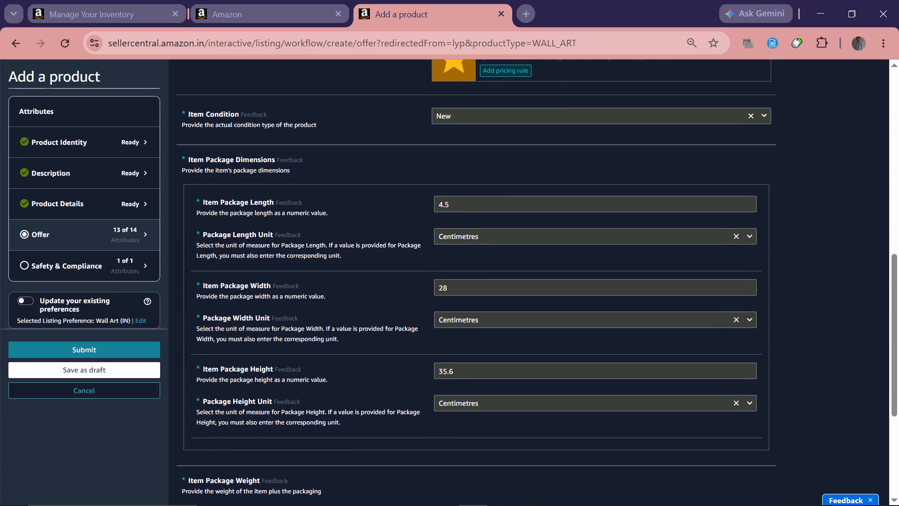
pyautogui.scroll(-5, 396, 331)
# Proceed to the compliance details and submit the ginkgo leaf listing.
pyautogui.click(458, 440)
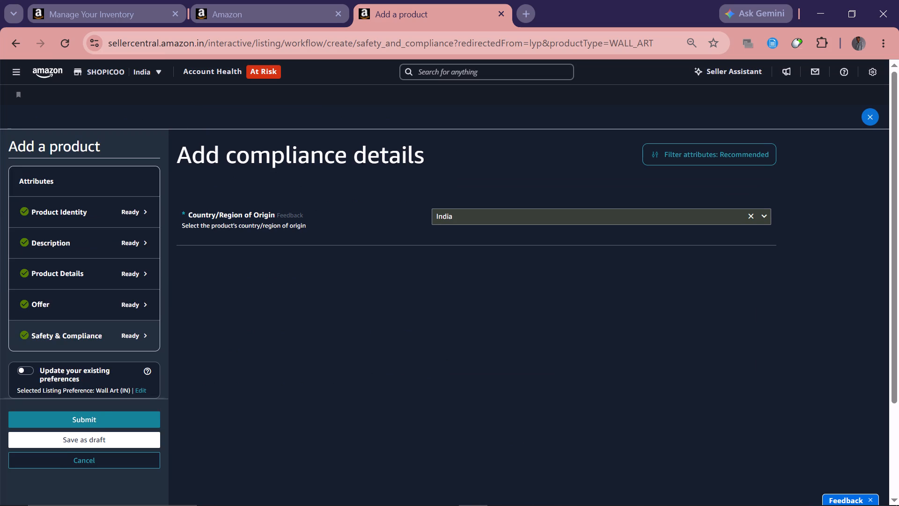
pyautogui.click(123, 429)
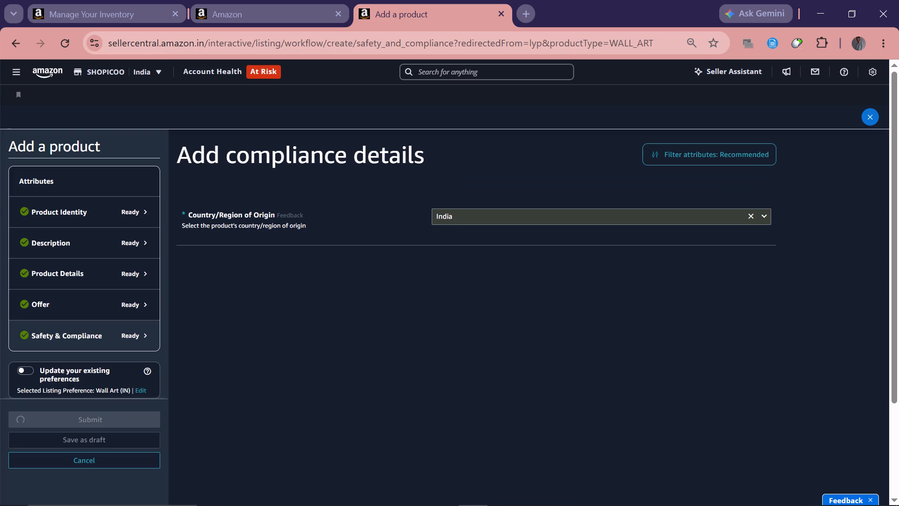
# Start a new listing as a copy of the submitted ginkgo leaf listing.
pyautogui.hotkey('alt', 'Tab')
pyautogui.scroll(-1, 479, 344)
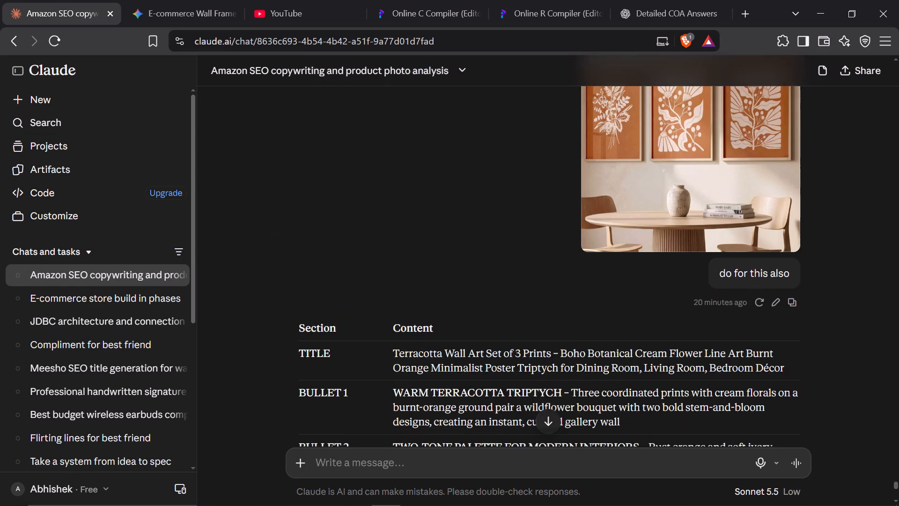
pyautogui.scroll(-1, 479, 344)
pyautogui.hotkey('alt', 'Tab')
pyautogui.click(499, 459)
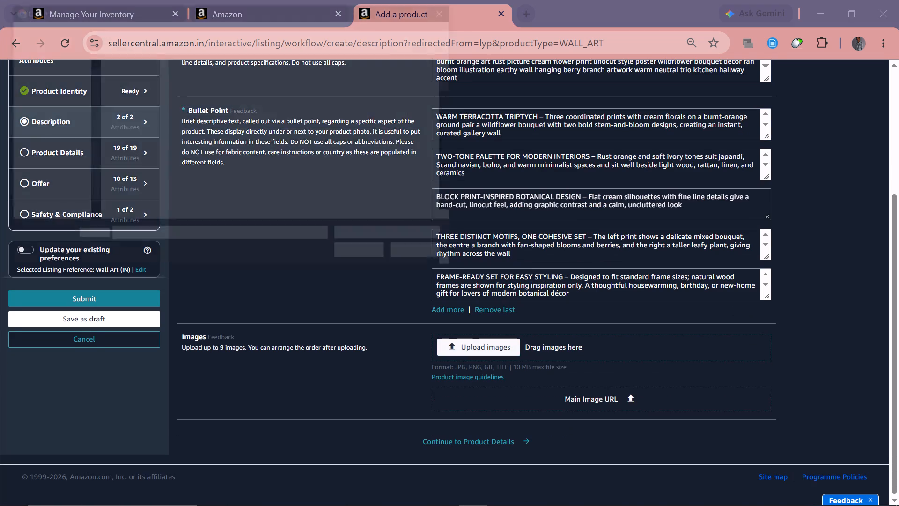
pyautogui.moveTo(452, 85); pyautogui.dragTo(454, 113)
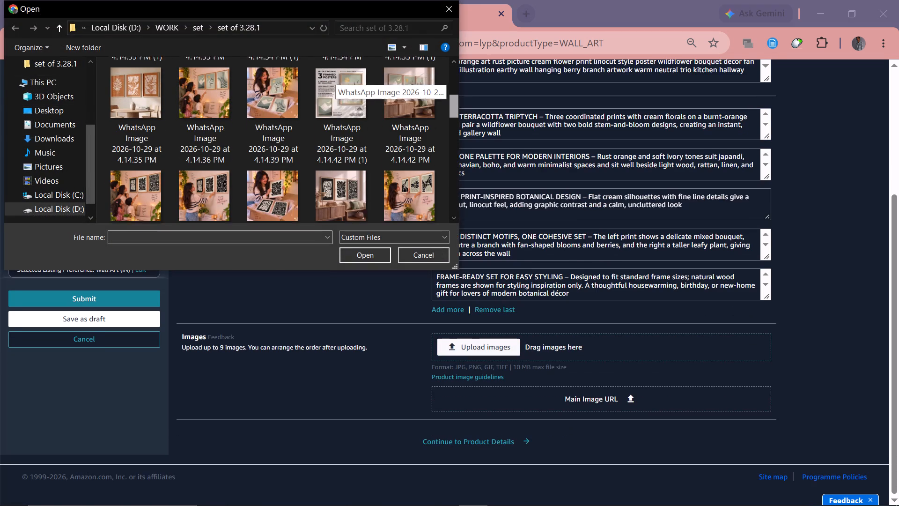
pyautogui.moveTo(454, 113); pyautogui.dragTo(454, 115)
pyautogui.moveTo(134, 69); pyautogui.dragTo(455, 333)
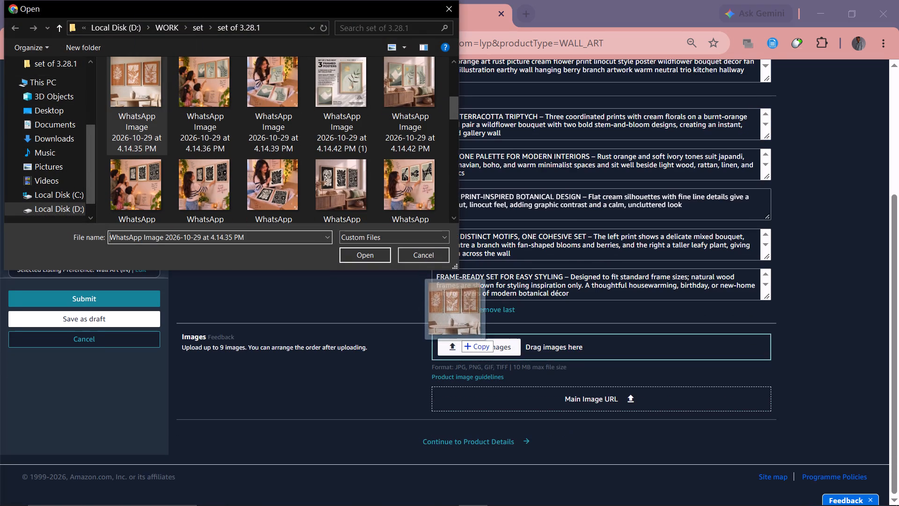
pyautogui.moveTo(455, 333); pyautogui.dragTo(458, 343)
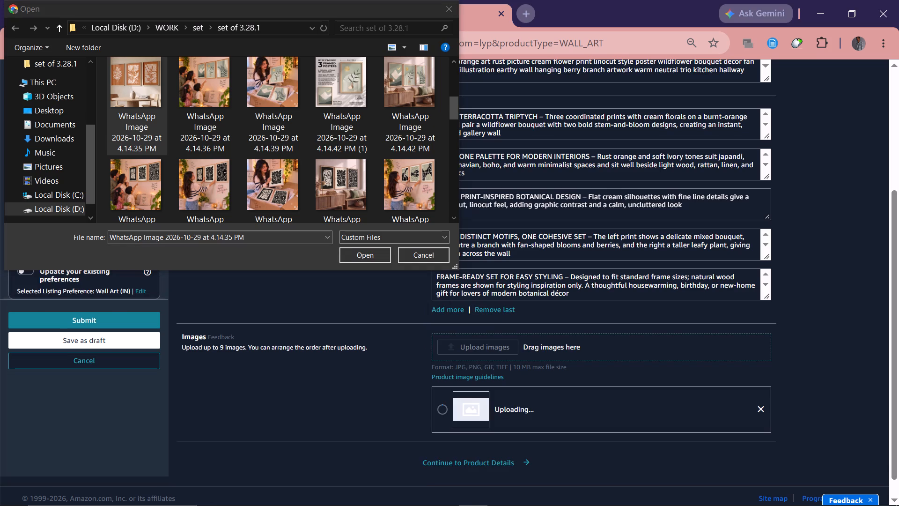
# Upload the terracotta set's WhatsApp images 2026-10-29 at 4.15.47 PM and 4.15.42 PM (1) as listing images 2 and 3.
pyautogui.moveTo(451, 109); pyautogui.dragTo(461, 180)
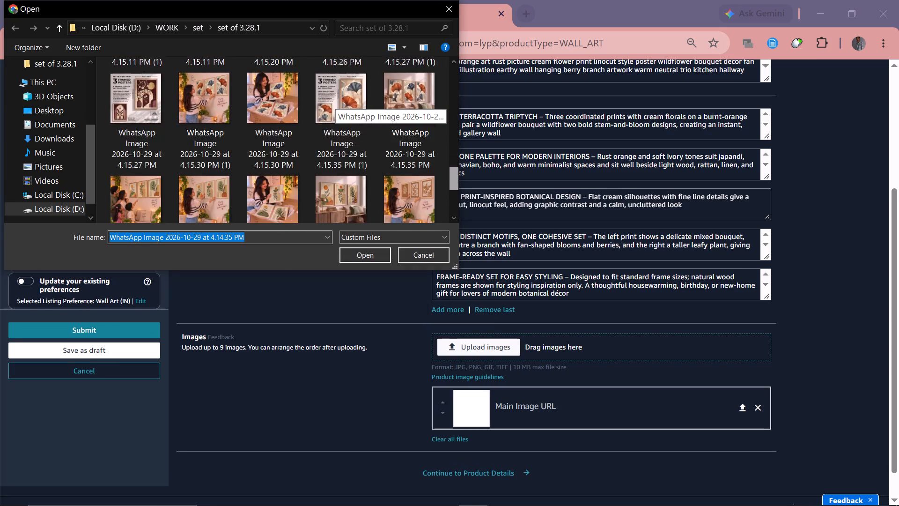
pyautogui.moveTo(461, 180); pyautogui.dragTo(463, 209)
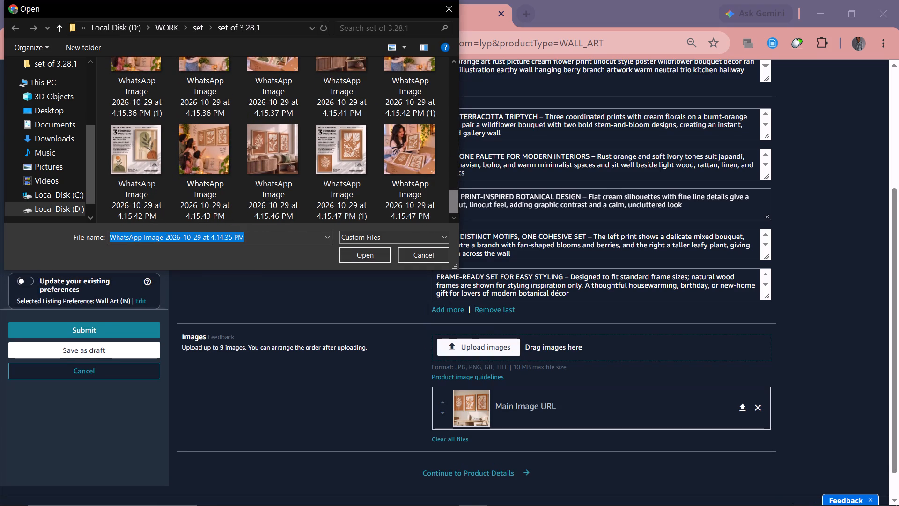
pyautogui.moveTo(455, 209); pyautogui.dragTo(464, 231)
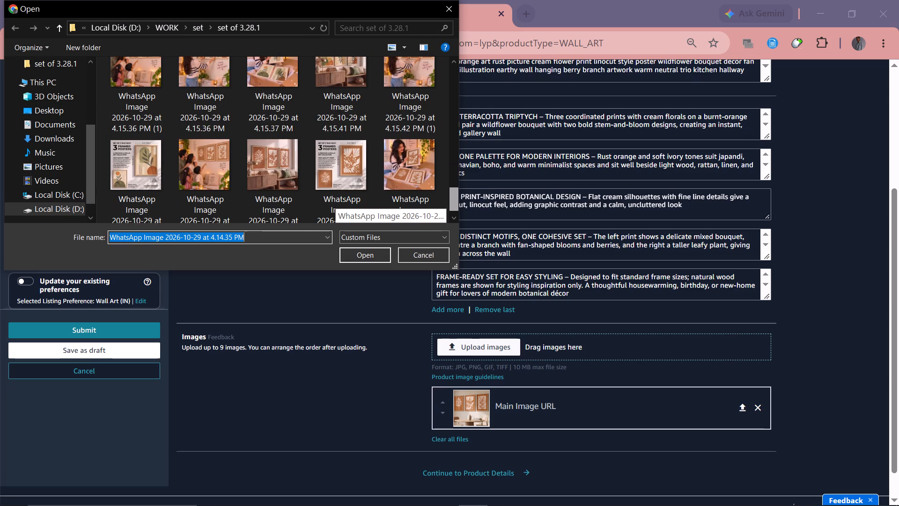
pyautogui.moveTo(464, 231); pyautogui.dragTo(460, 202)
pyautogui.moveTo(408, 121); pyautogui.dragTo(487, 343)
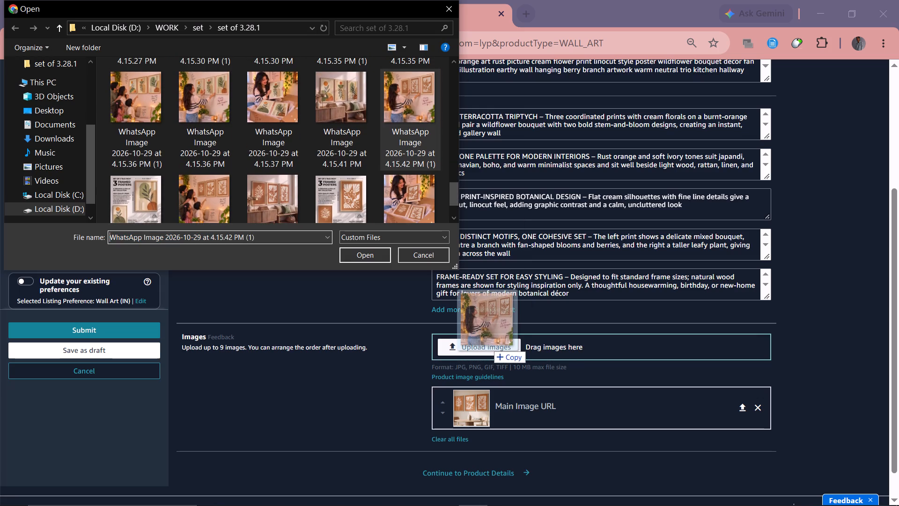
pyautogui.moveTo(487, 343); pyautogui.dragTo(401, 141)
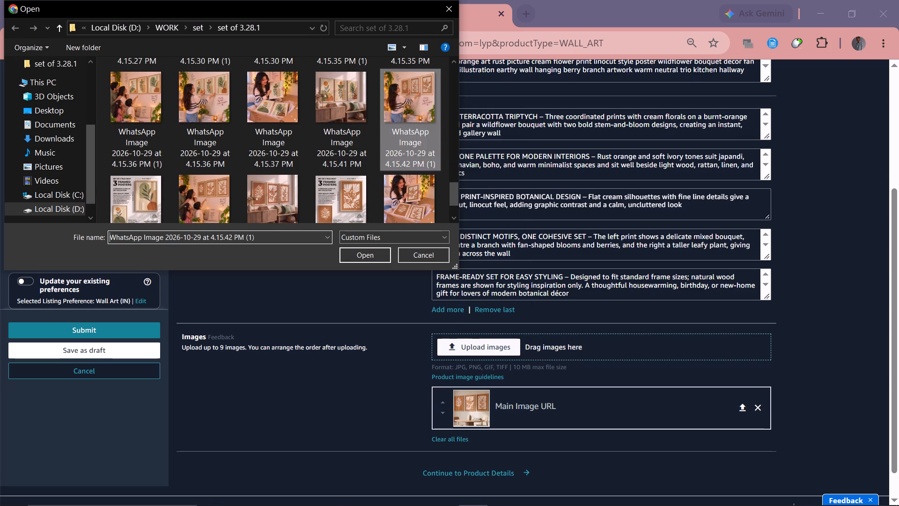
pyautogui.moveTo(405, 206); pyautogui.dragTo(477, 349)
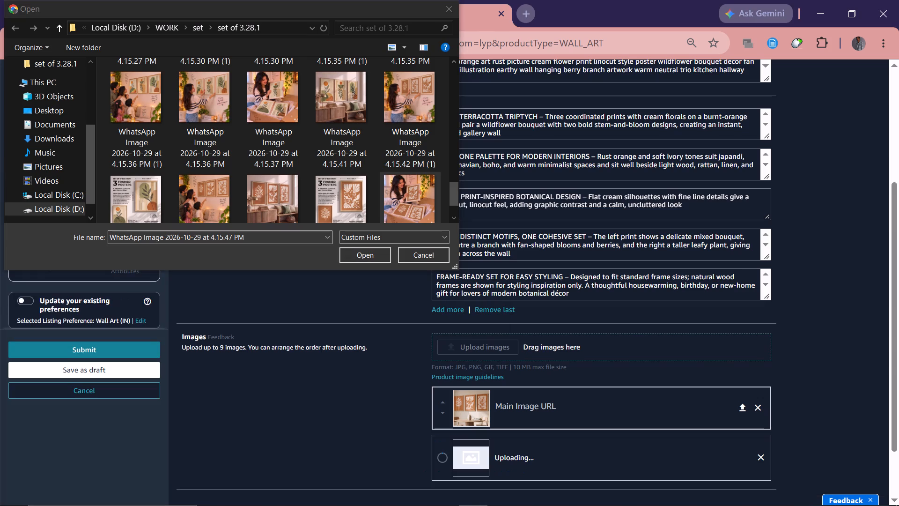
pyautogui.moveTo(410, 115); pyautogui.dragTo(477, 344)
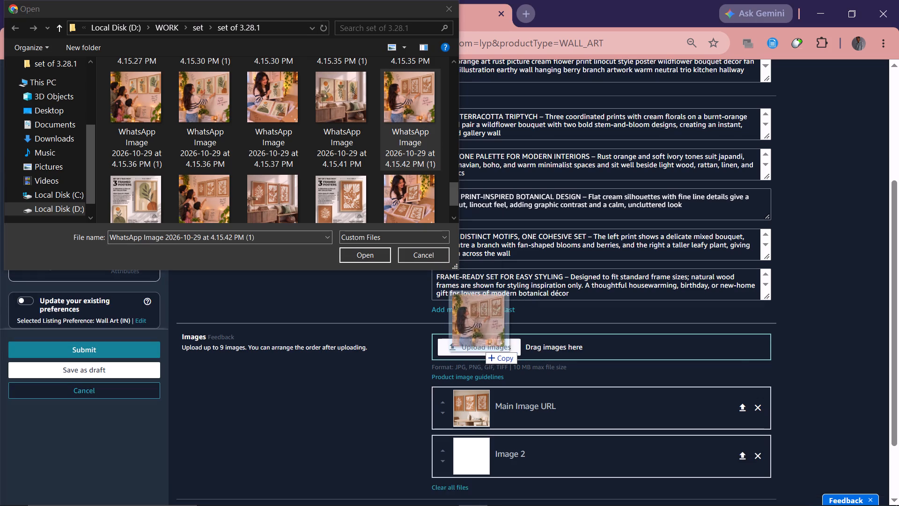
pyautogui.moveTo(477, 344); pyautogui.dragTo(476, 344)
# Upload the terracotta set's WhatsApp images 4.15.43 PM, 4.15.46 PM and 4.15.47 PM (1) as listing images 4, 5 and 6.
pyautogui.moveTo(203, 215); pyautogui.dragTo(470, 348)
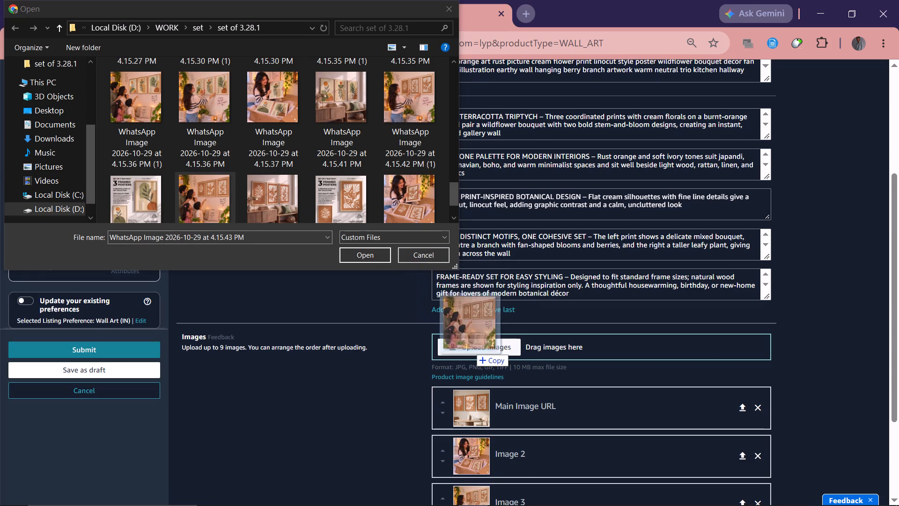
pyautogui.moveTo(470, 348); pyautogui.dragTo(473, 349)
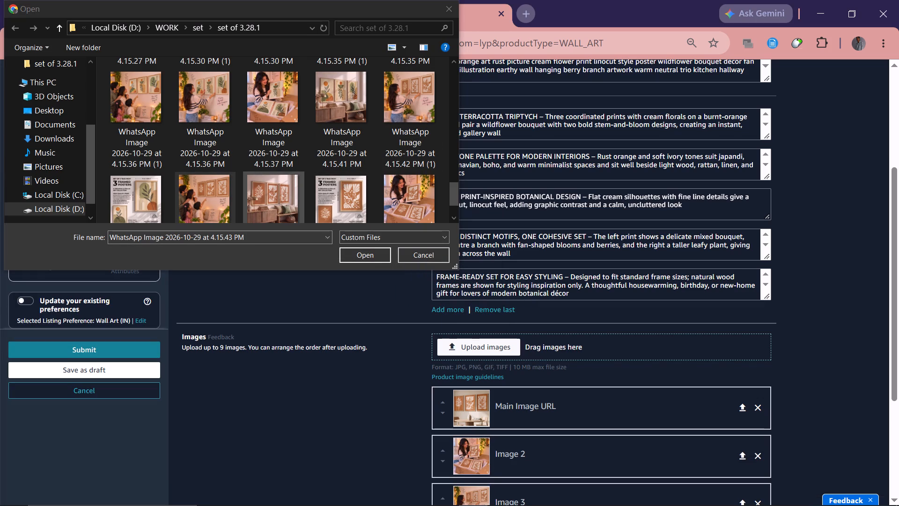
pyautogui.moveTo(289, 196); pyautogui.dragTo(468, 345)
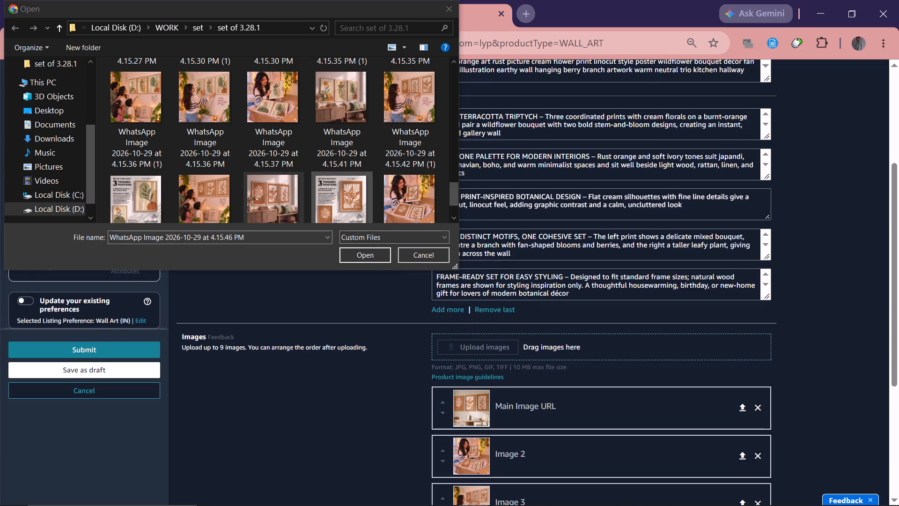
pyautogui.moveTo(354, 200); pyautogui.dragTo(476, 348)
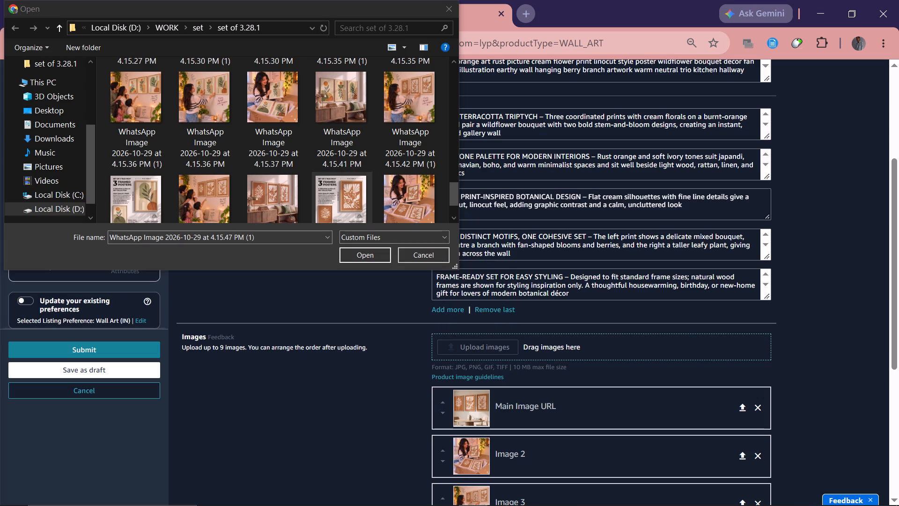
# Upload the A4 frame-size image and the customer support image as listing images 7 and 8, and close the file picker.
pyautogui.scroll(6, 350, 172)
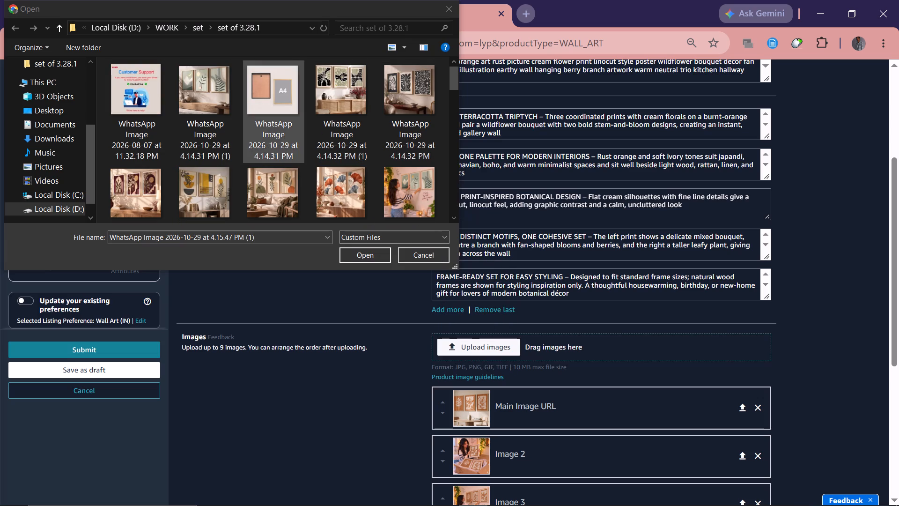
pyautogui.moveTo(266, 95); pyautogui.dragTo(457, 343)
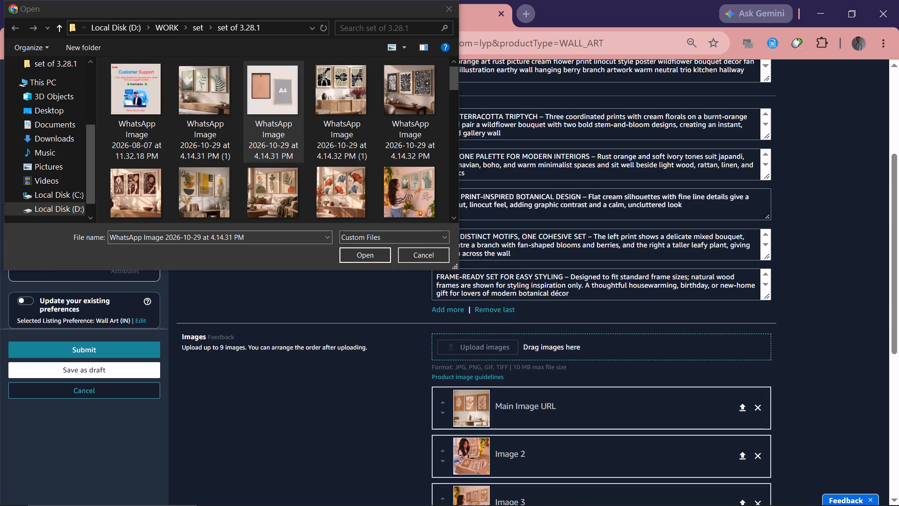
pyautogui.moveTo(131, 83); pyautogui.dragTo(465, 342)
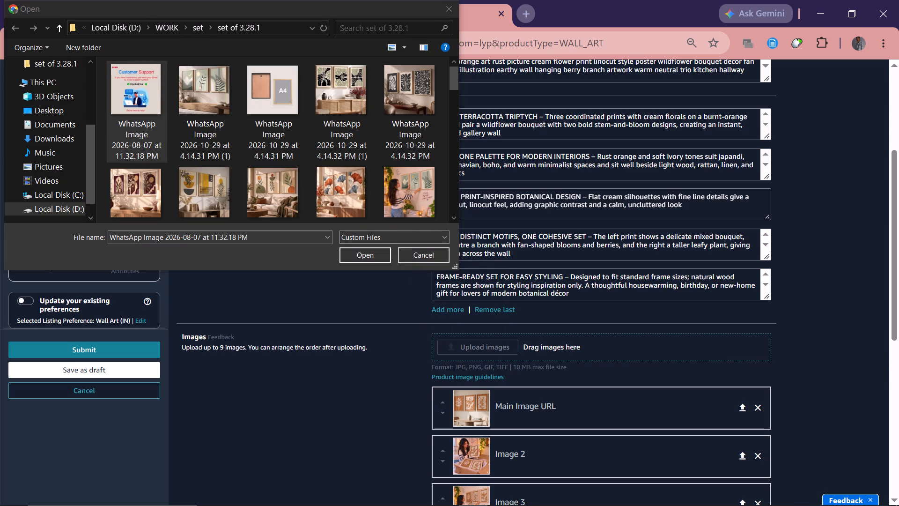
pyautogui.scroll(-10, 351, 182)
pyautogui.click(428, 247)
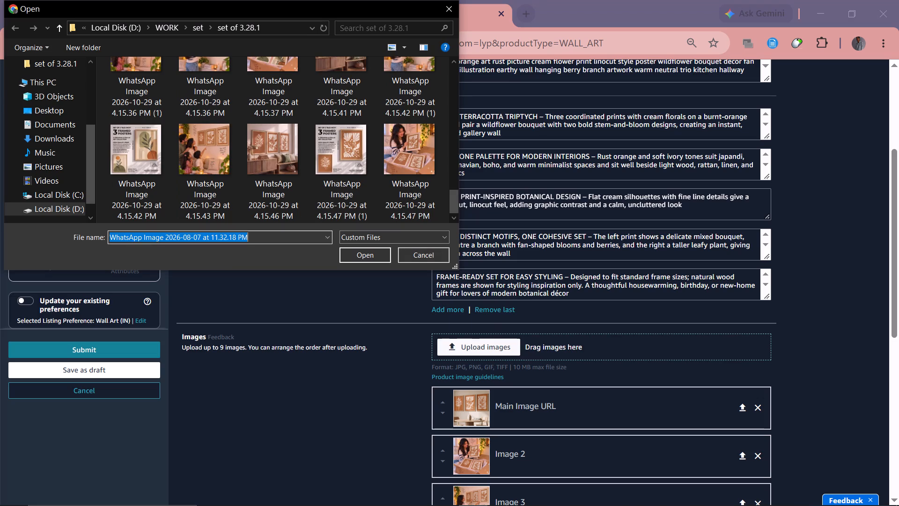
pyautogui.click(428, 254)
# Continue from Description through Product Details to the Offer section, leaving the copied product attributes as they are.
pyautogui.scroll(-7, 407, 346)
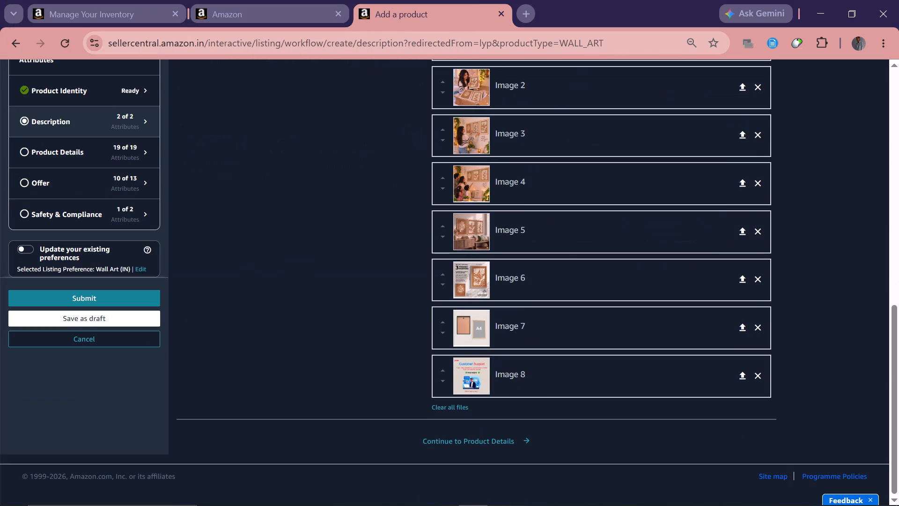
pyautogui.click(453, 439)
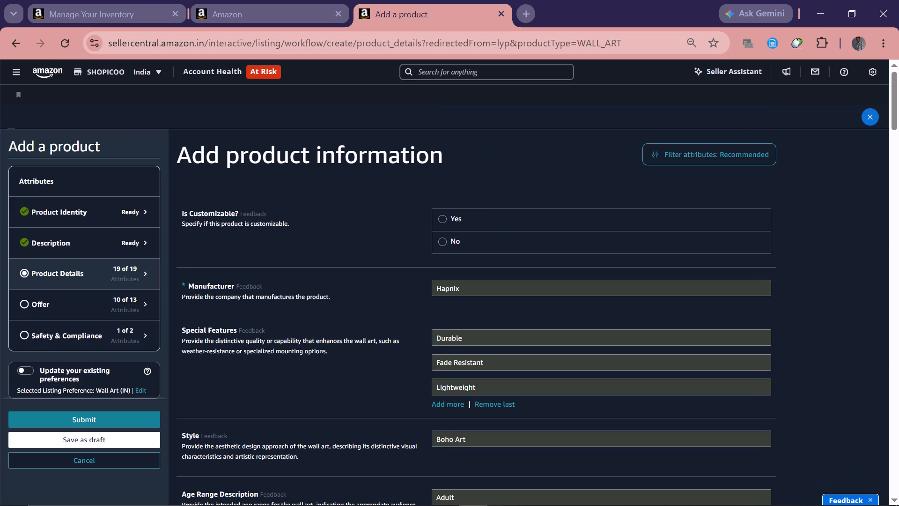
pyautogui.scroll(-20, 363, 370)
pyautogui.scroll(-9, 363, 370)
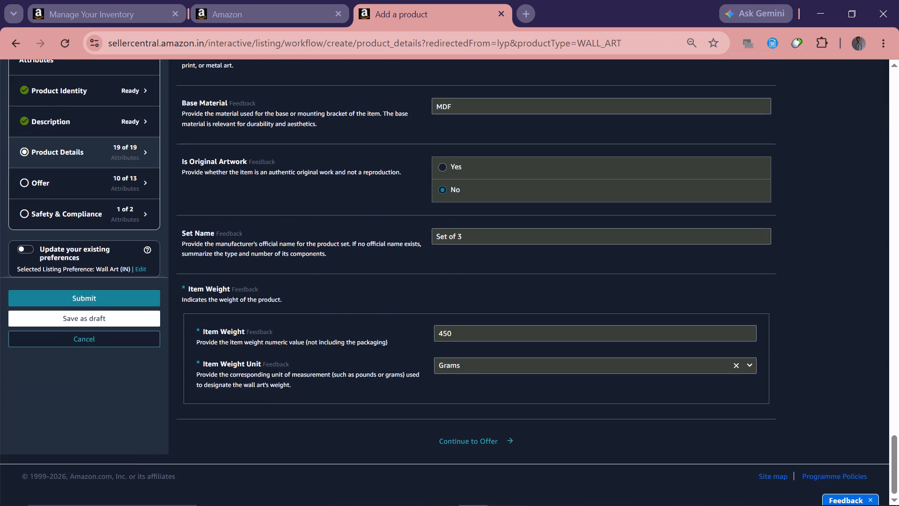
pyautogui.click(472, 447)
pyautogui.click(480, 443)
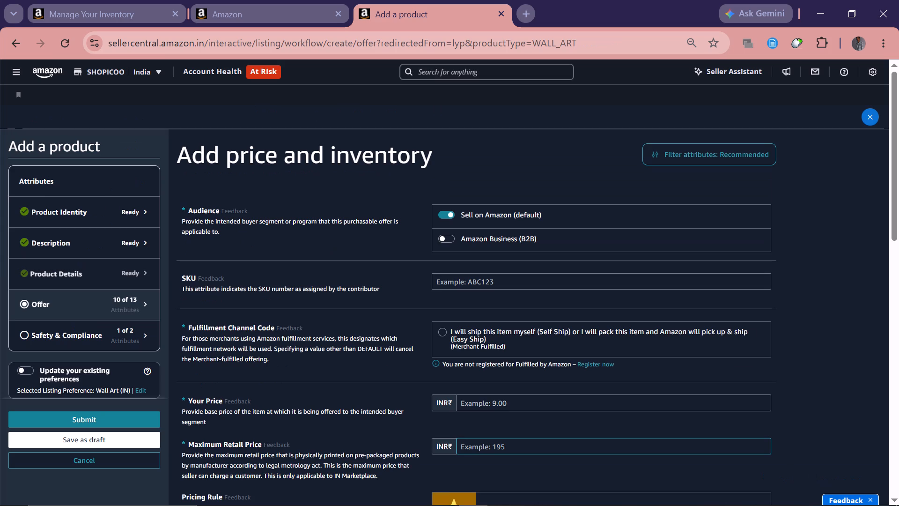
# Choose the merchant-fulfilled Self Ship or Easy Ship channel and set the available quantity to 999.
pyautogui.click(439, 342)
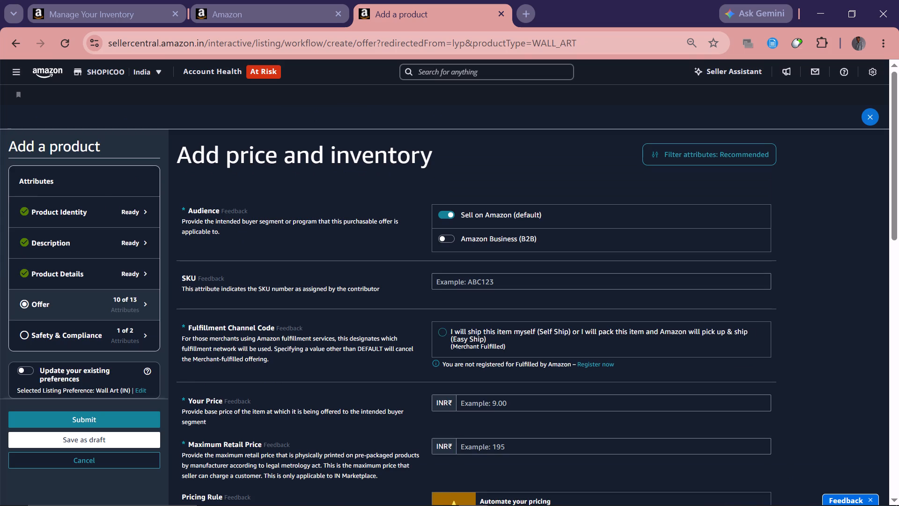
pyautogui.click(478, 387)
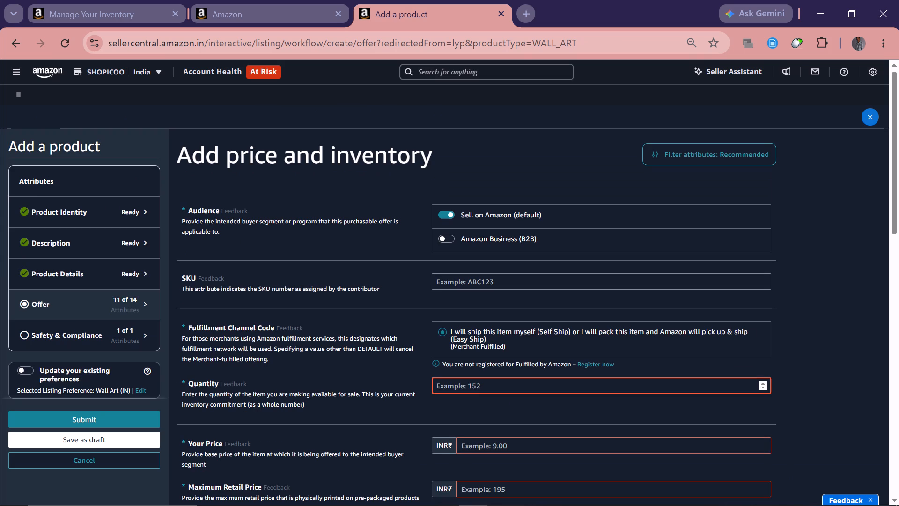
pyautogui.write('999')
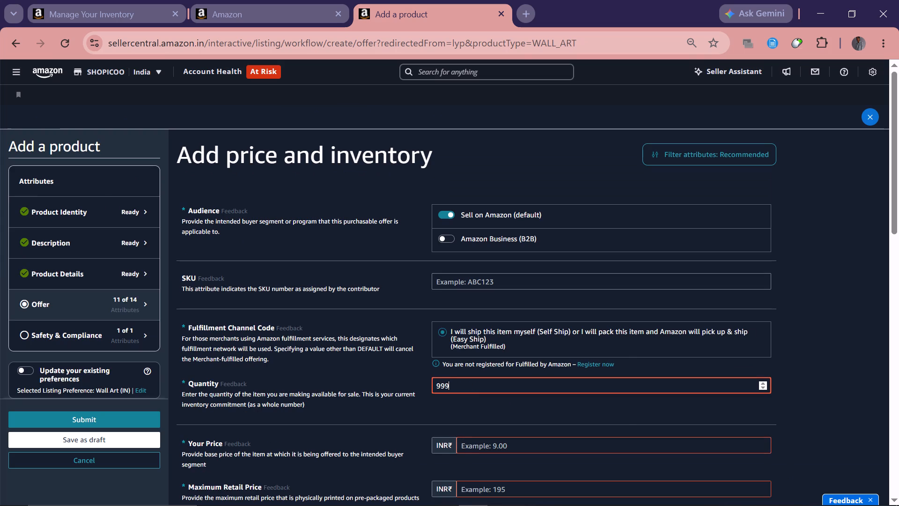
# Set Your Price to INR 499.00 and the Maximum Retail Price to INR 999.00.
pyautogui.click(520, 444)
pyautogui.click(541, 399)
pyautogui.scroll(-3, 515, 434)
pyautogui.click(500, 317)
pyautogui.write('999')
pyautogui.write('.00')
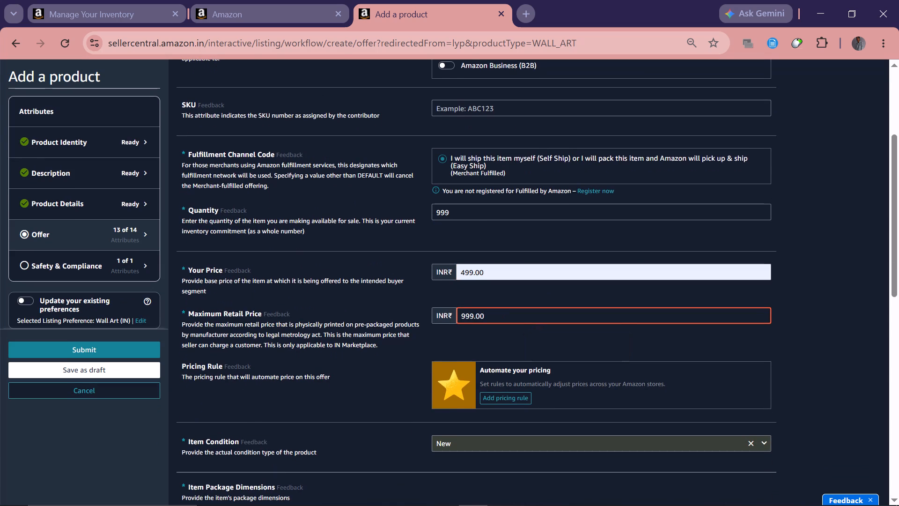
pyautogui.click(407, 375)
pyautogui.scroll(-3, 407, 375)
pyautogui.scroll(-4, 421, 414)
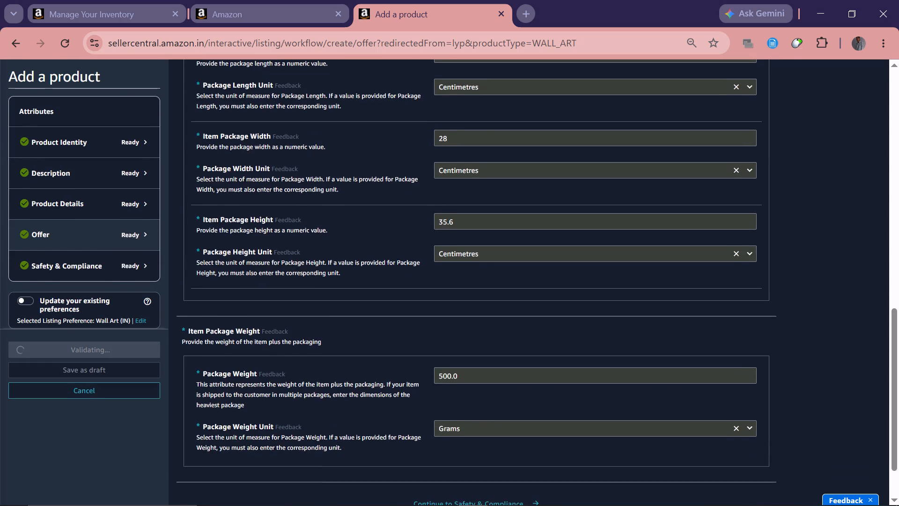
# Continue to Safety & Compliance, keep India as the country of origin, submit the listing, and go to the inventory list.
pyautogui.scroll(-4, 426, 277)
pyautogui.click(436, 440)
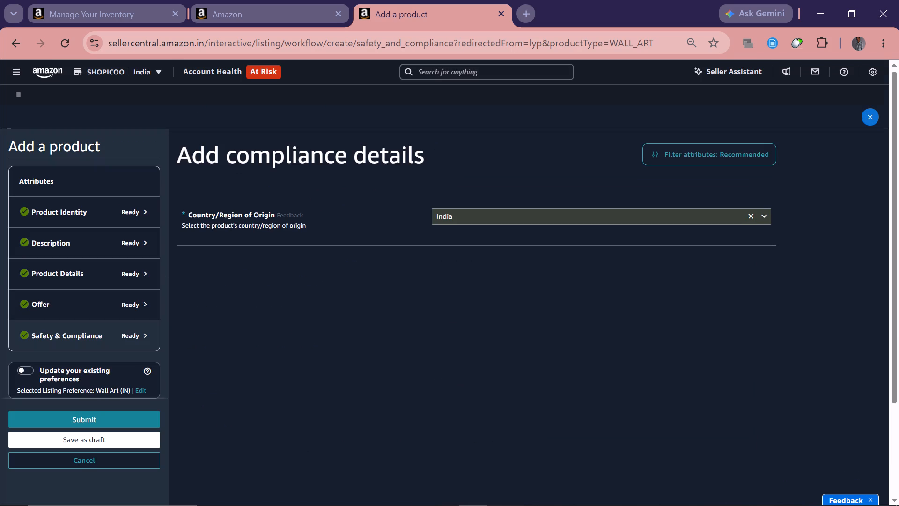
pyautogui.click(114, 424)
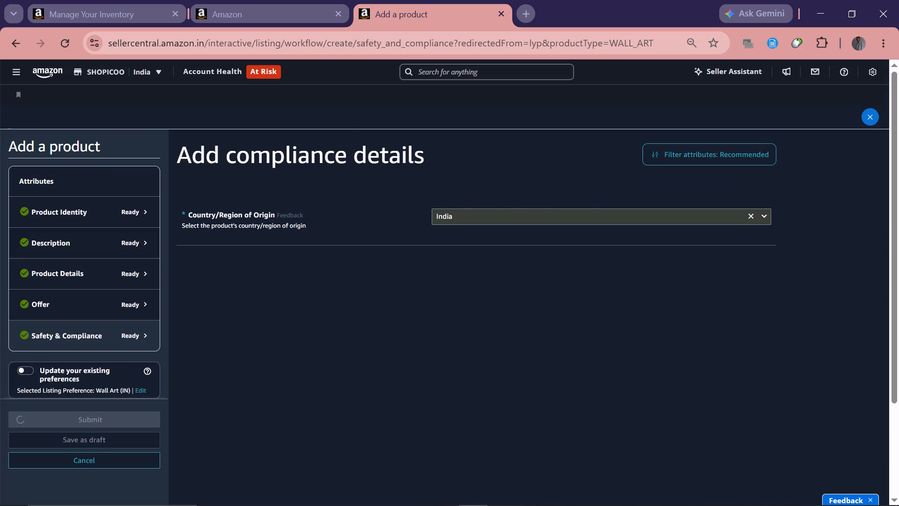
pyautogui.click(406, 462)
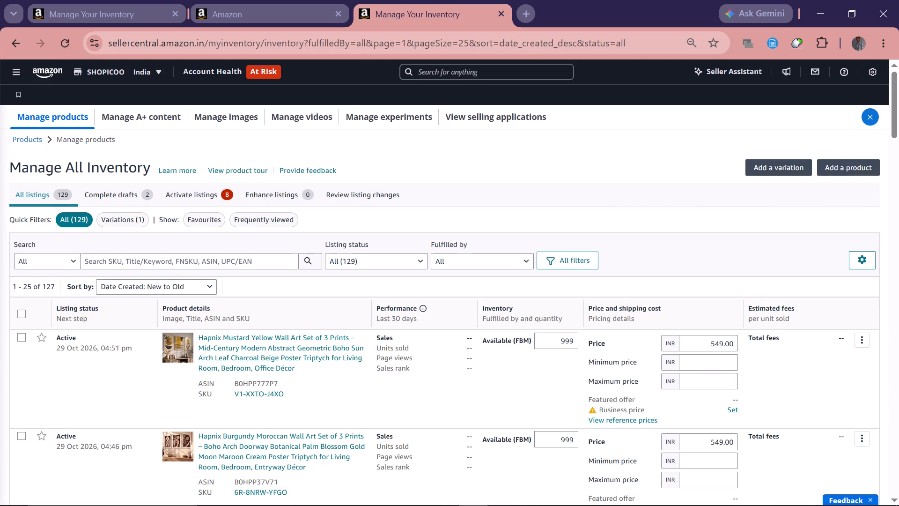
# Look through the inventory list, newest first, examining the Hapnix wall art listings' titles, thumbnails, statuses and prices.
pyautogui.scroll(-7, 333, 446)
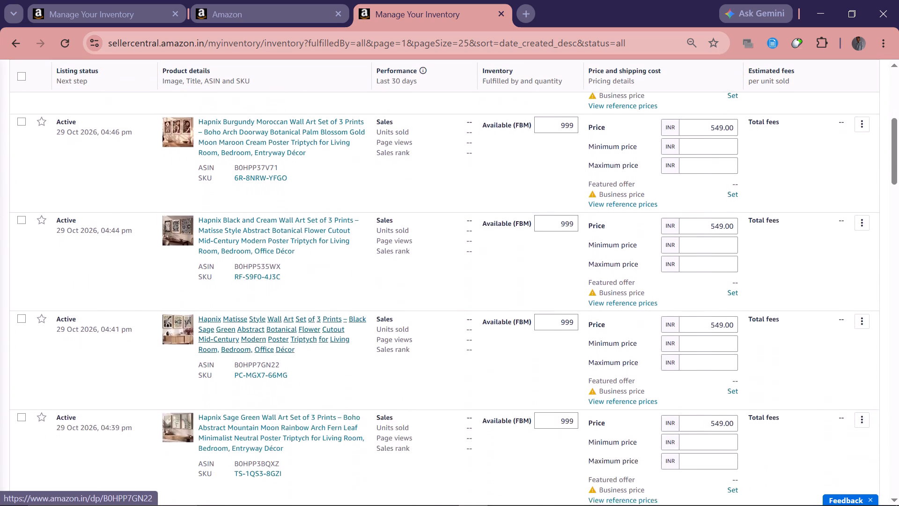
pyautogui.scroll(-9, 333, 446)
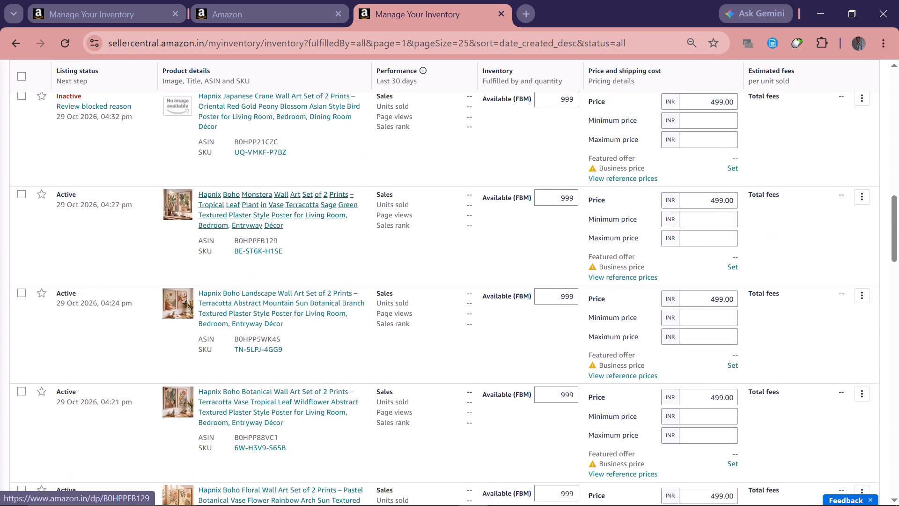
pyautogui.scroll(3, 333, 446)
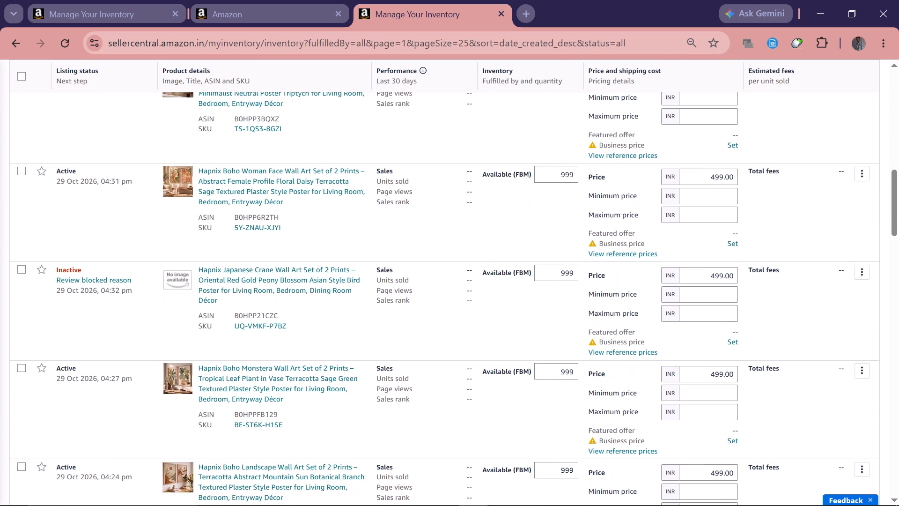
pyautogui.scroll(-18, 334, 459)
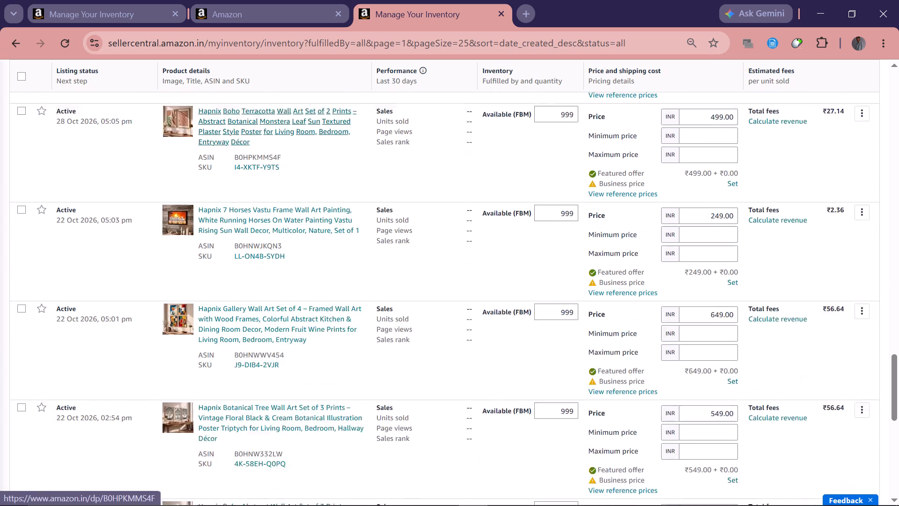
pyautogui.scroll(-10, 334, 459)
pyautogui.scroll(8, 334, 459)
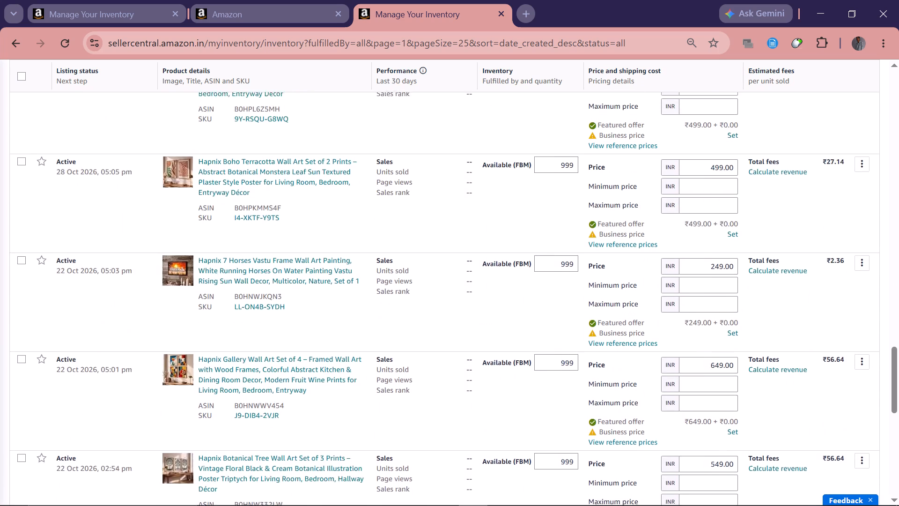
pyautogui.scroll(6, 334, 459)
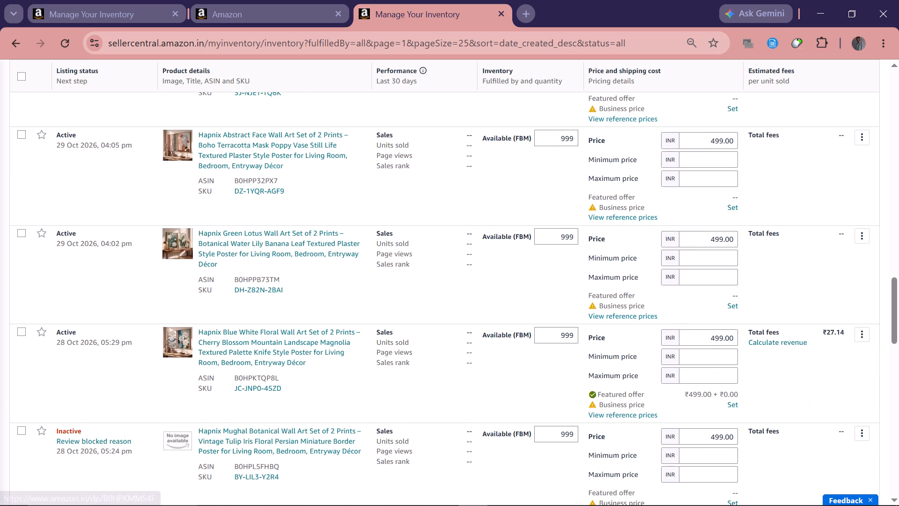
pyautogui.scroll(8, 322, 463)
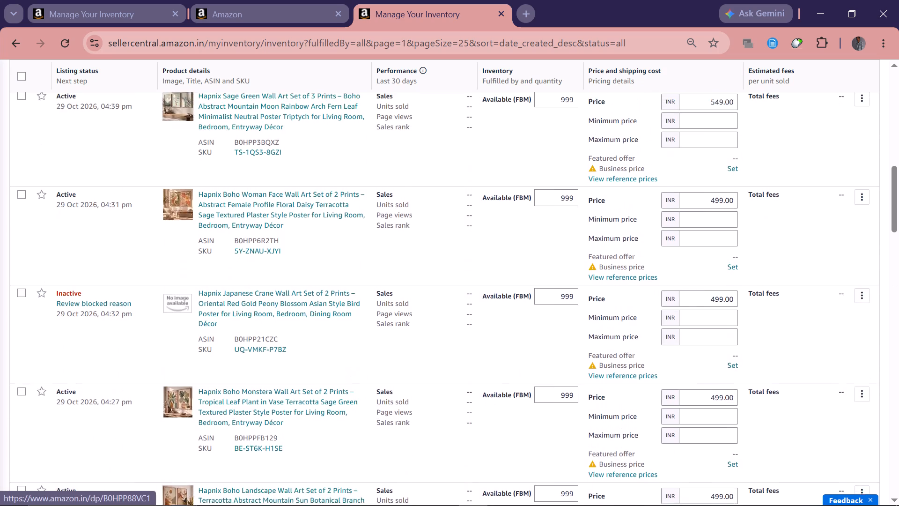
pyautogui.scroll(5, 322, 463)
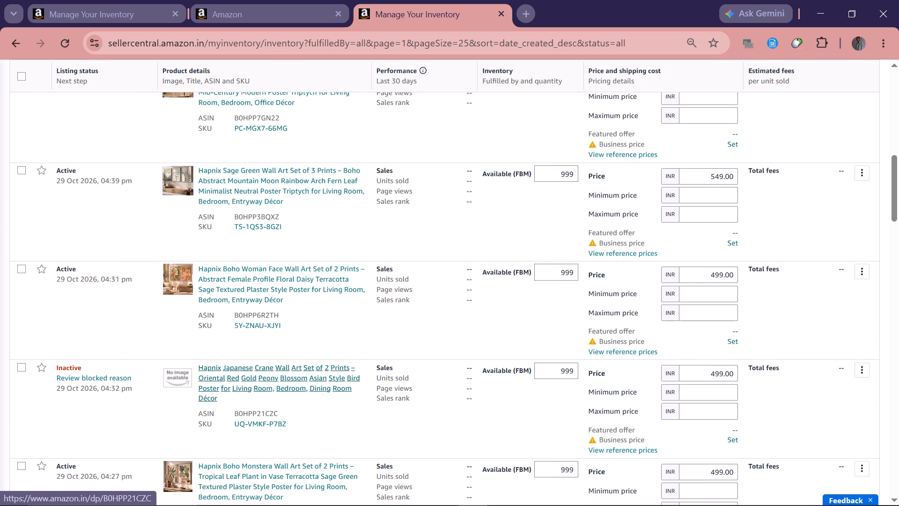
pyautogui.scroll(1, 286, 376)
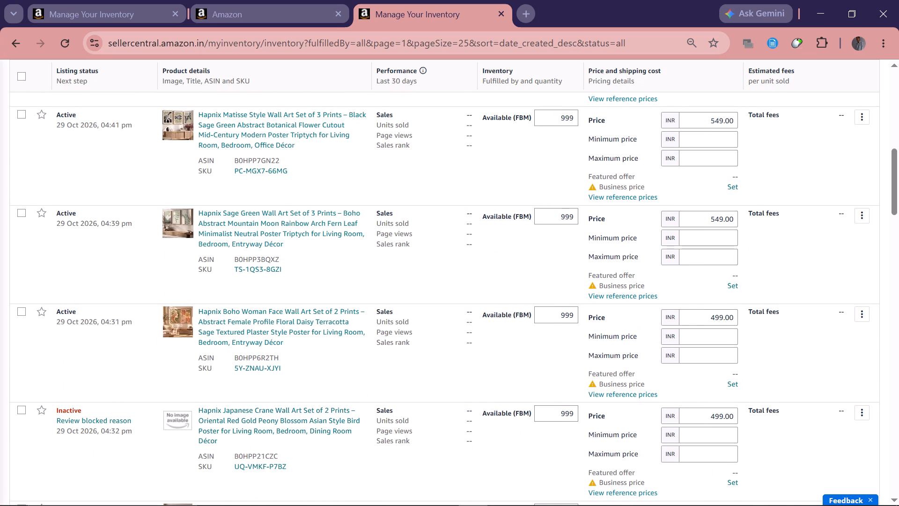
pyautogui.scroll(2, 325, 370)
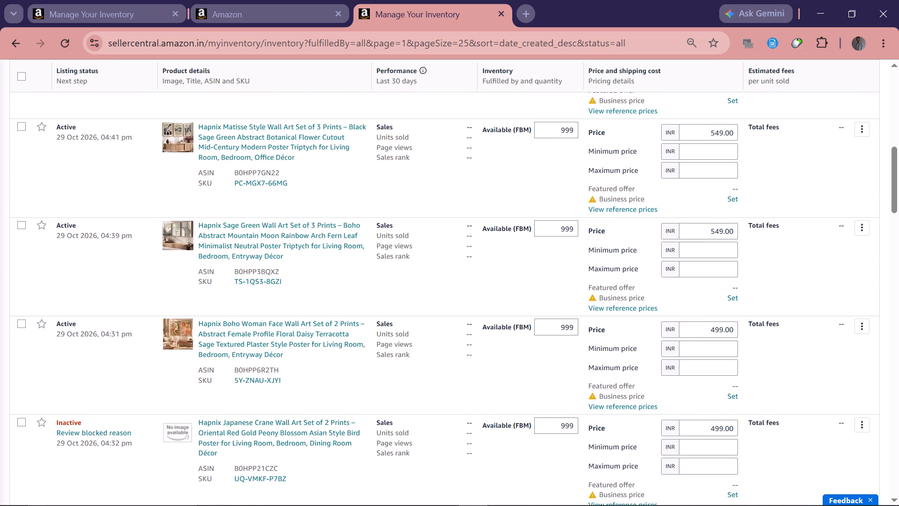
pyautogui.scroll(2, 325, 370)
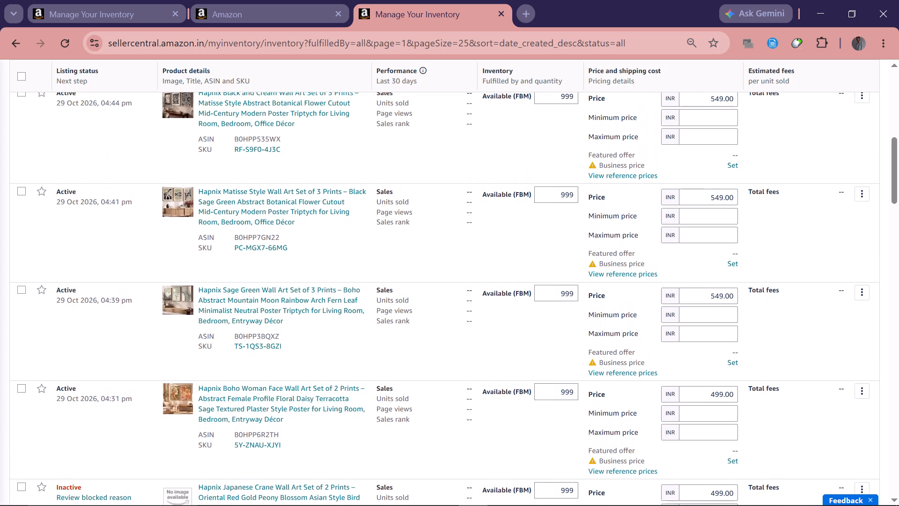
pyautogui.scroll(5, 325, 370)
pyautogui.scroll(-8, 325, 370)
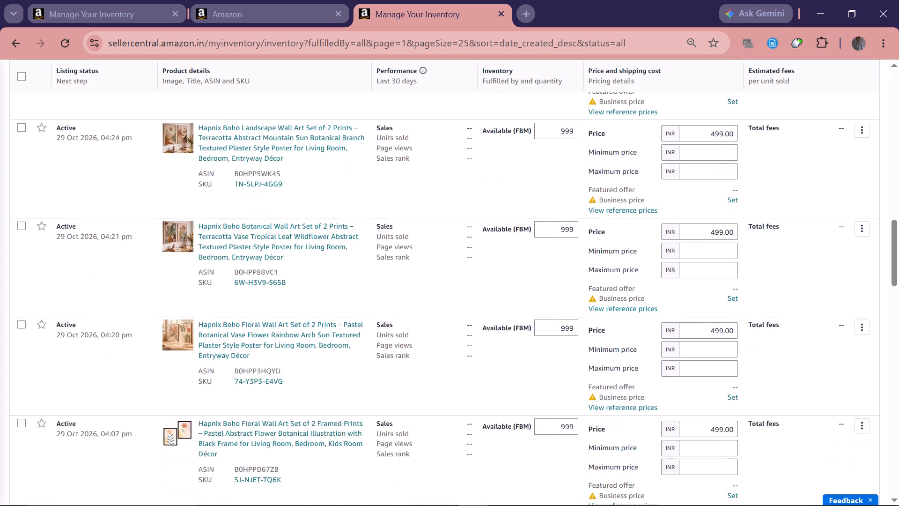
pyautogui.scroll(-12, 325, 370)
pyautogui.scroll(1, 325, 370)
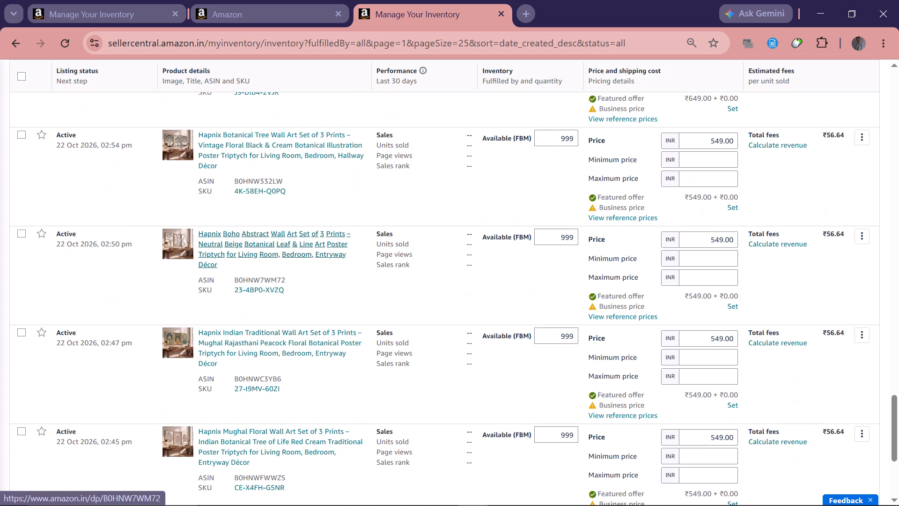
pyautogui.scroll(3, 325, 370)
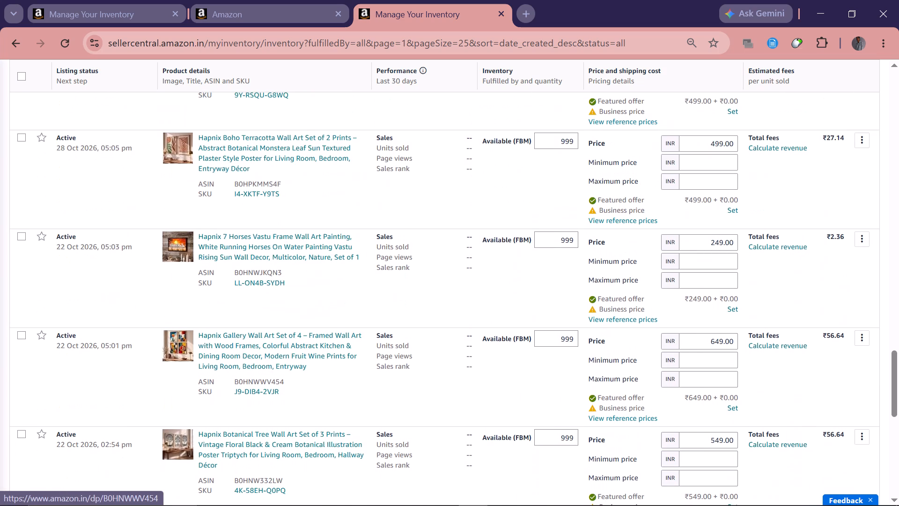
pyautogui.scroll(8, 325, 370)
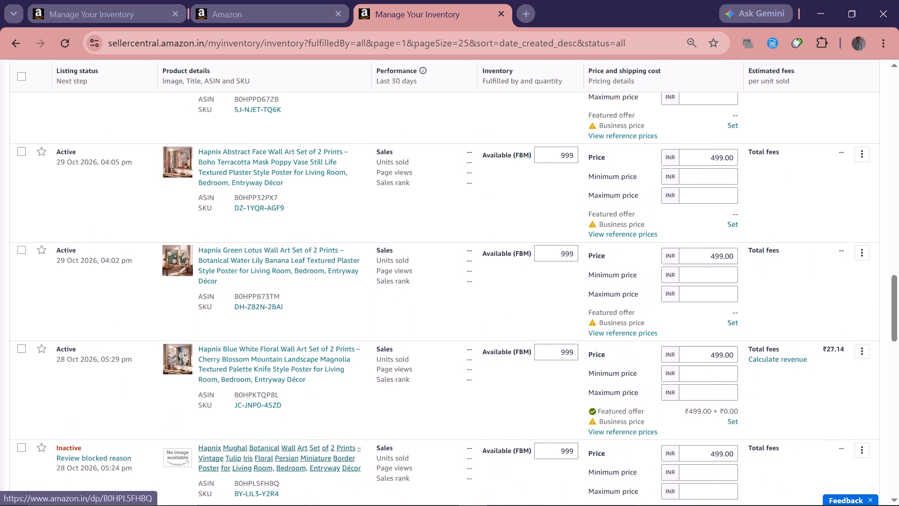
# Return to the top of the inventory list and reload it to check the latest listings.
pyautogui.scroll(20, 325, 370)
pyautogui.scroll(3, 325, 370)
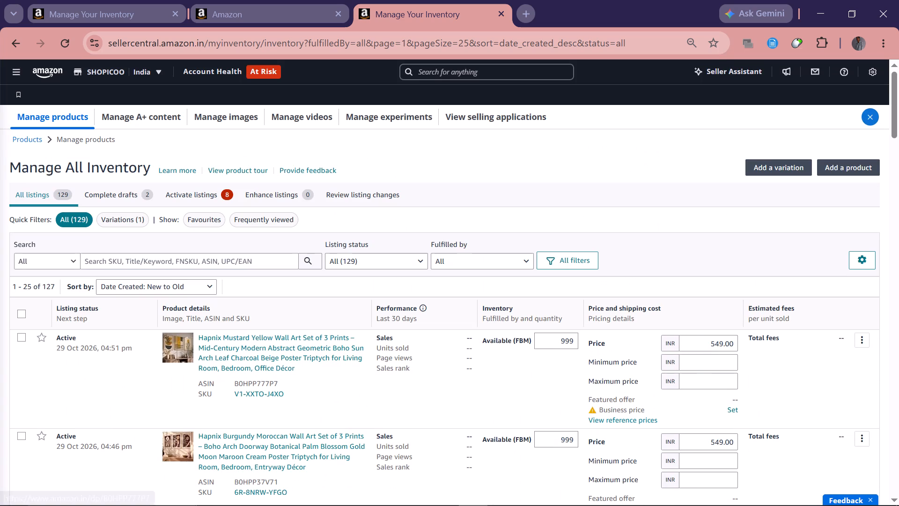
pyautogui.click(64, 44)
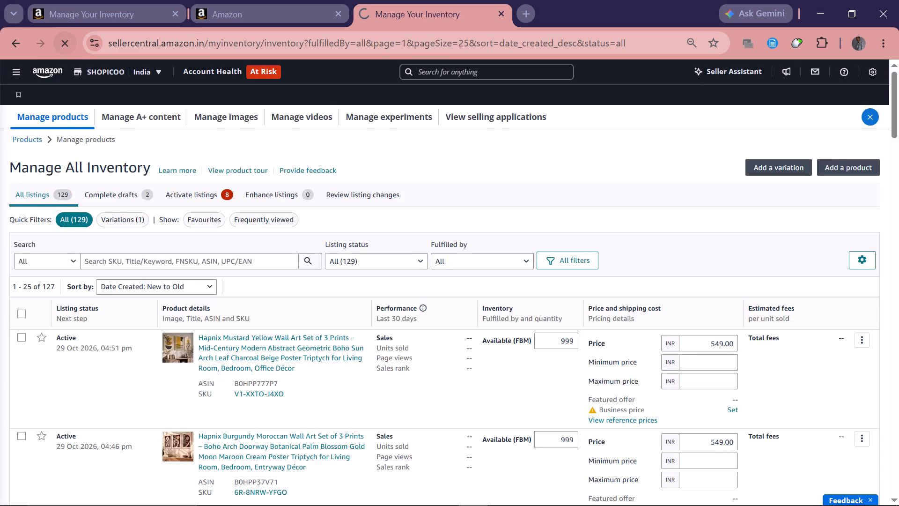
# Close the leftover Amazon tab and both Manage Your Inventory tabs, leaving no Seller Central page open.
pyautogui.click(333, 10)
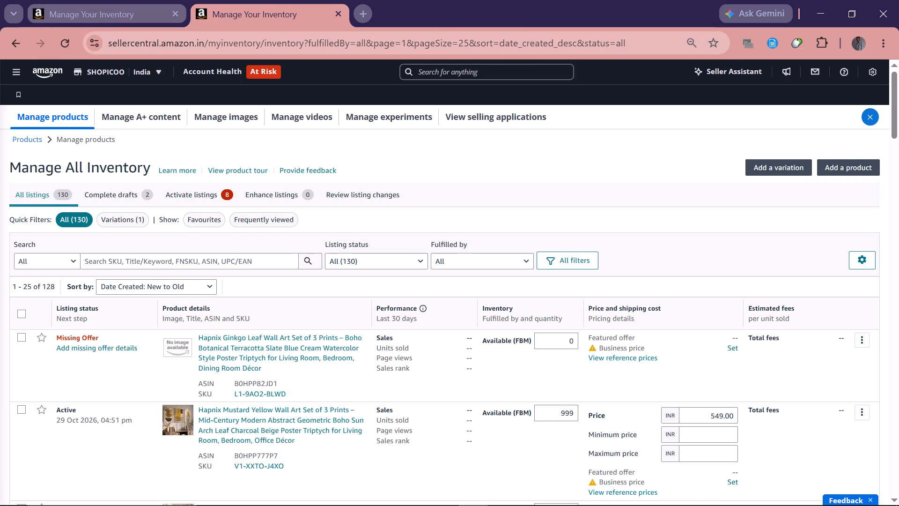
pyautogui.scroll(2, 296, 431)
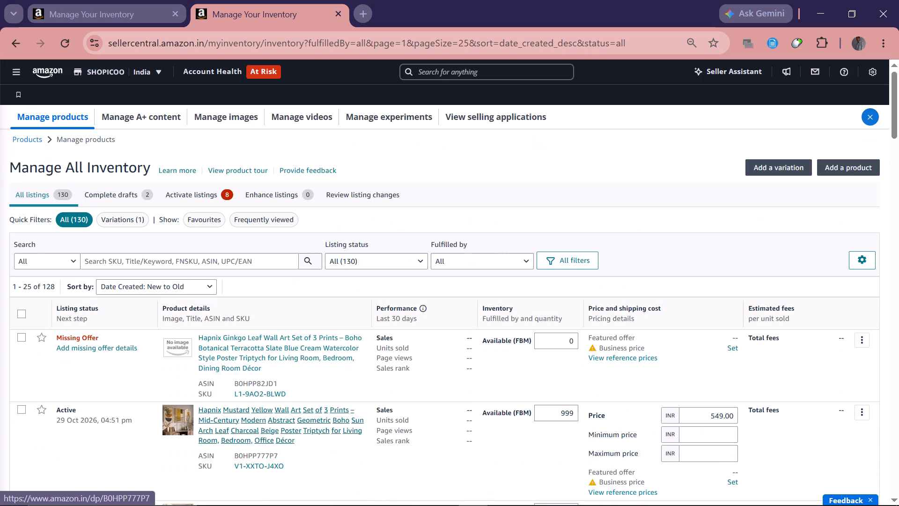
pyautogui.click(106, 14)
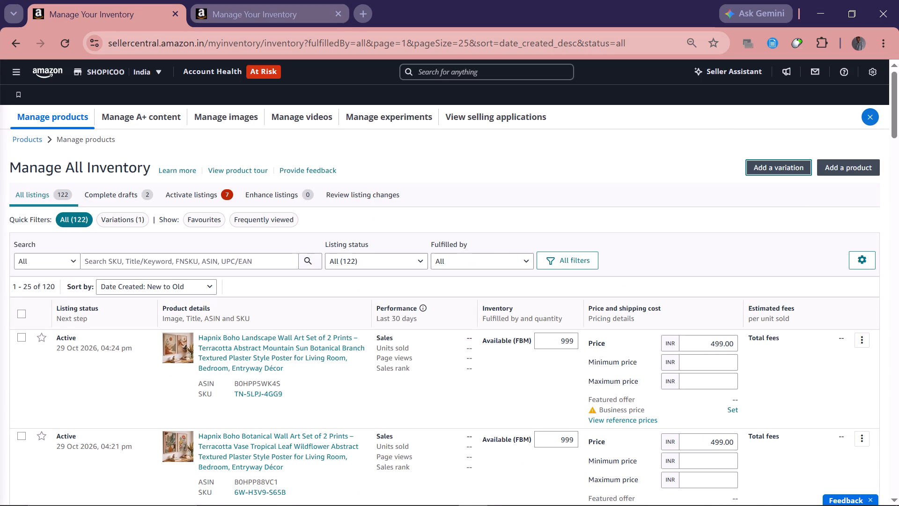
pyautogui.click(173, 12)
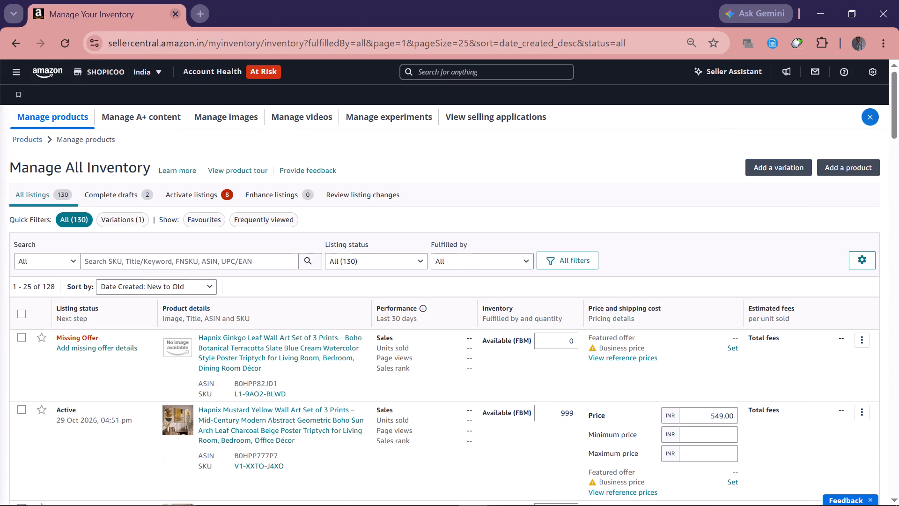
pyautogui.click(179, 17)
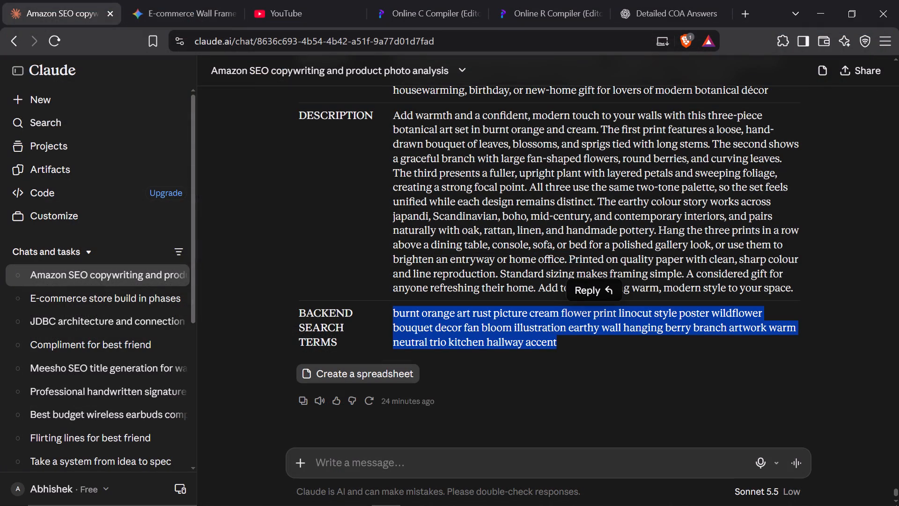
# Close the Brave window holding the Claude SEO chat, including all of its open tabs.
pyautogui.click(898, 3)
pyautogui.click(473, 188)
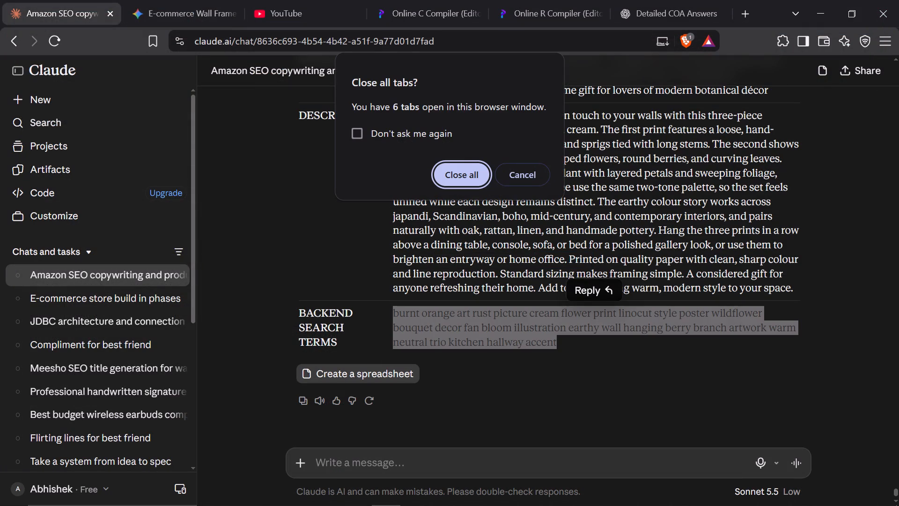
pyautogui.click(465, 177)
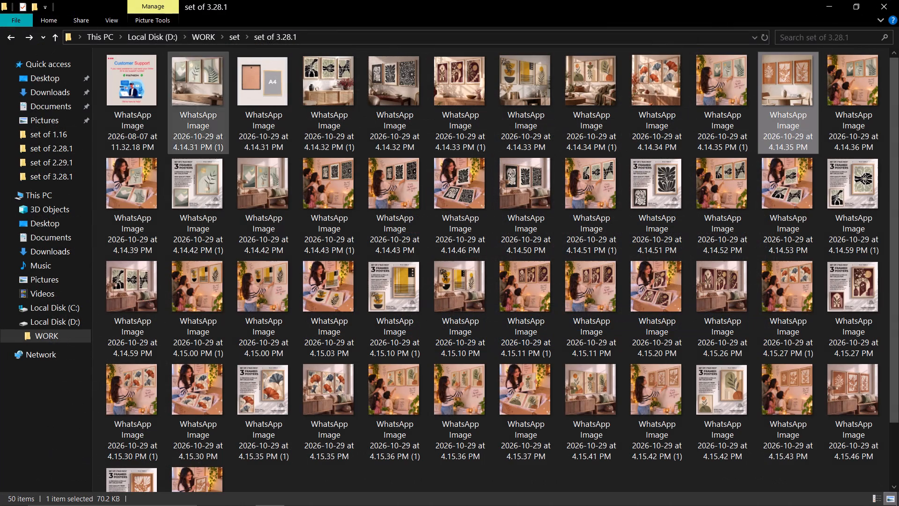
# In File Explorer, go back to the set folder and move the "set of 3.28.1" folder into DONE.
pyautogui.click(7, 37)
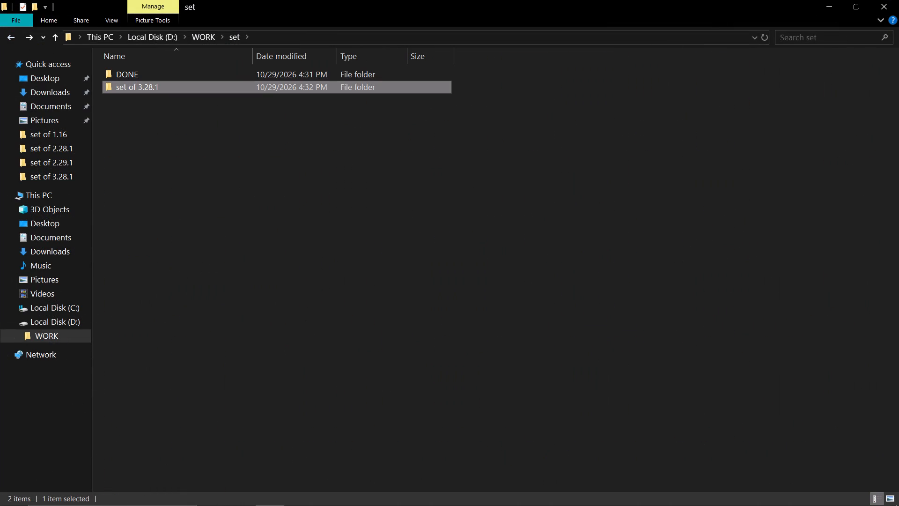
pyautogui.moveTo(243, 123); pyautogui.dragTo(211, 87)
pyautogui.moveTo(206, 86); pyautogui.dragTo(183, 73)
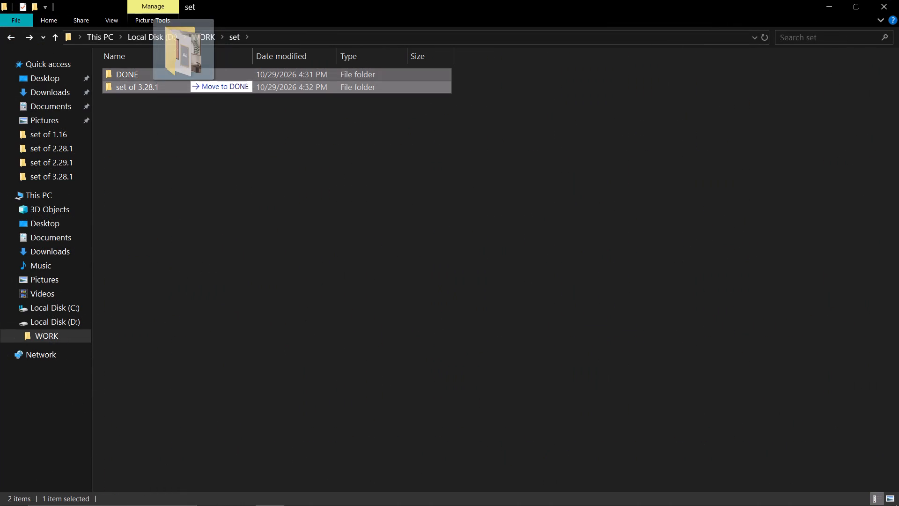
pyautogui.moveTo(183, 73); pyautogui.dragTo(182, 71)
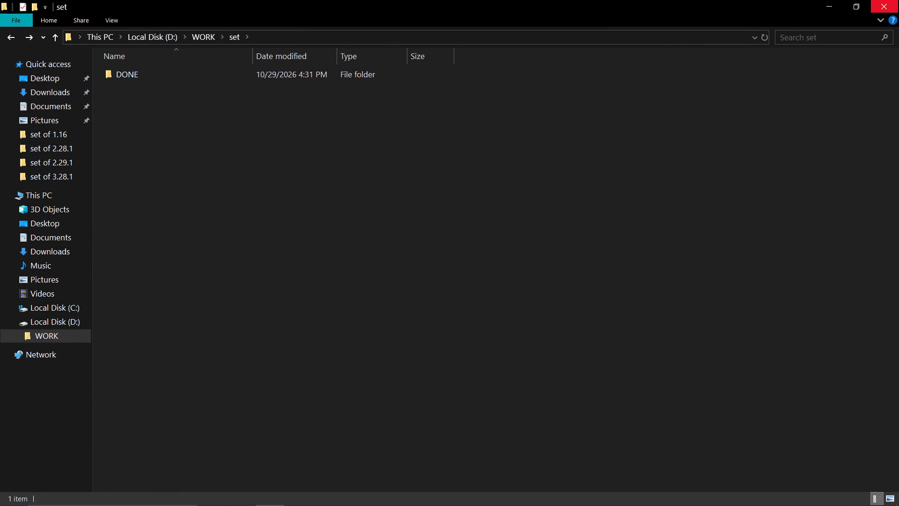